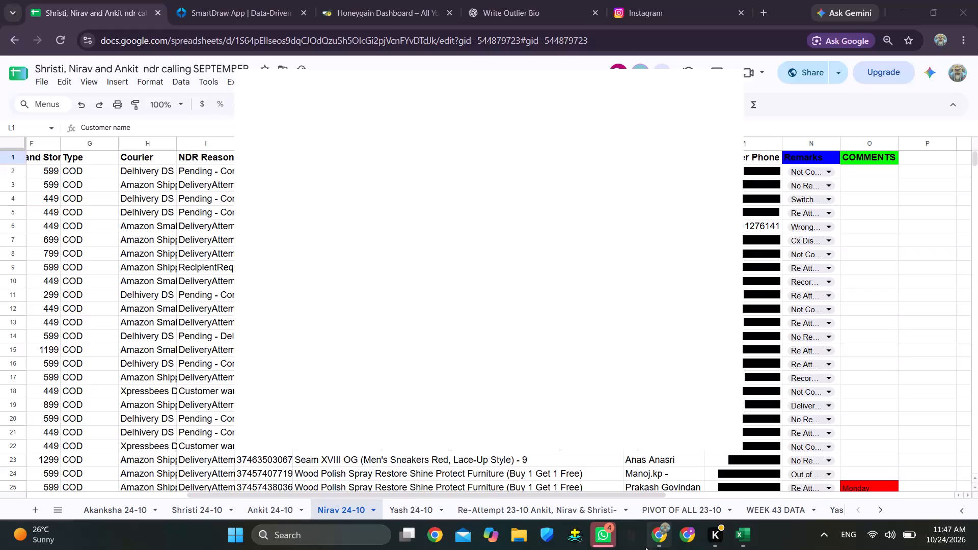
Switch to the other Chrome profile, open the Shristi, Nirav and Ankit ndr calling SEPTEMBER spreadsheet, and close the empty new tab.
left_click(684, 539)
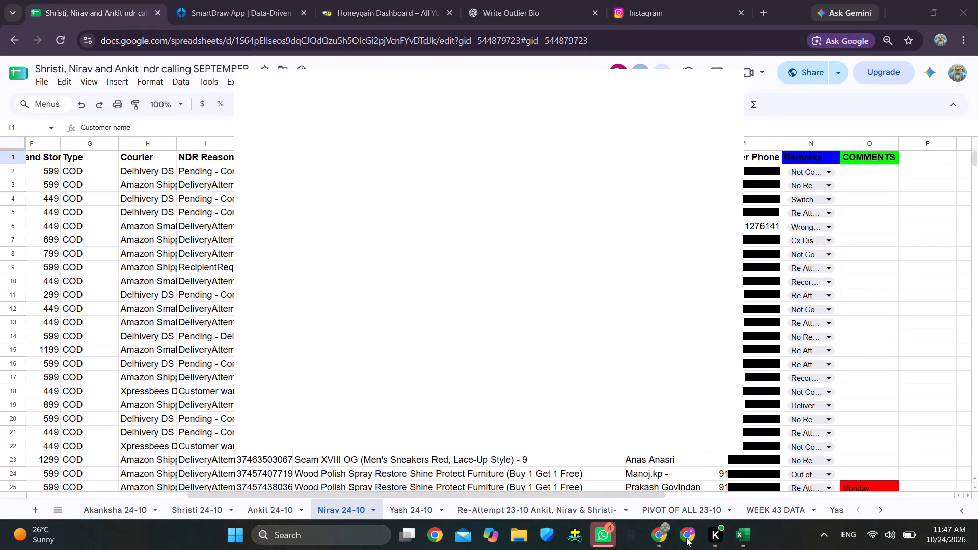
left_click(966, 46)
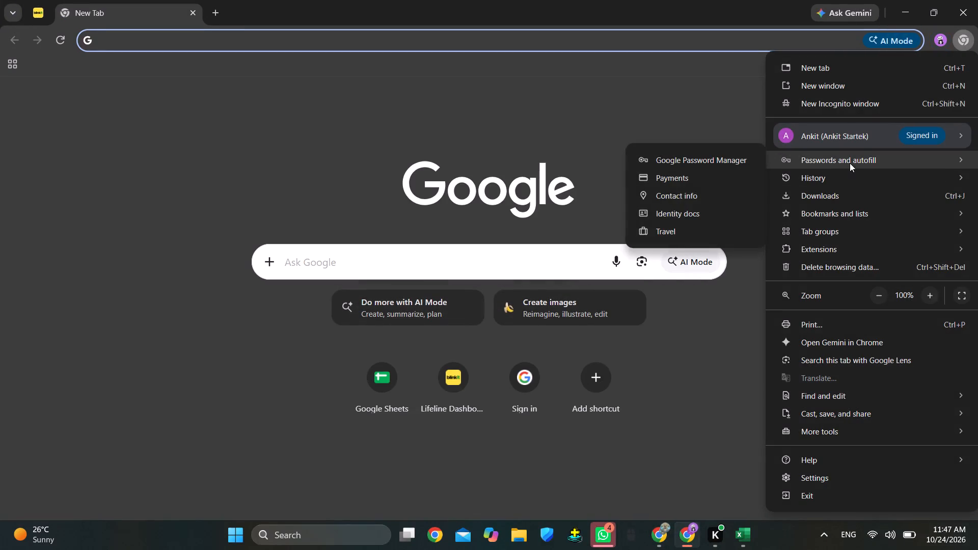
left_click(833, 177)
left_click(653, 243)
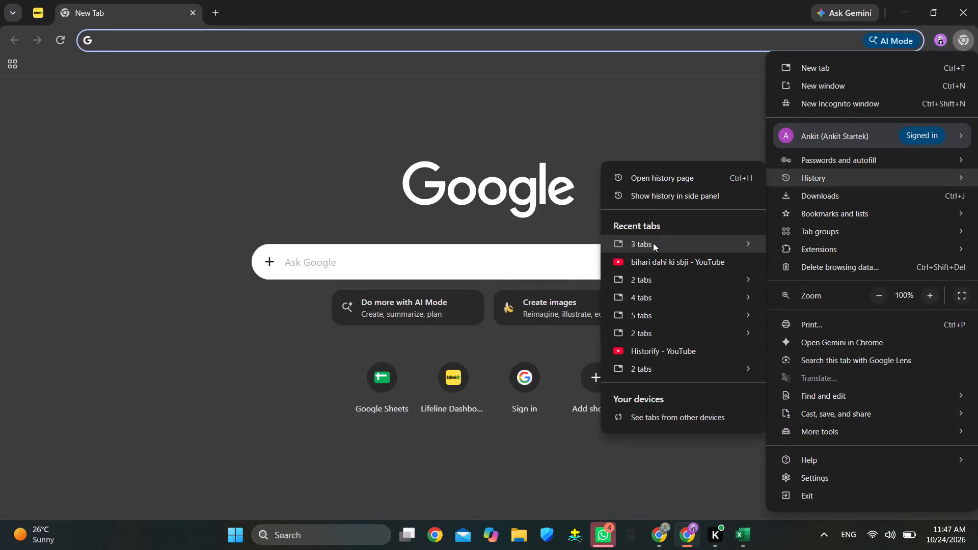
left_click(378, 313)
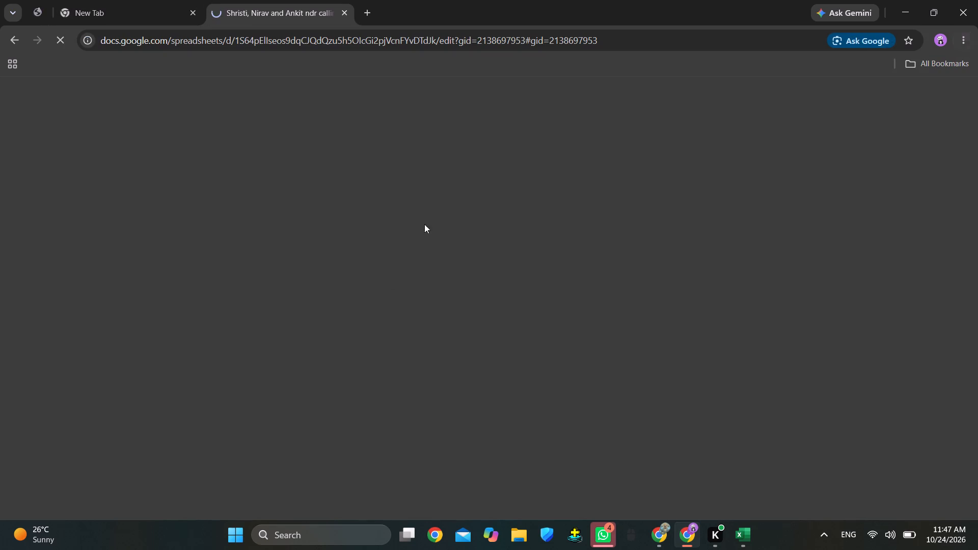
left_click(195, 12)
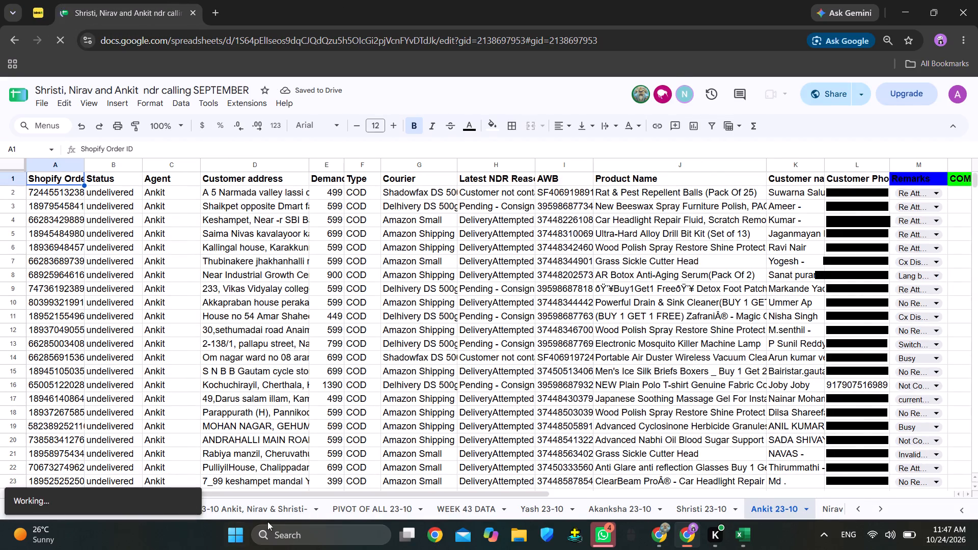
Examine the Ankit 24-10 and Nirav 24-10 sheets, checking how far Nirav's Remarks column is filled in.
scroll(301, 514, "right", 8)
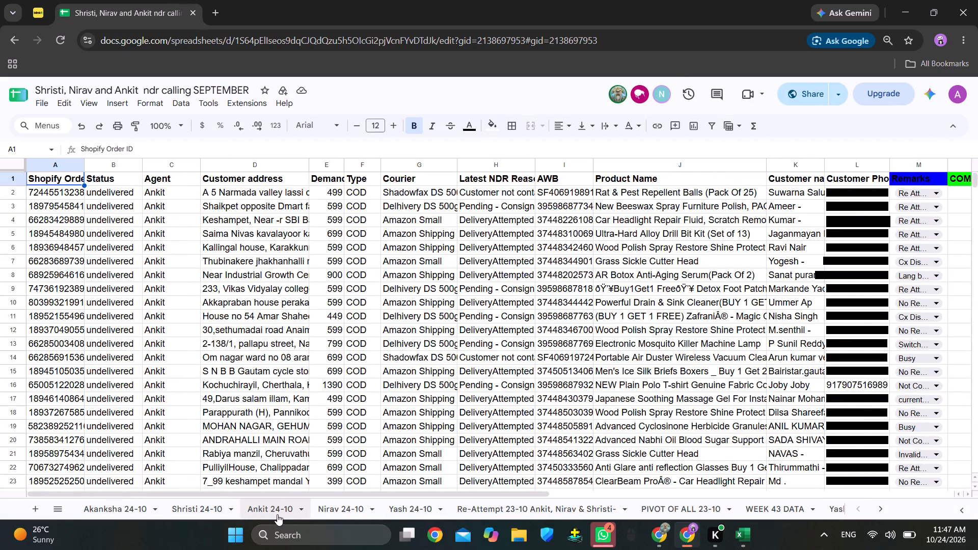
left_click(279, 511)
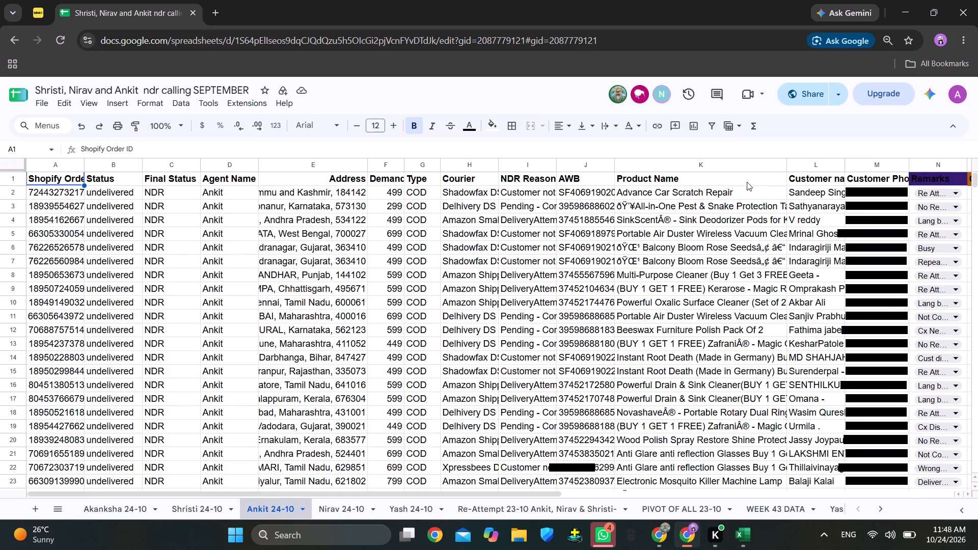
left_click(352, 513)
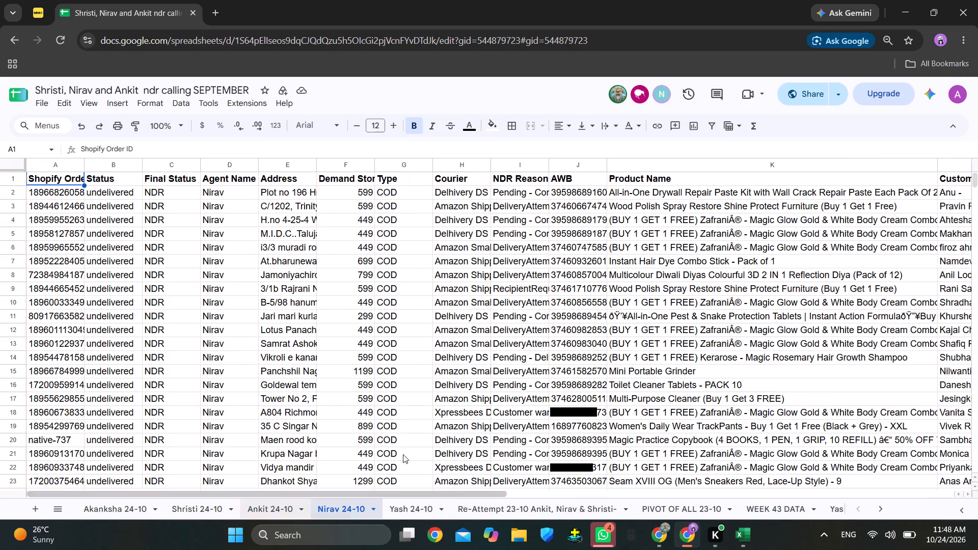
left_click_drag(456, 498, 596, 498)
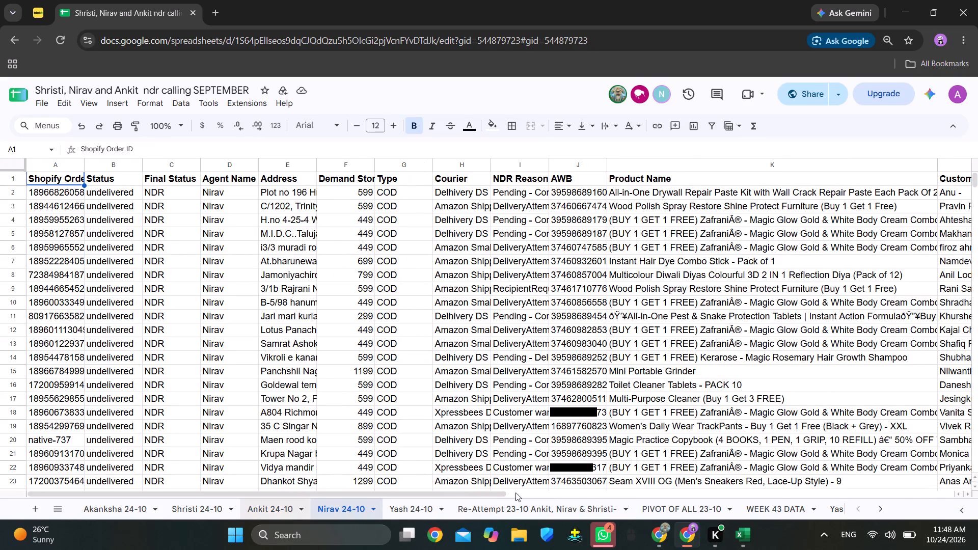
left_click_drag(486, 492, 730, 504)
scroll(751, 310, "down", 1)
scroll(751, 310, "up", 1)
scroll(751, 310, "down", 3)
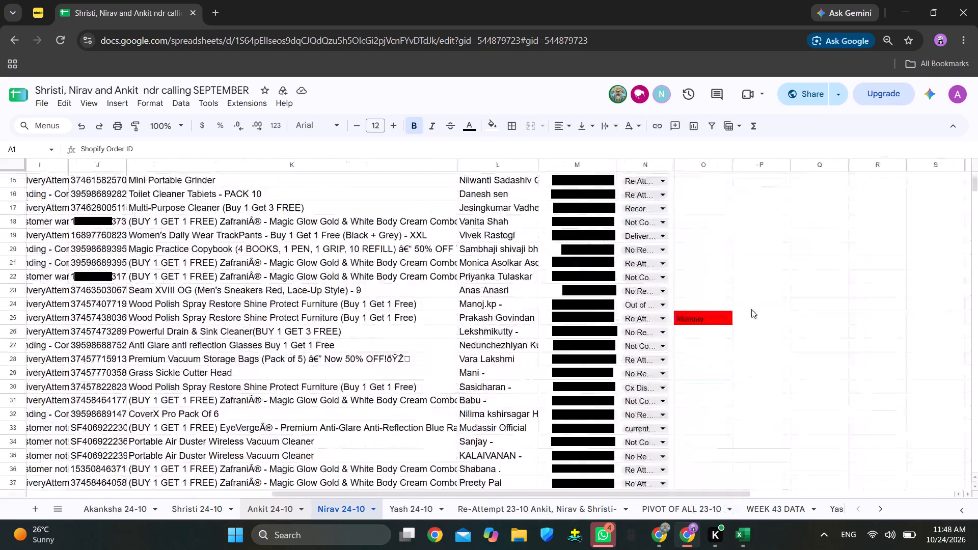
scroll(751, 309, "down", 9)
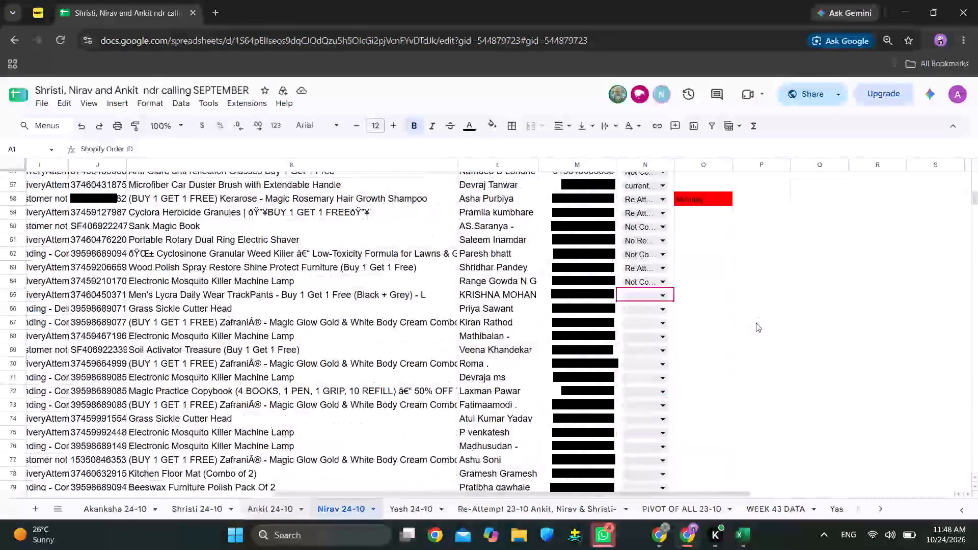
On the Ankit 24-10 sheet, set the Remarks entry in row 100 to Not Connected.
left_click(269, 510)
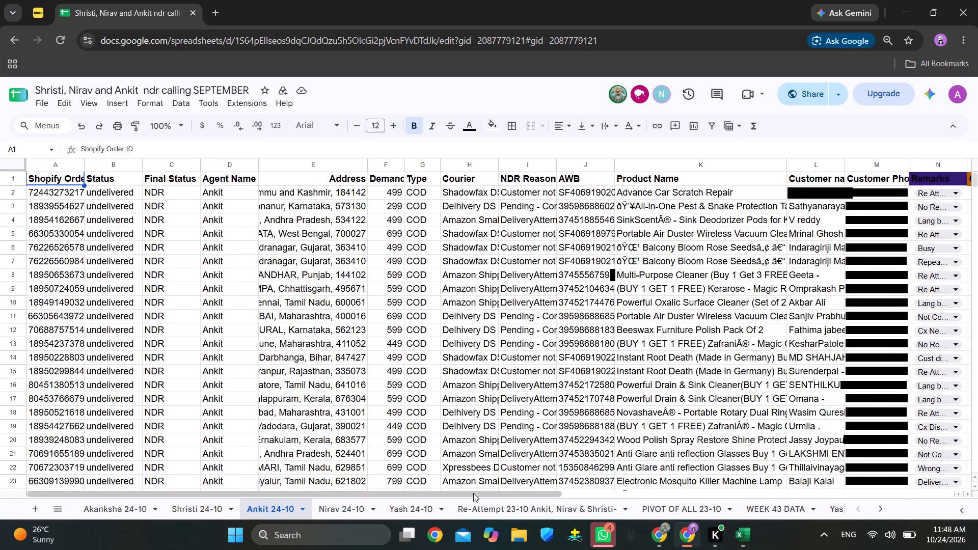
left_click_drag(476, 497, 671, 498)
scroll(676, 304, "down", 2)
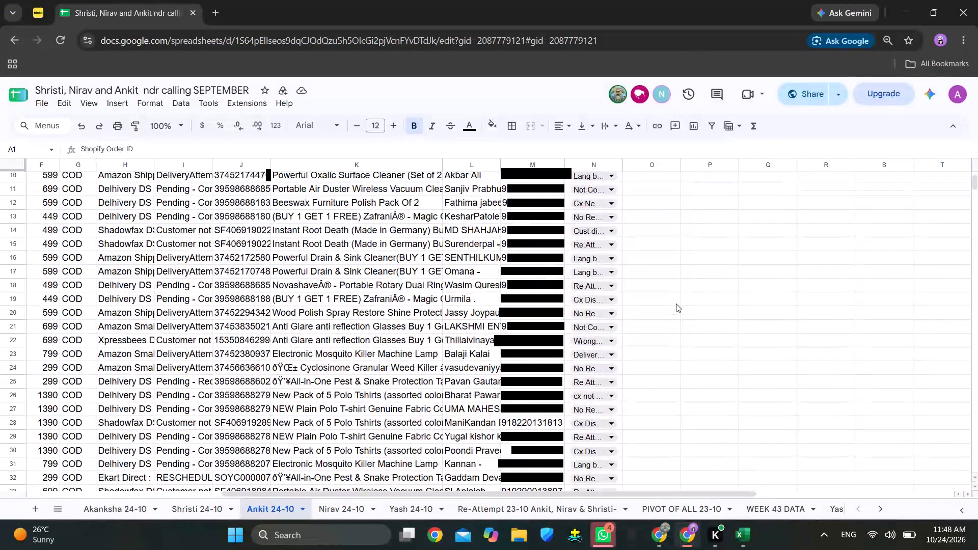
scroll(676, 304, "down", 7)
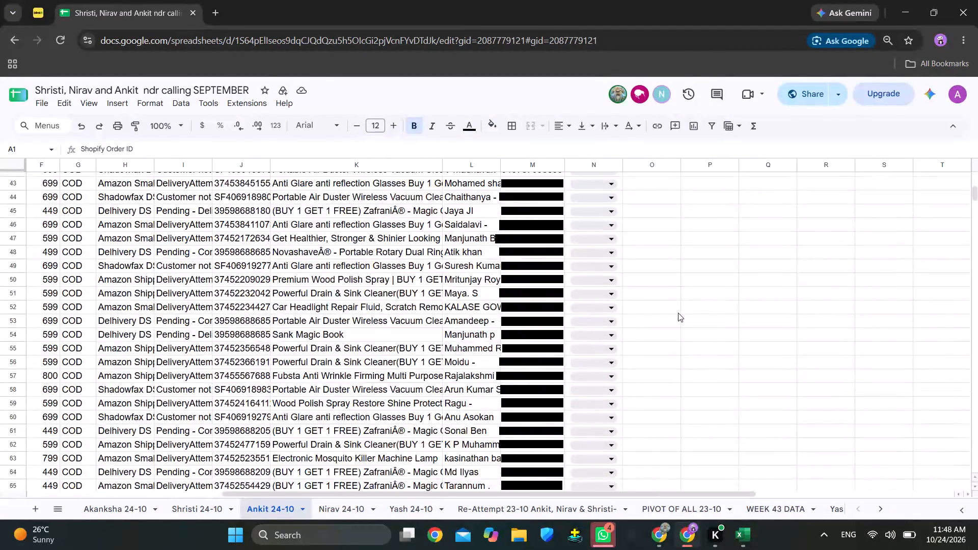
scroll(678, 313, "down", 4)
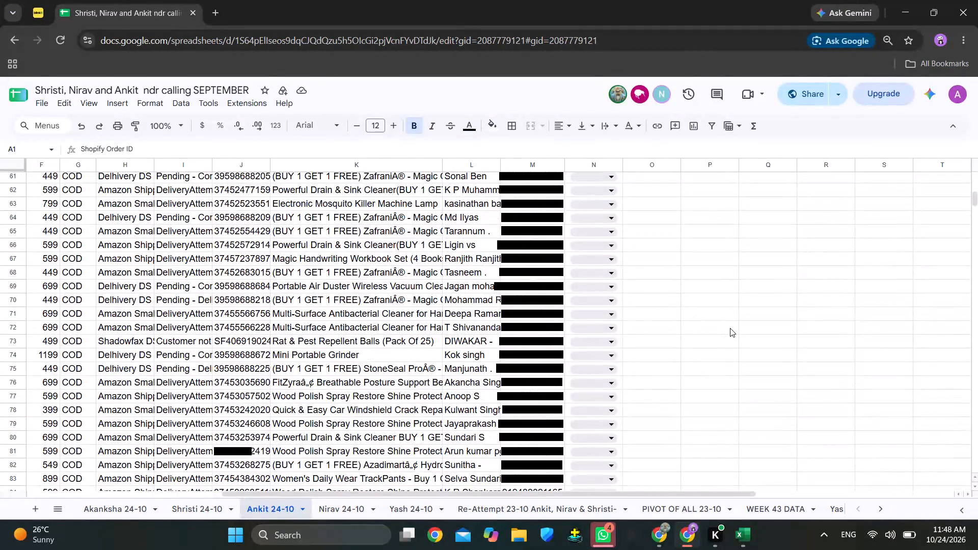
scroll(726, 333, "down", 3)
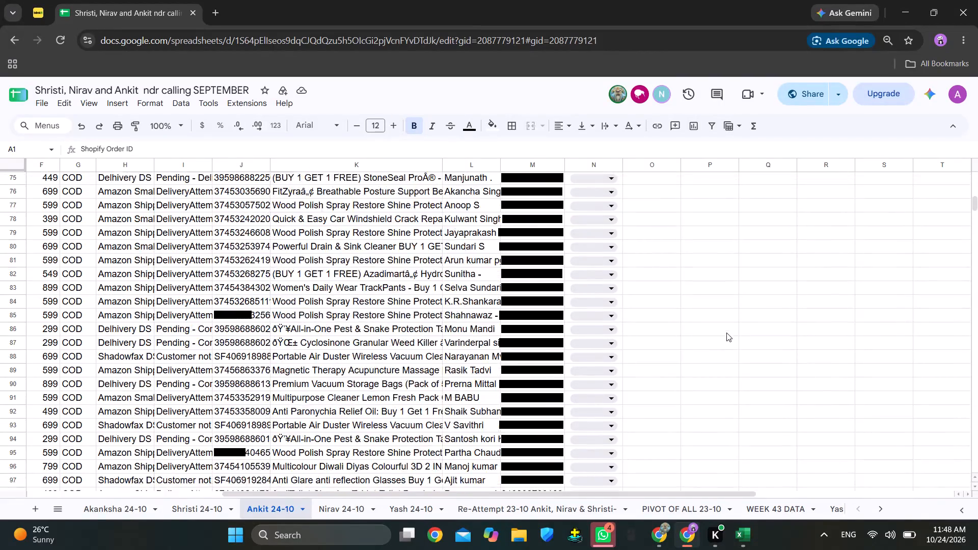
scroll(726, 333, "down", 3)
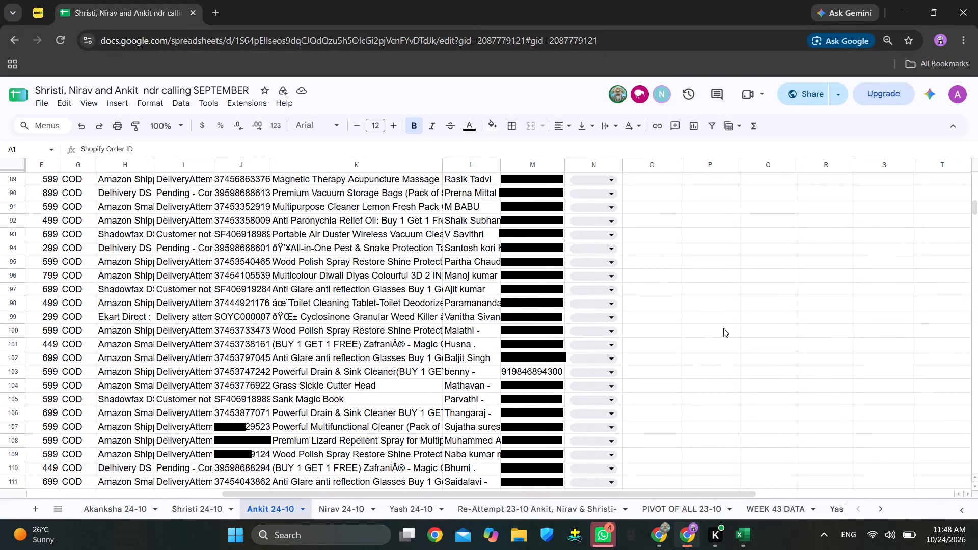
scroll(695, 321, "down", 1)
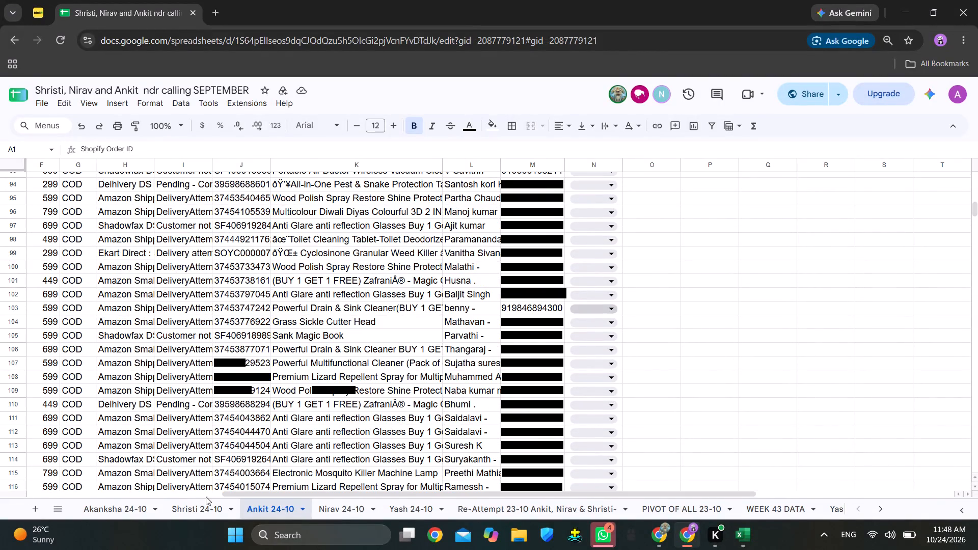
left_click_drag(306, 494, 249, 494)
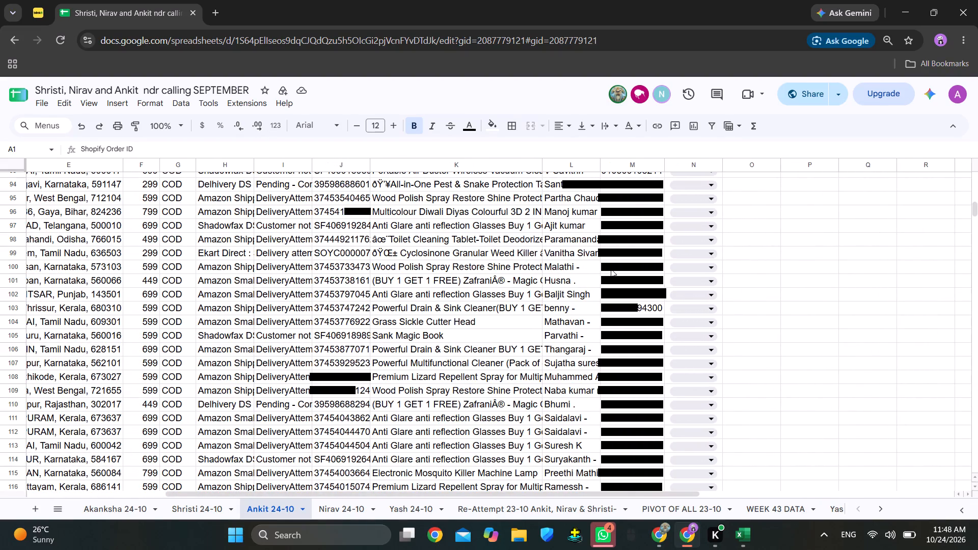
left_click(693, 266)
scroll(707, 336, "down", 5)
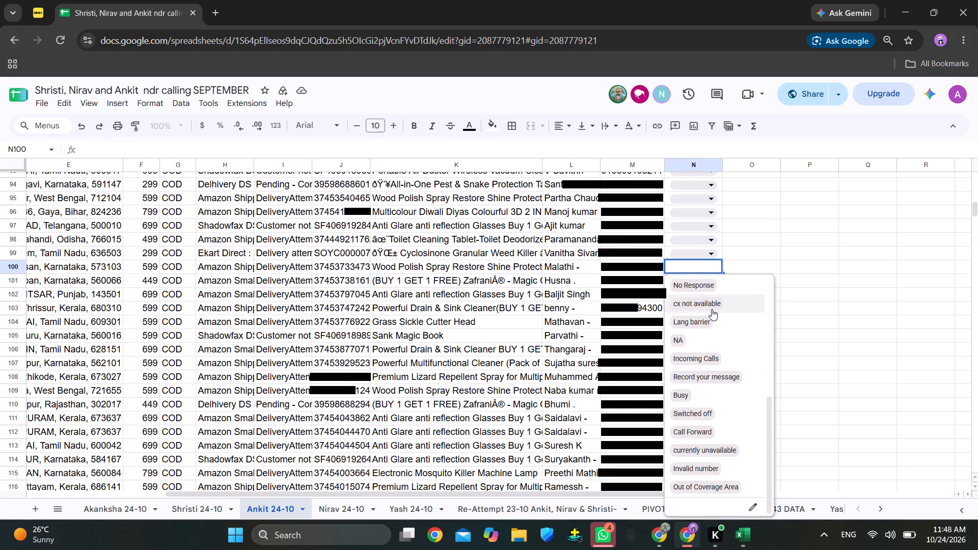
scroll(712, 309, "down", 1)
scroll(712, 309, "up", 5)
left_click(710, 319)
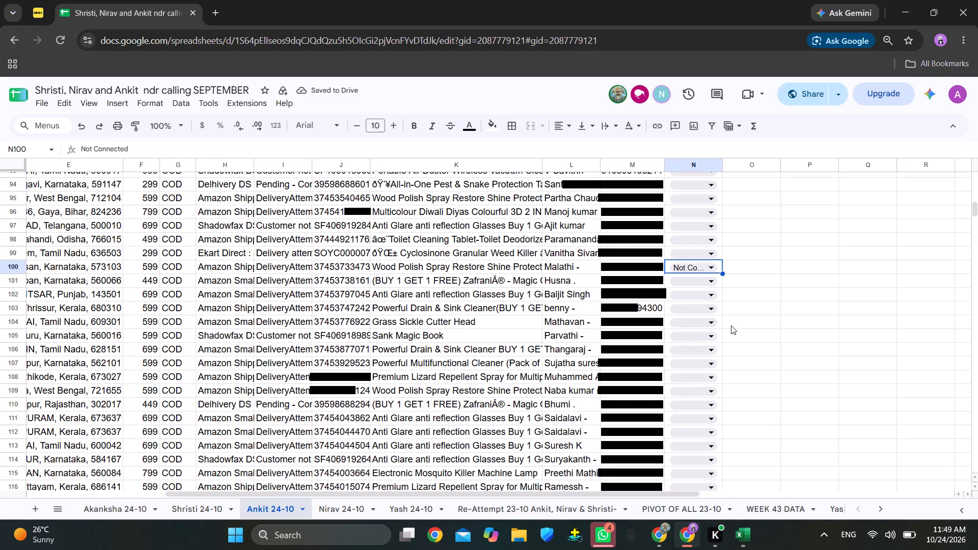
Review the phone, customer name and full product name in row 101, and set its remark to Re Attempt.
left_click(639, 279)
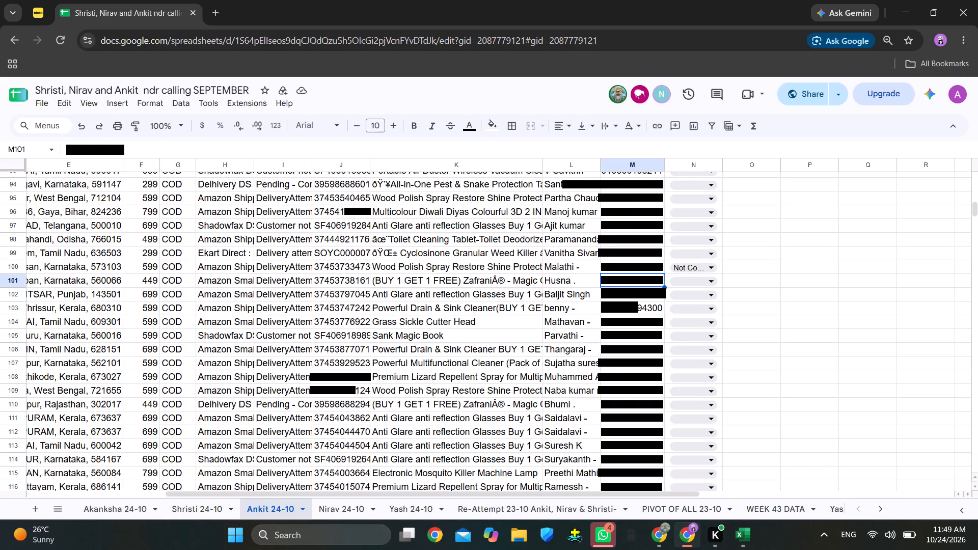
left_click(570, 281)
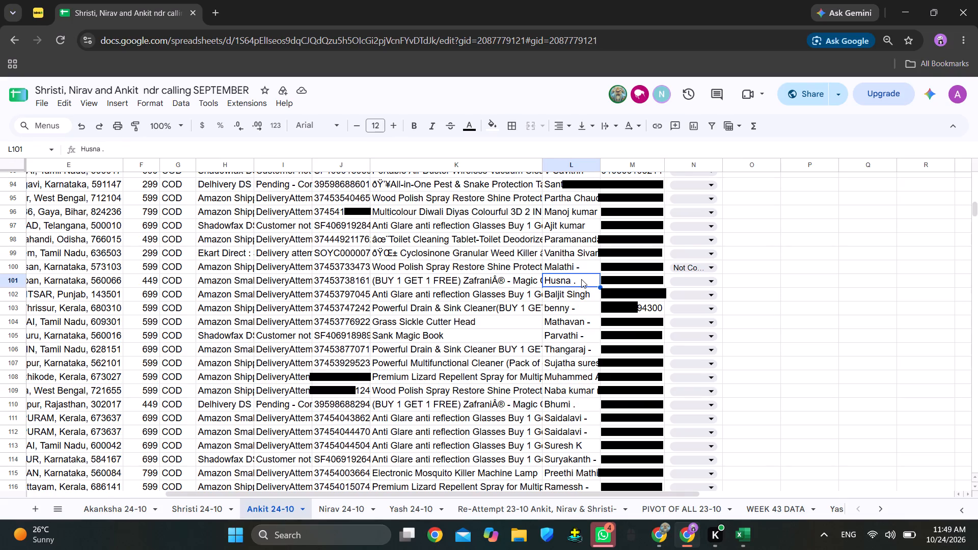
left_click(530, 281)
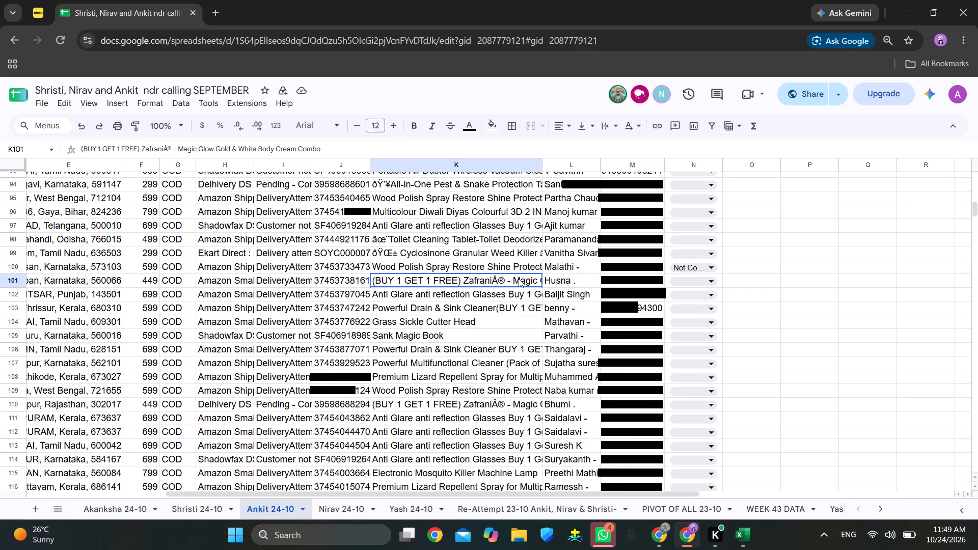
double_click(519, 279)
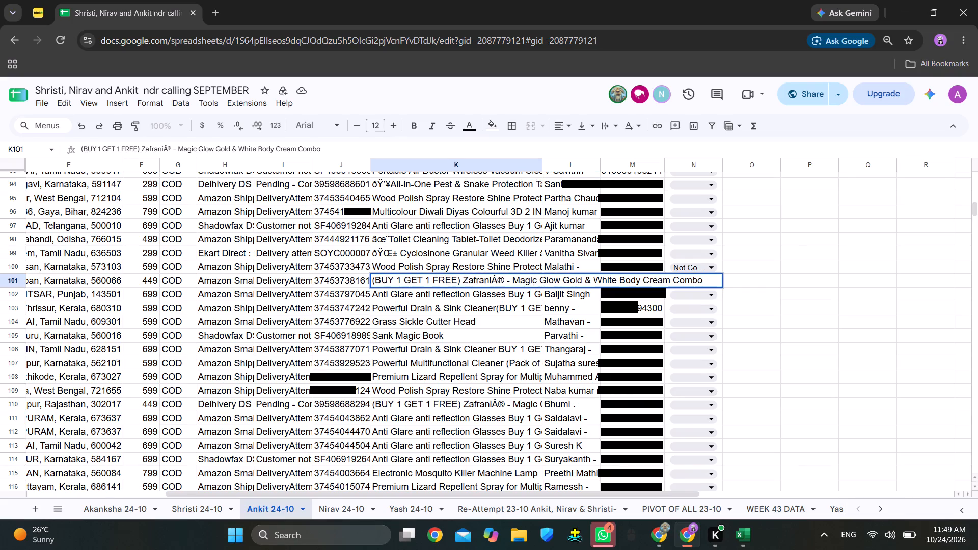
left_click_drag(710, 275, 656, 291)
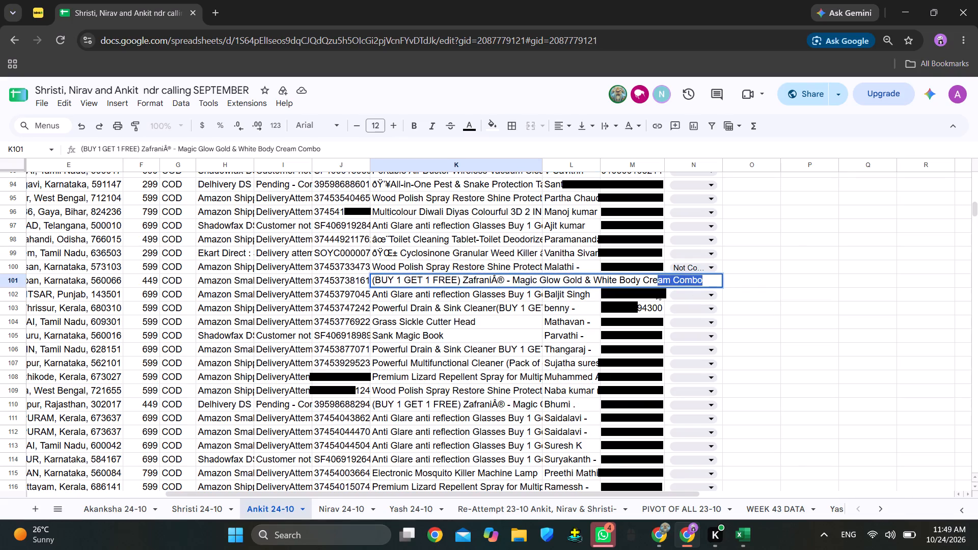
left_click_drag(656, 291, 536, 286)
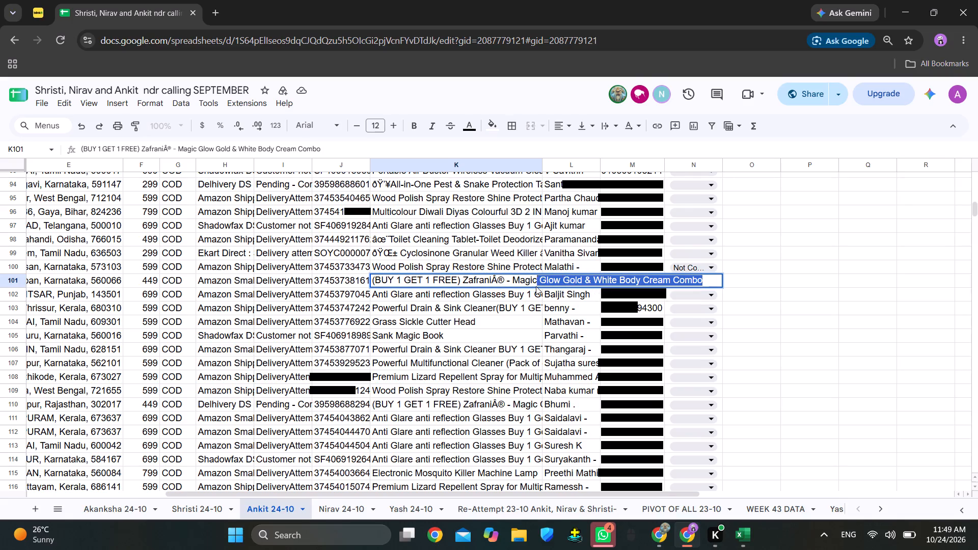
left_click_drag(536, 286, 371, 288)
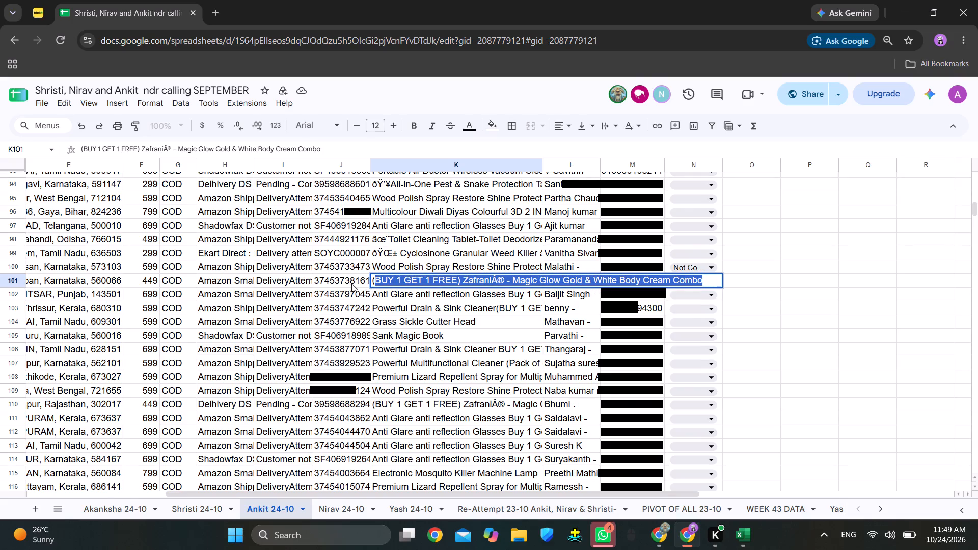
left_click(349, 284)
left_click(693, 279)
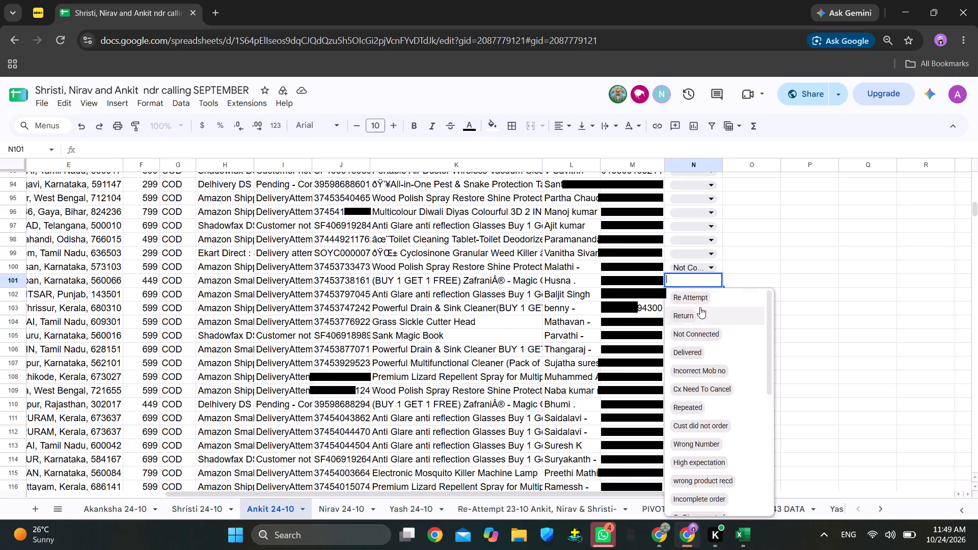
left_click(697, 299)
Review the phone, customer name and product in row 102 of Ankit 24-10, and set its remark to Re Attempt.
left_click(629, 292)
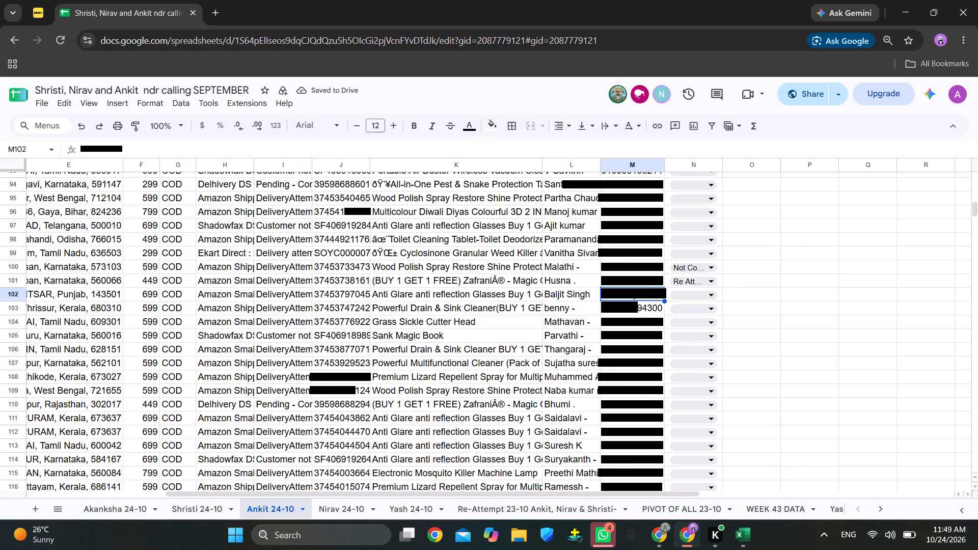
left_click(573, 295)
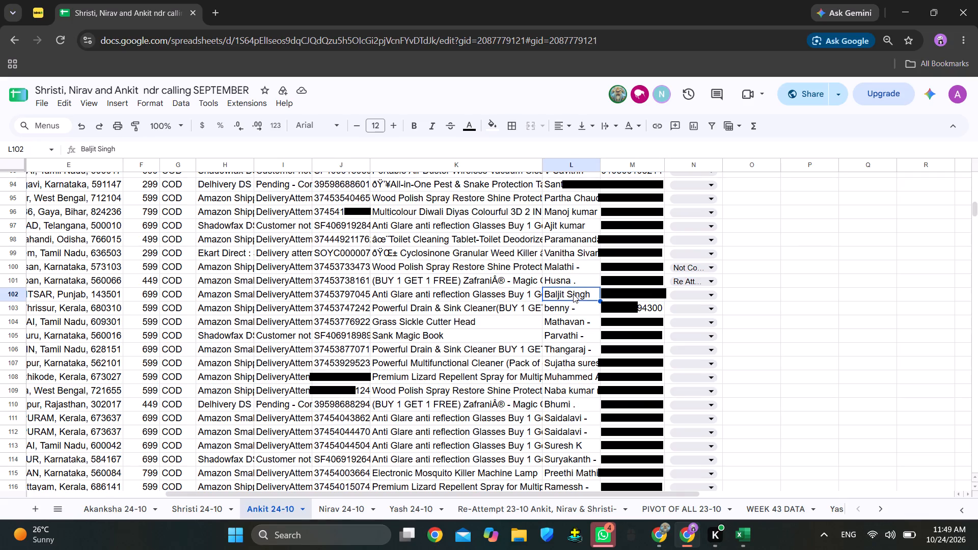
left_click(493, 293)
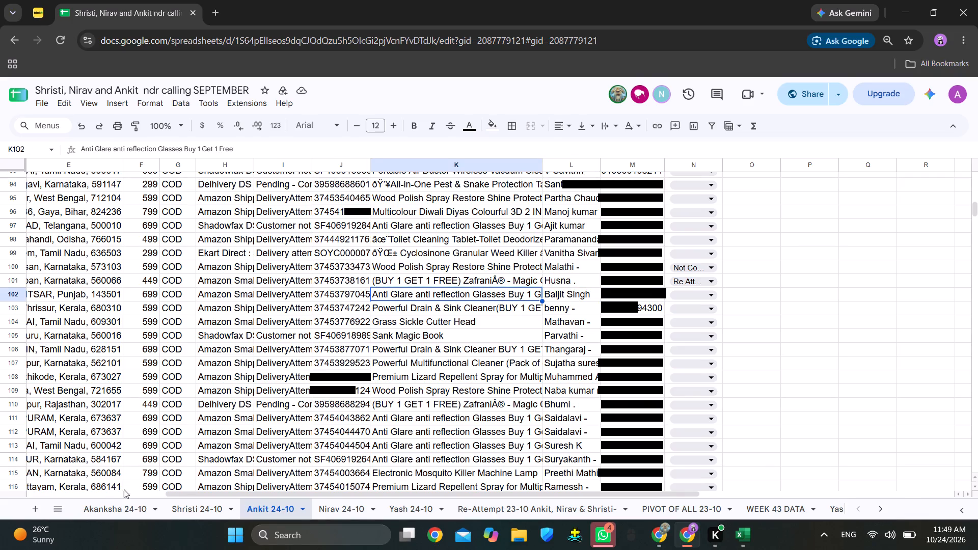
left_click(197, 513)
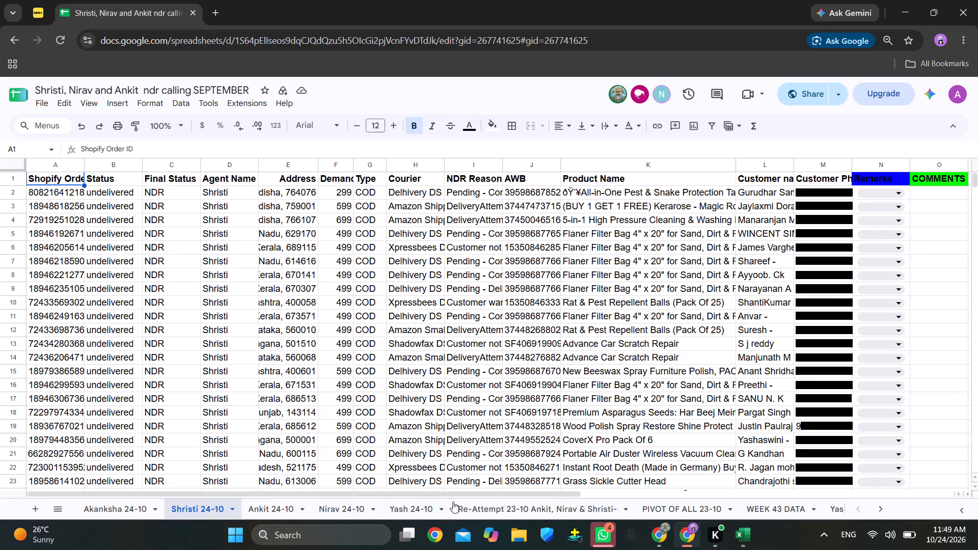
left_click(269, 507)
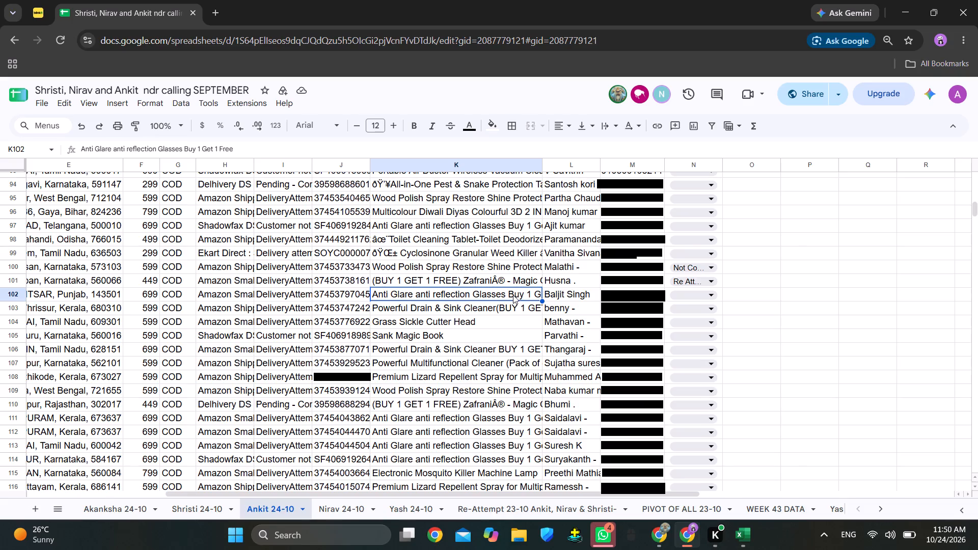
left_click(692, 296)
left_click(700, 310)
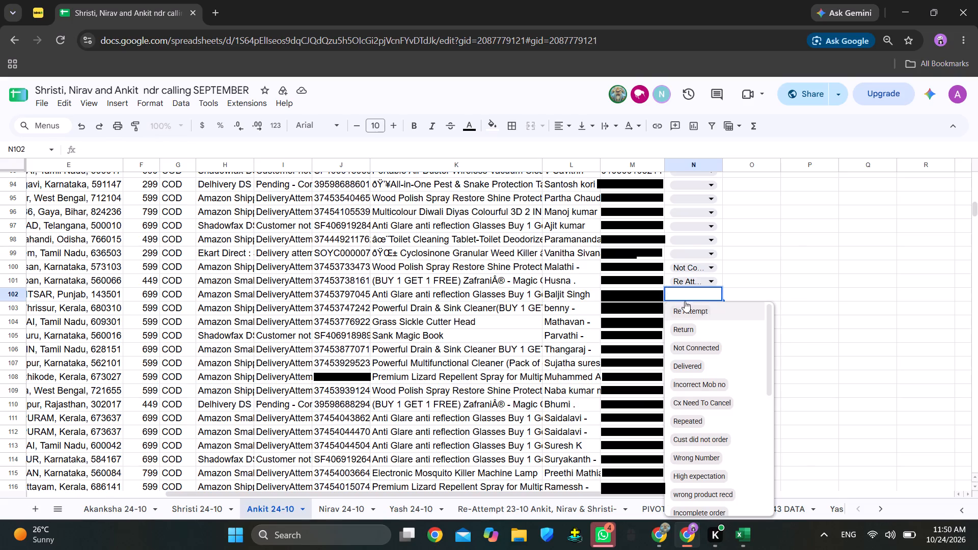
Review the phone and customer name in row 103 of Ankit 24-10.
left_click(632, 308)
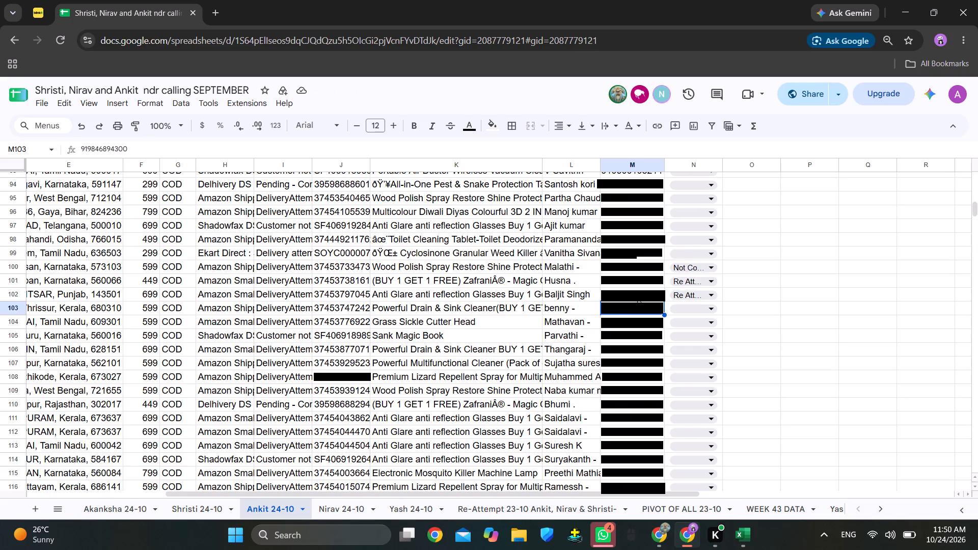
left_click(585, 311)
Examine the Nirav 24-10 sheet, checking how far its Remarks column is filled in.
left_click(345, 512)
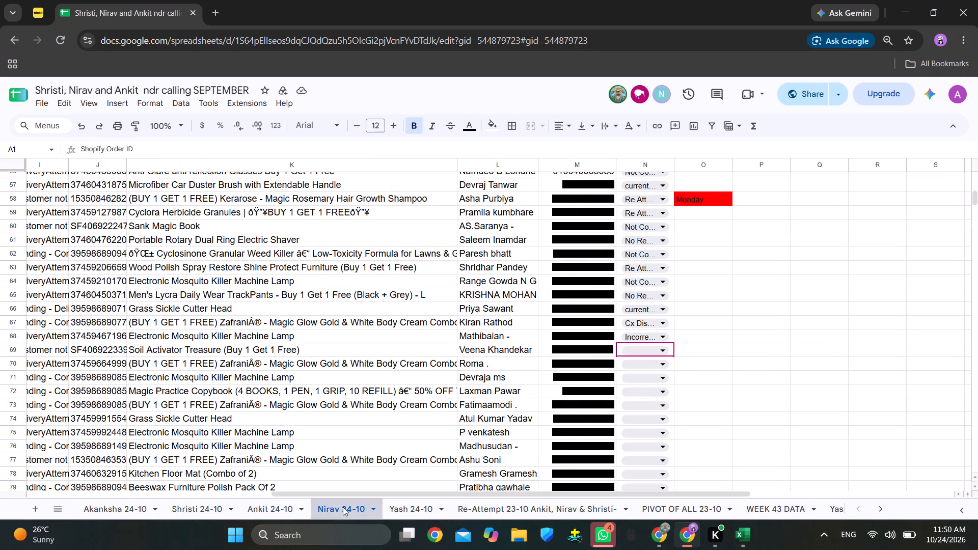
scroll(472, 319, "down", 3)
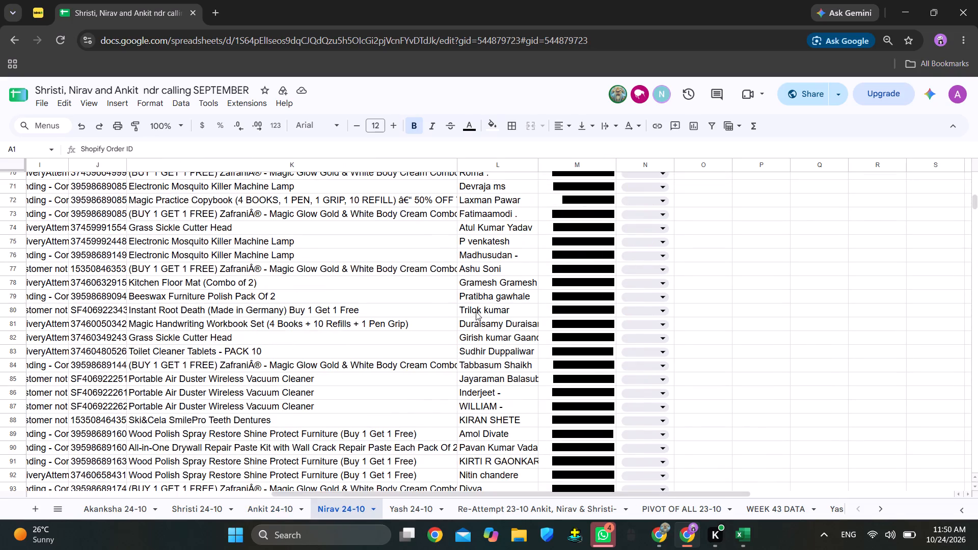
scroll(476, 312, "up", 1)
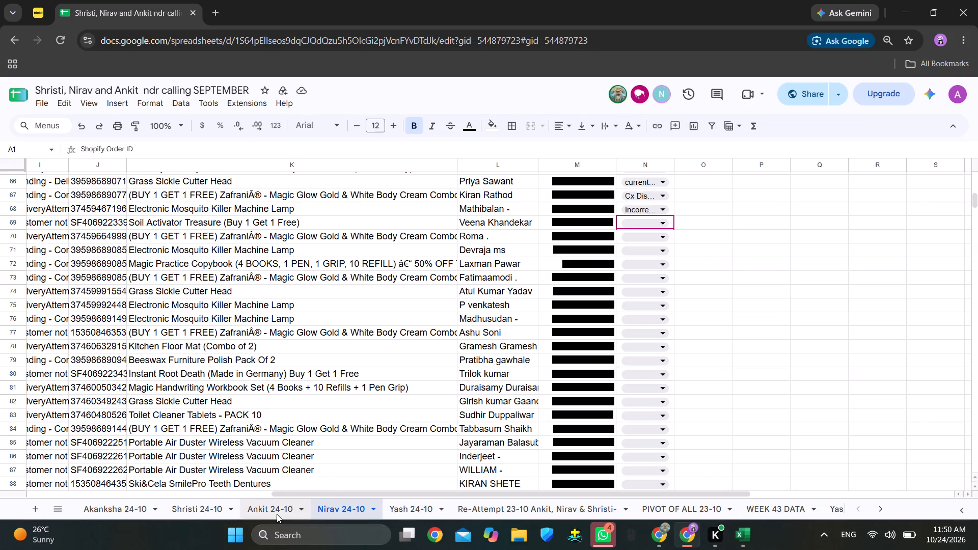
scroll(356, 407, "up", 2)
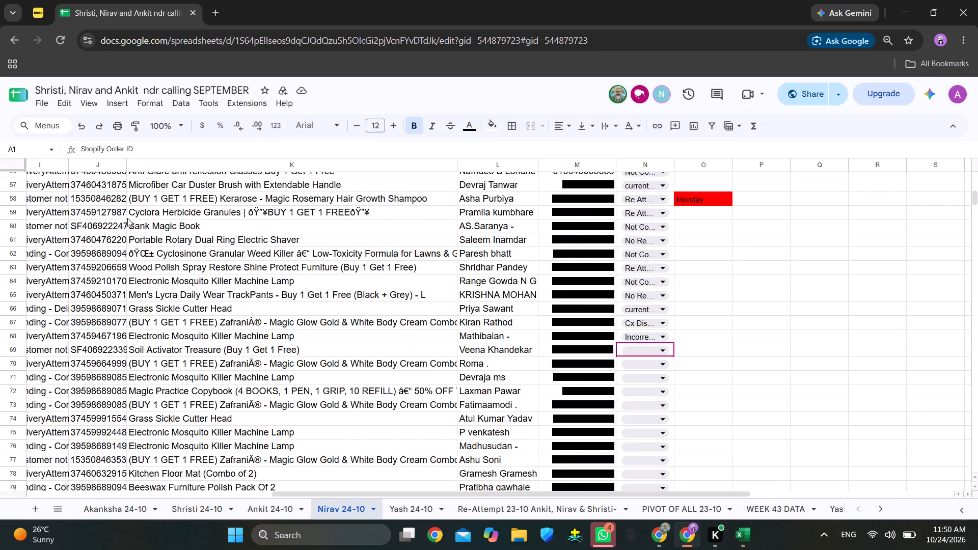
scroll(127, 216, "up", 1)
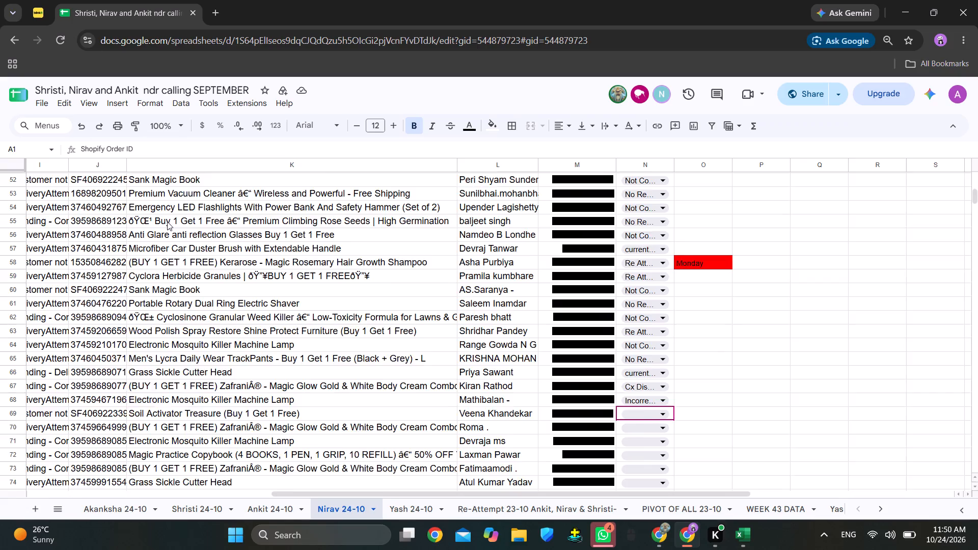
scroll(167, 222, "up", 2)
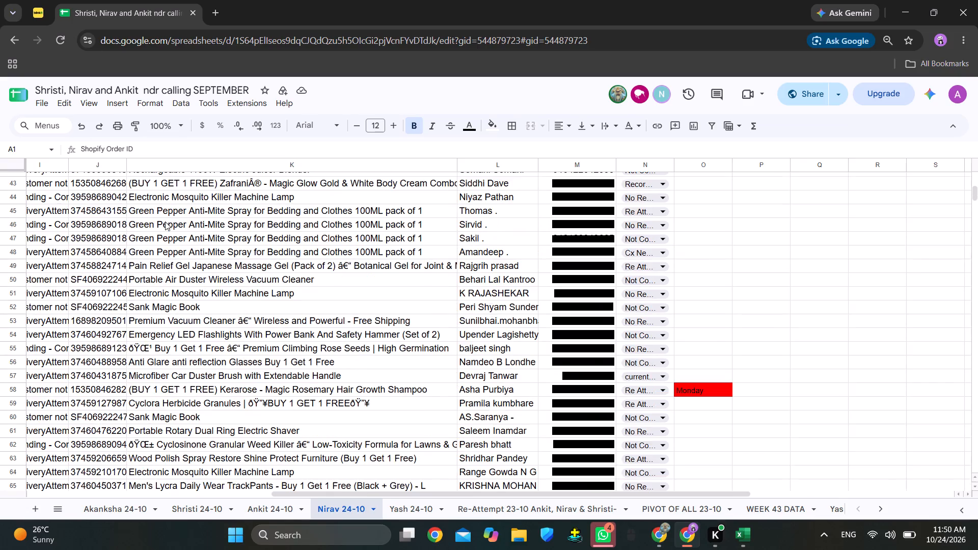
scroll(166, 224, "down", 5)
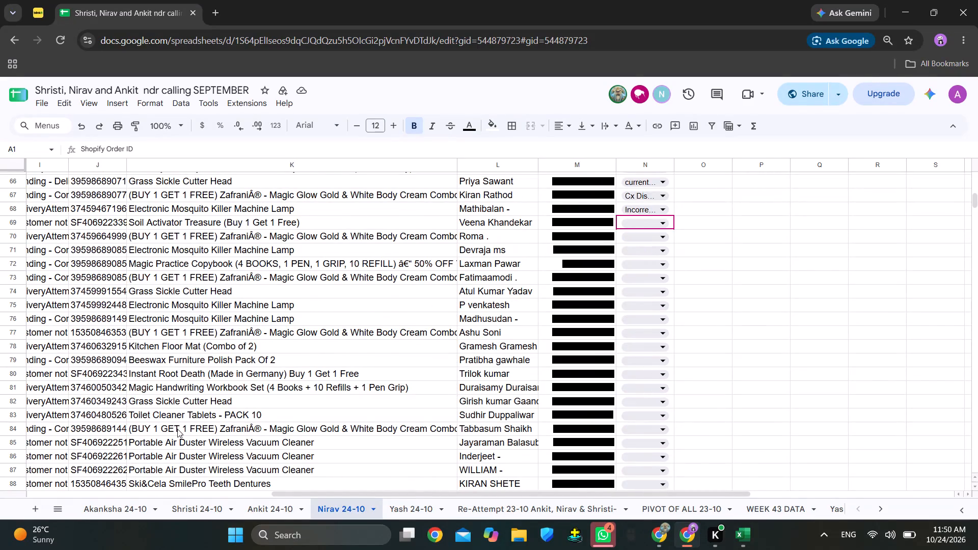
Return to the Ankit 24-10 sheet and set the remark in row 103 to Lang barrier.
left_click(279, 513)
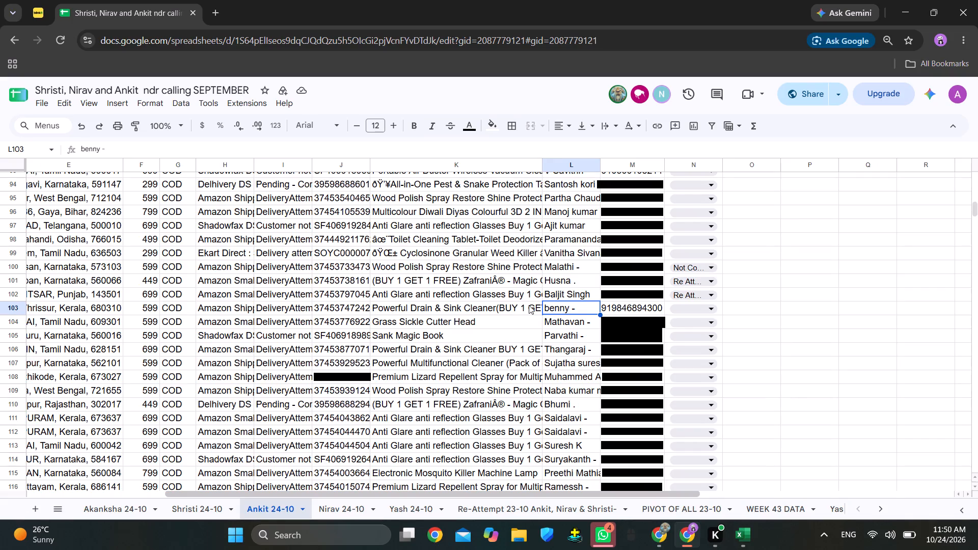
left_click(684, 308)
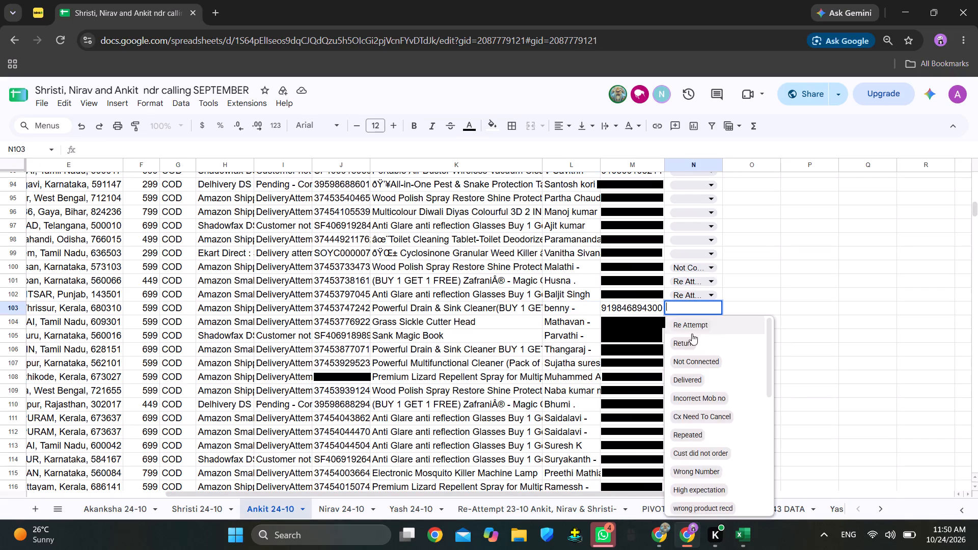
scroll(705, 370, "down", 3)
left_click(701, 410)
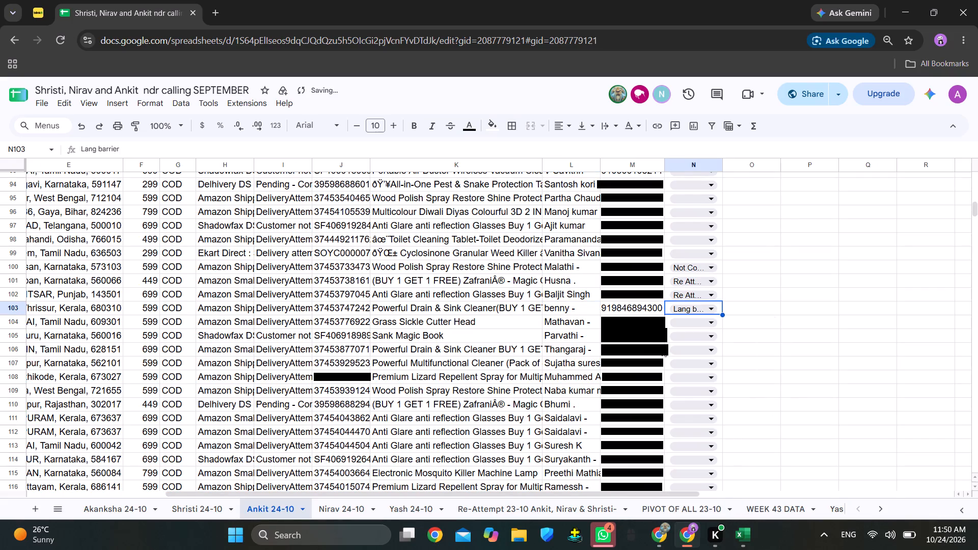
Review the phone, customer name and product in row 104, and set its remark to Delivered.
left_click(654, 317)
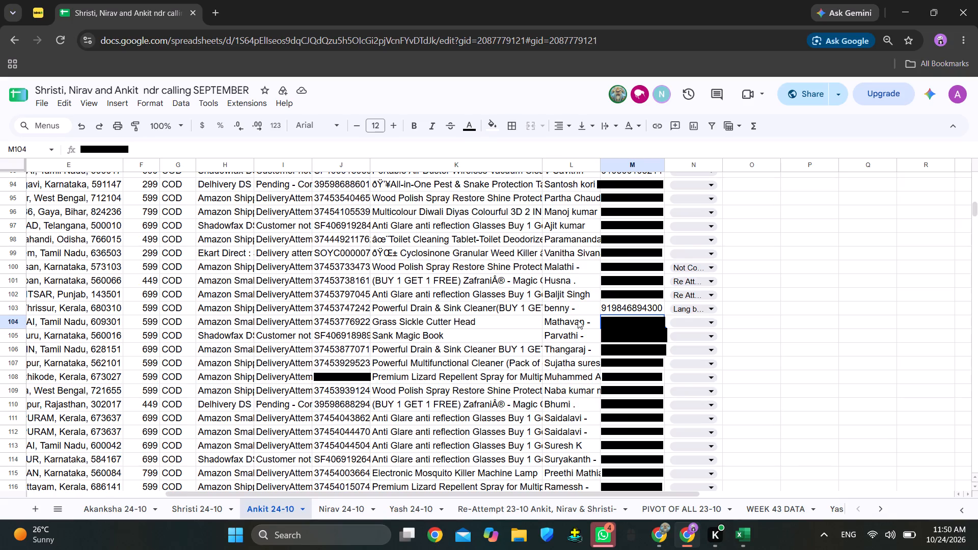
left_click(574, 321)
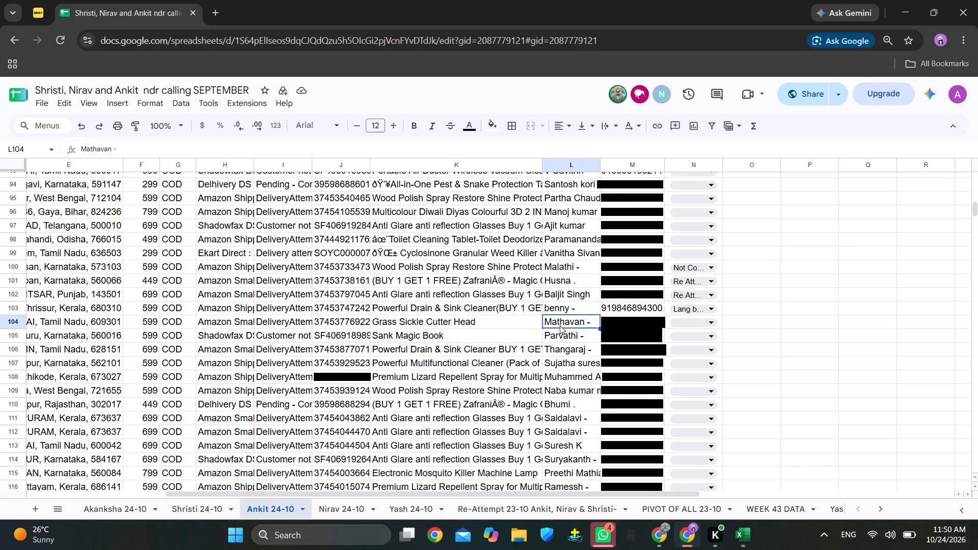
left_click(507, 322)
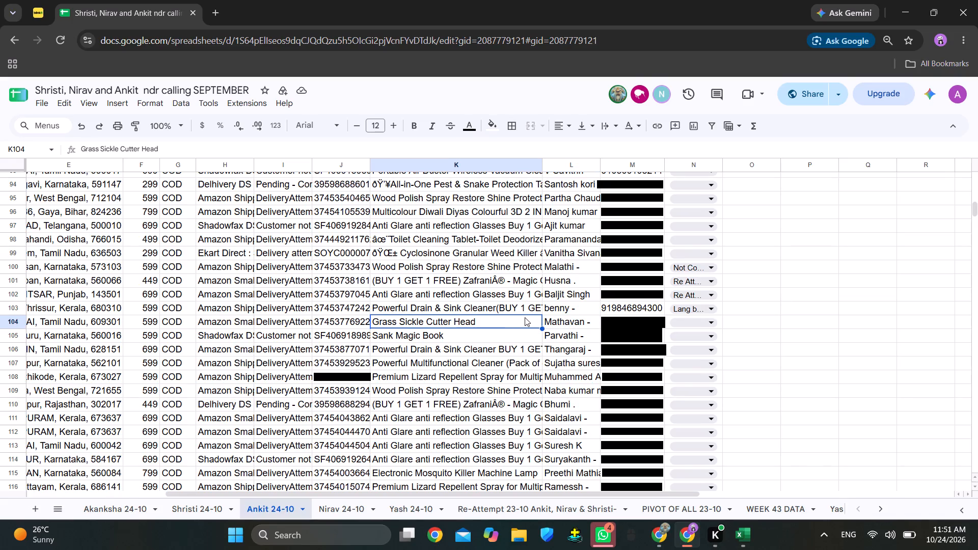
left_click(701, 324)
left_click(680, 395)
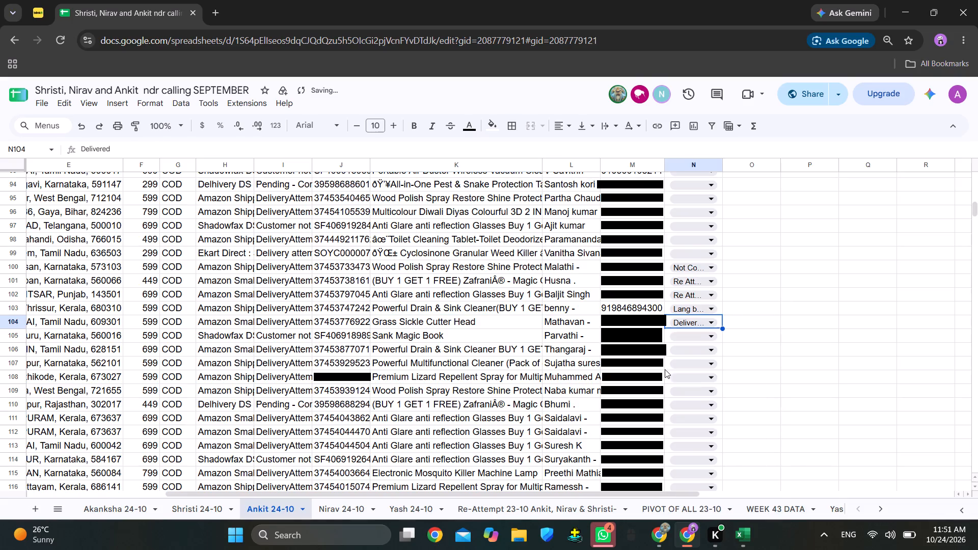
Review the phone and customer name in row 105, and set its remark to Incoming Calls.
left_click(644, 333)
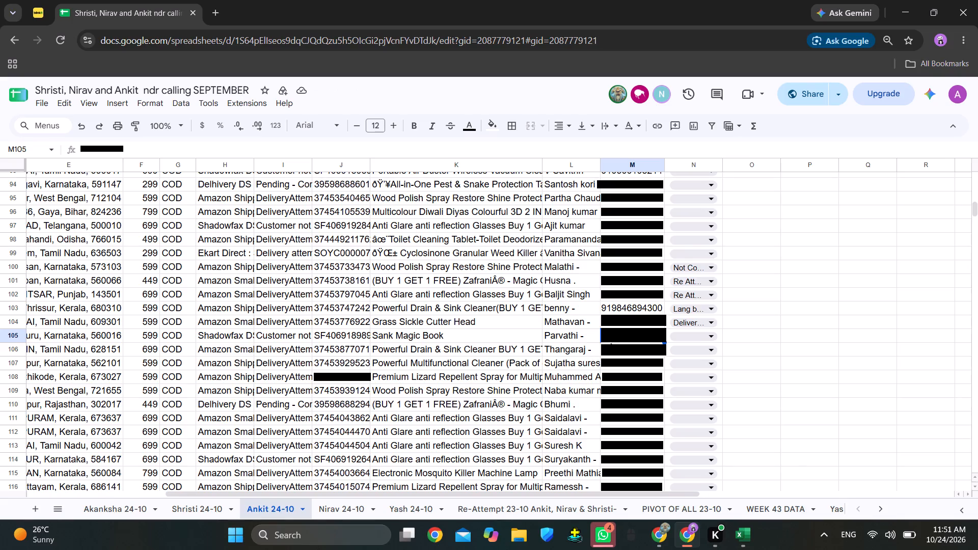
left_click(581, 338)
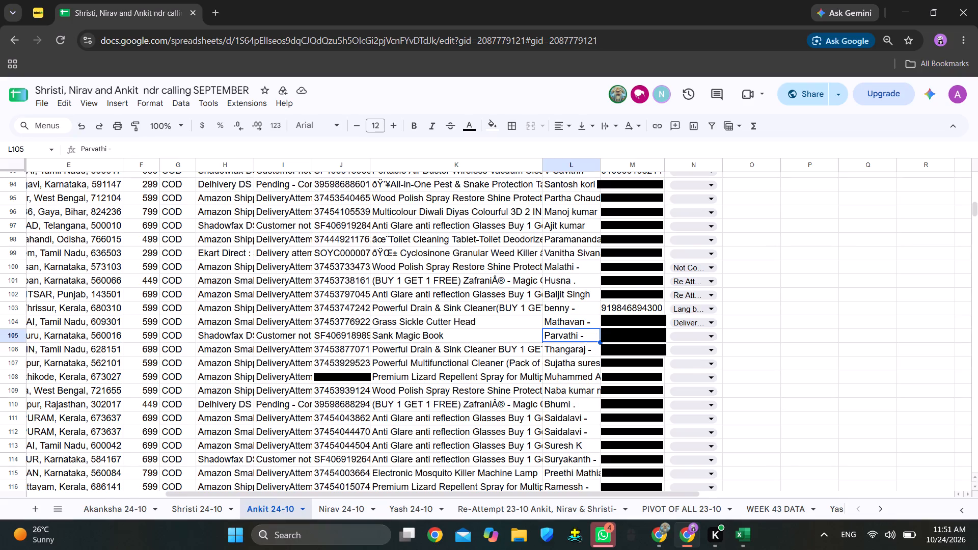
left_click(705, 338)
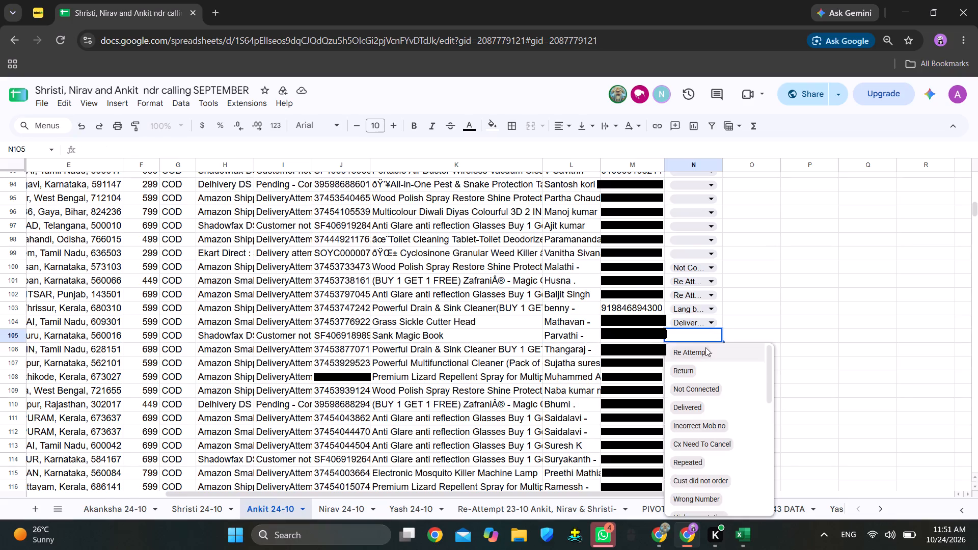
scroll(701, 471, "down", 2)
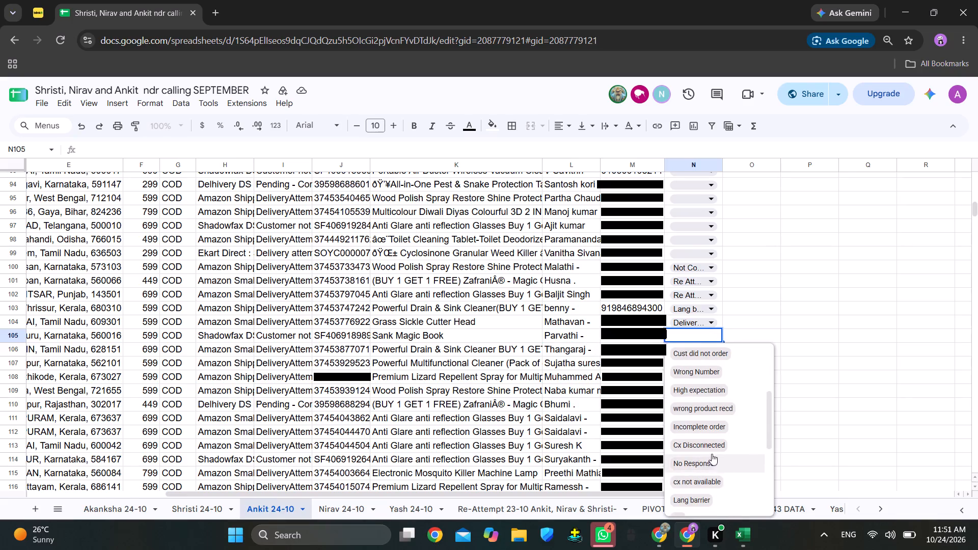
scroll(712, 454, "down", 1)
left_click(716, 474)
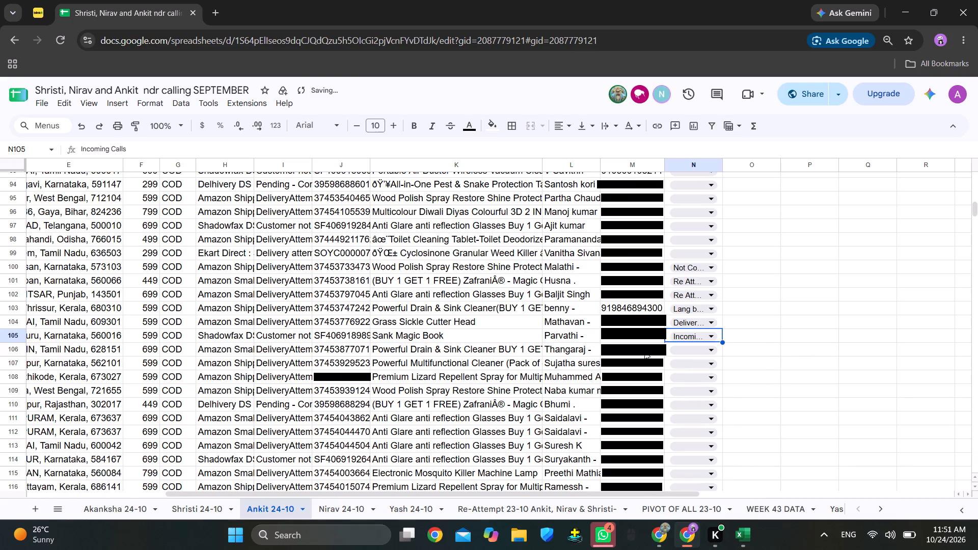
Look up the phone in row 106 of Ankit 24-10, and check the Remarks progress on the Nirav 24-10 sheet.
left_click(644, 350)
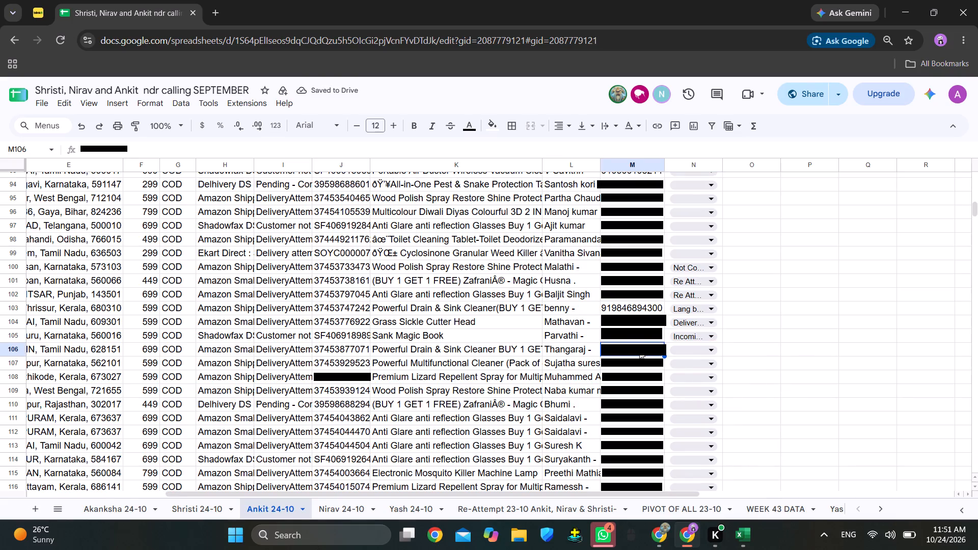
scroll(638, 348, "down", 1)
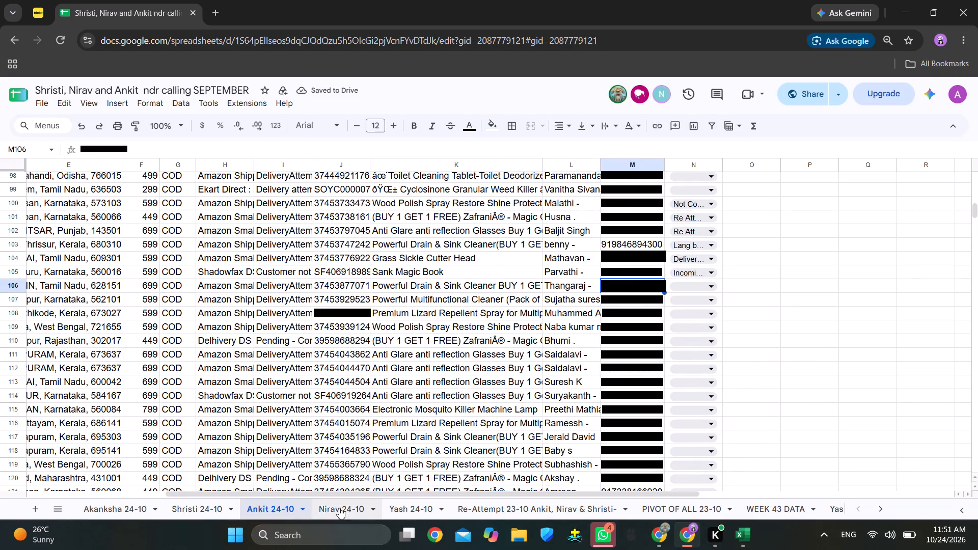
left_click(339, 508)
scroll(368, 434, "down", 1)
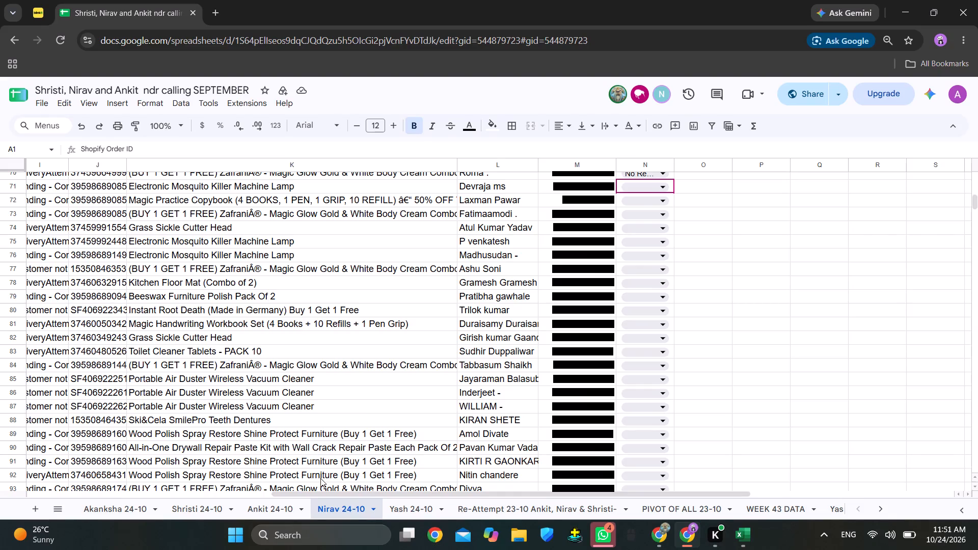
Back on Ankit 24-10, review the customer name in row 106 and set its remark to No Response.
left_click(270, 507)
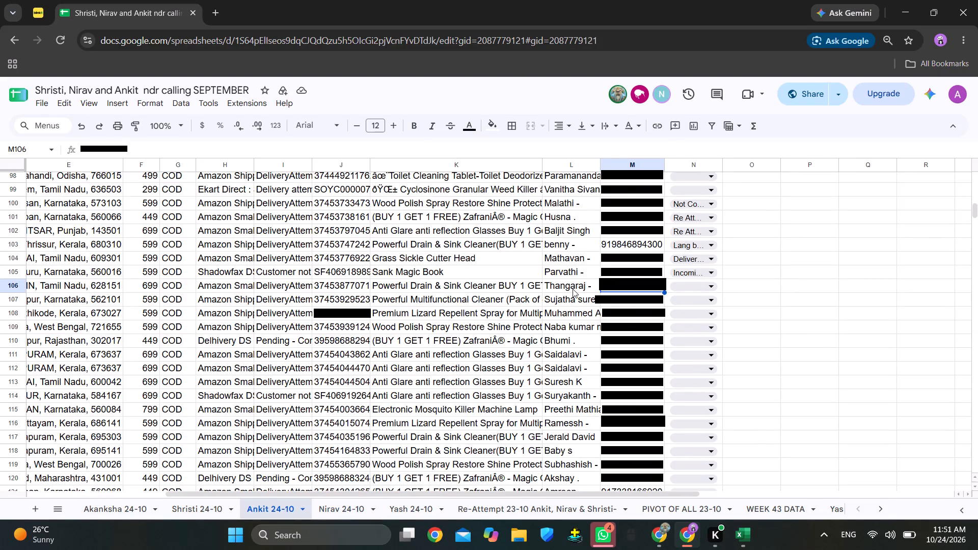
left_click(574, 287)
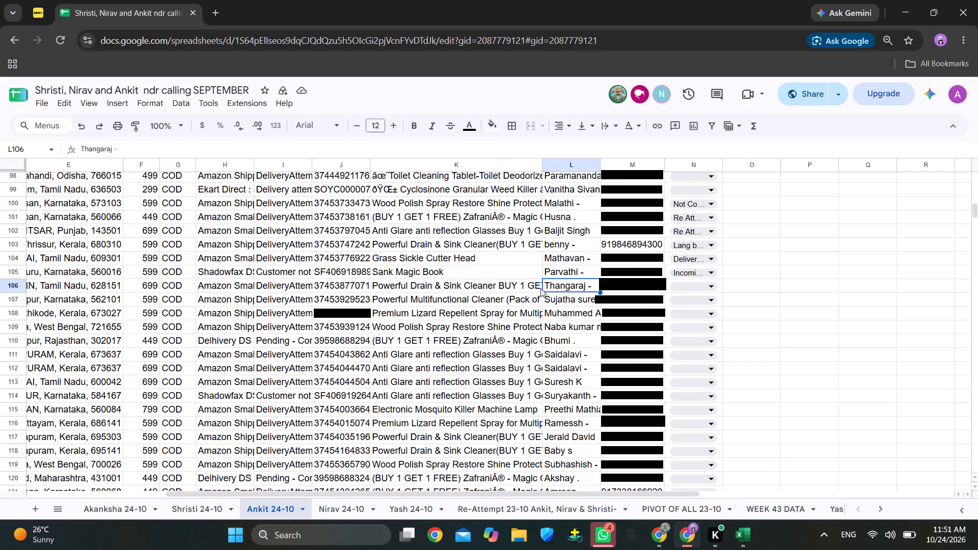
double_click(557, 282)
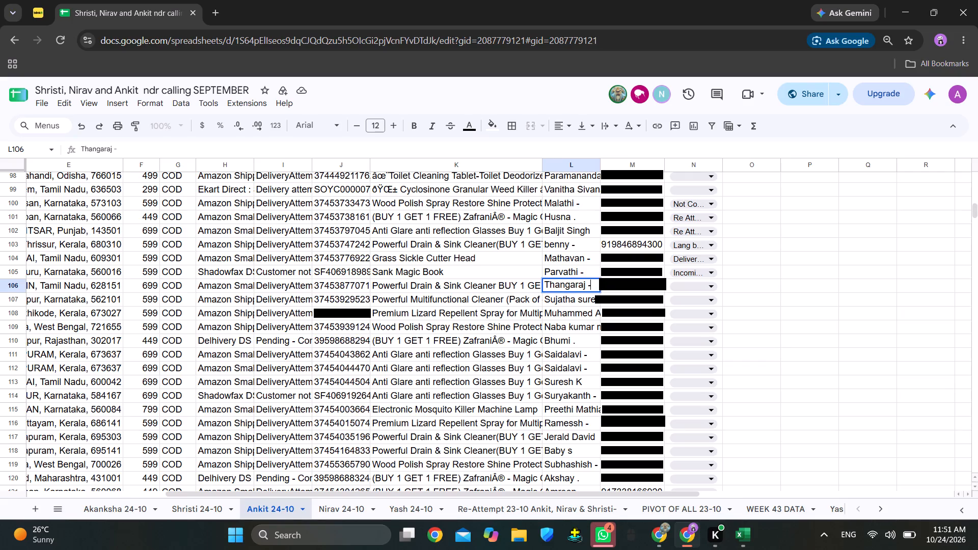
left_click_drag(594, 287, 579, 292)
left_click_drag(579, 292, 542, 285)
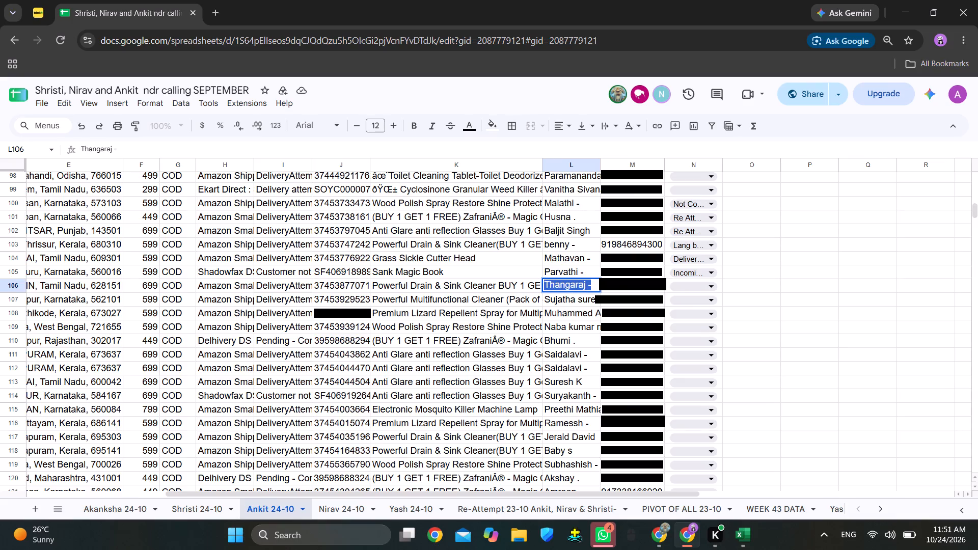
left_click(692, 283)
scroll(705, 437, "down", 1)
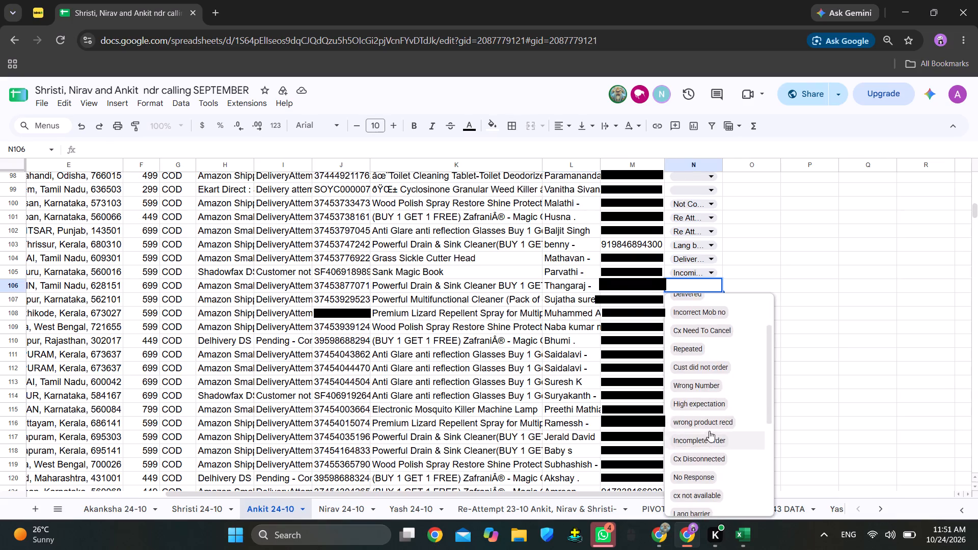
scroll(709, 431, "down", 1)
left_click(699, 412)
Look up the phone in row 107 of Ankit 24-10, and check the Shristi, Akanksha and Yash 24-10 sheets.
scroll(705, 344, "down", 1)
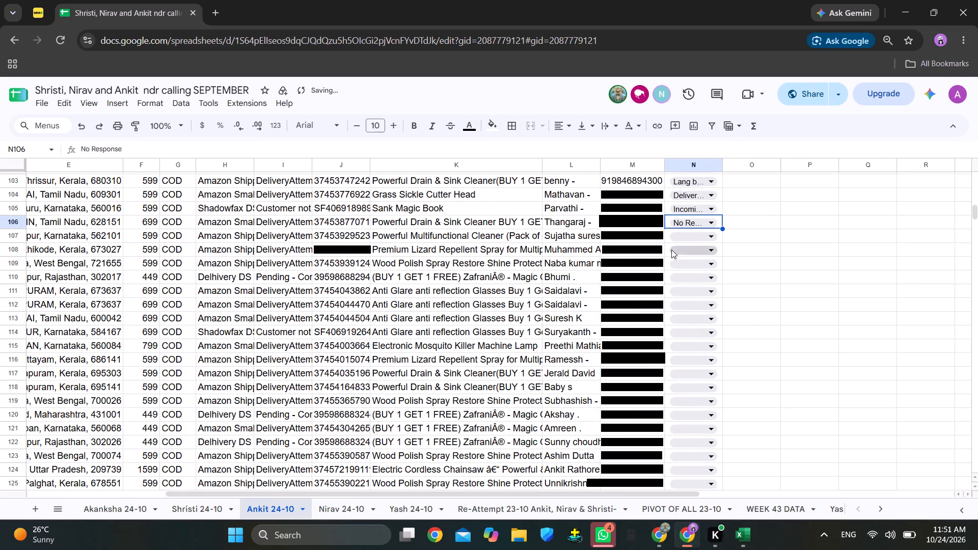
left_click(651, 237)
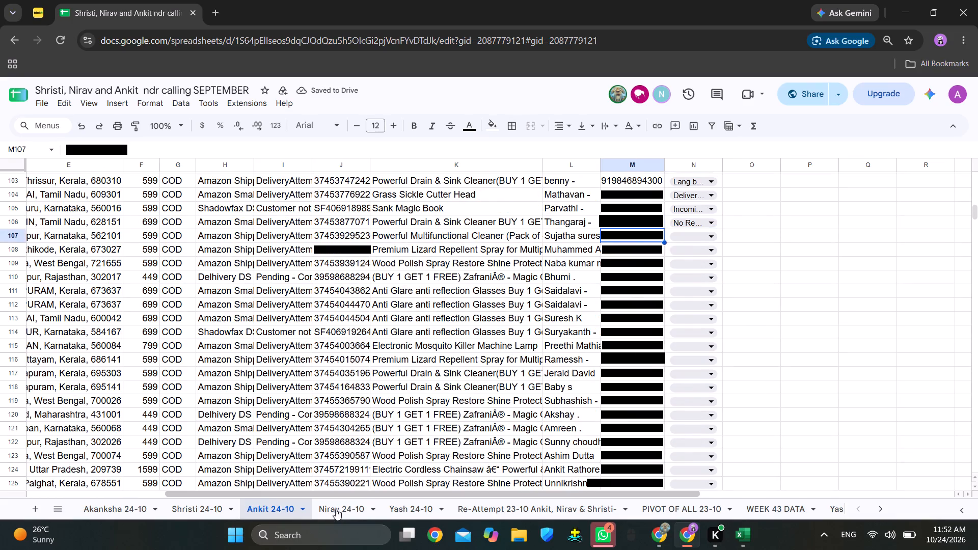
left_click(200, 511)
left_click(126, 509)
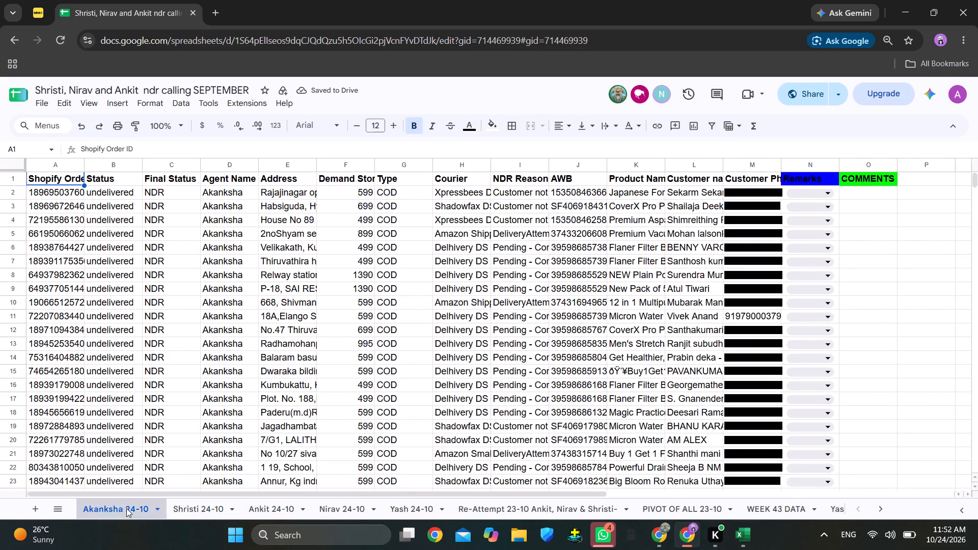
left_click(410, 507)
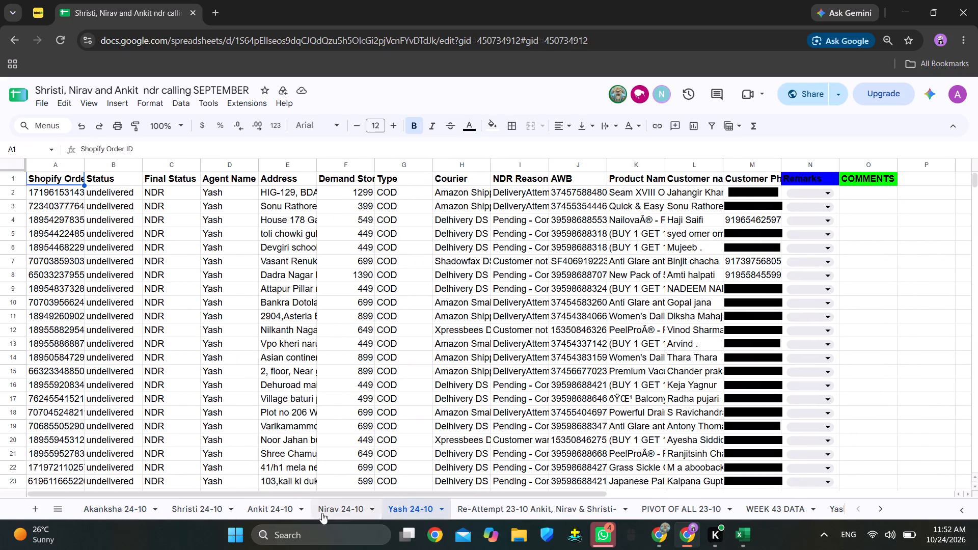
Return to the Ankit 24-10 sheet and review the customer name in row 107.
left_click(267, 509)
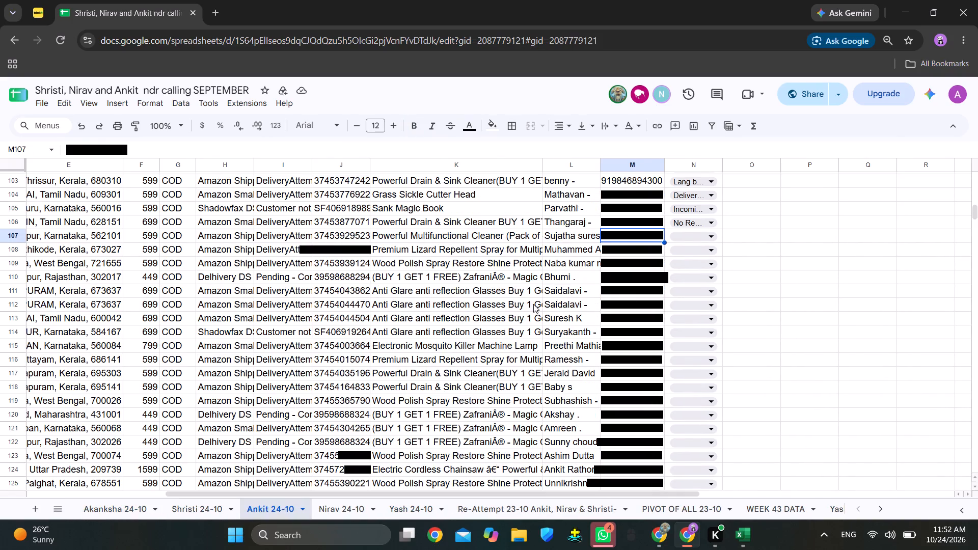
left_click(569, 230)
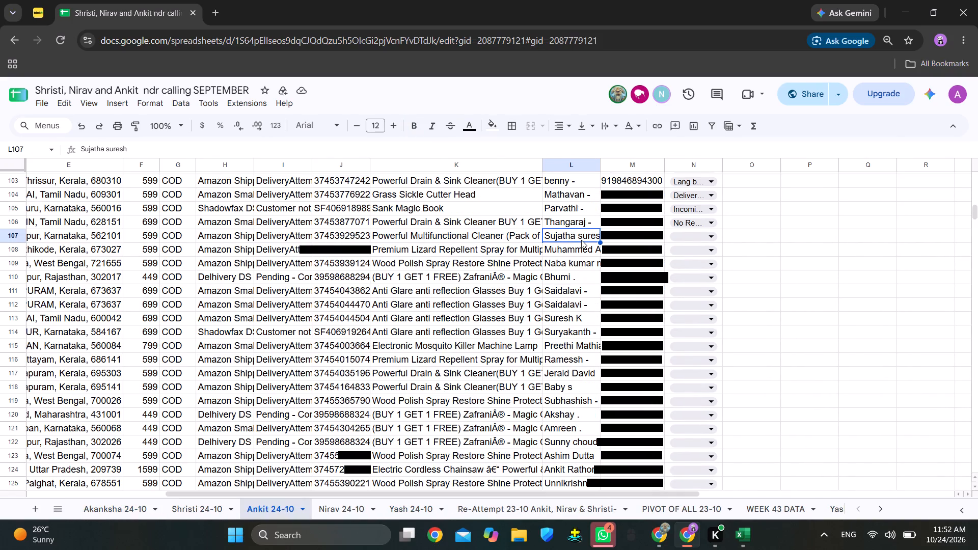
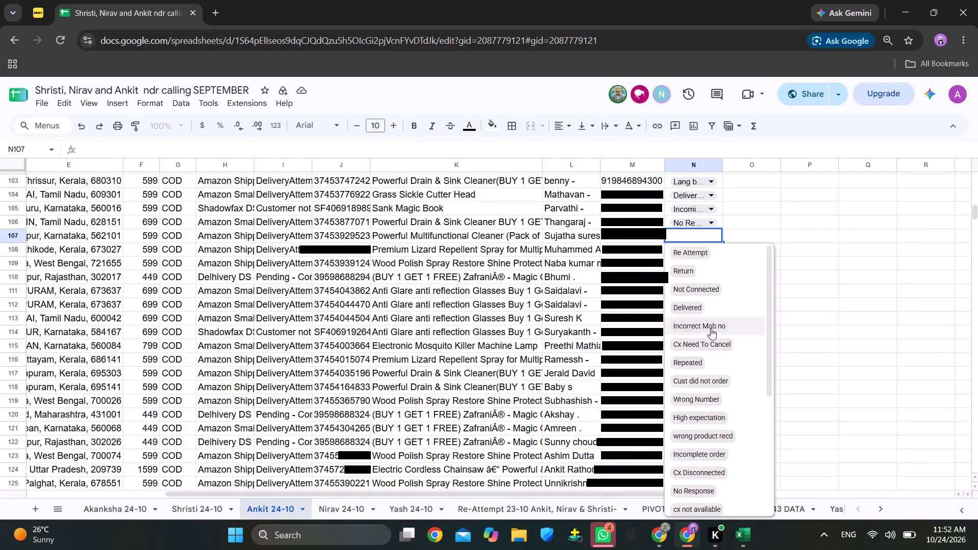
Set the remark in row 107 of the Ankit 24-10 sheet to Cx Disconnected.
scroll(711, 335, "down", 3)
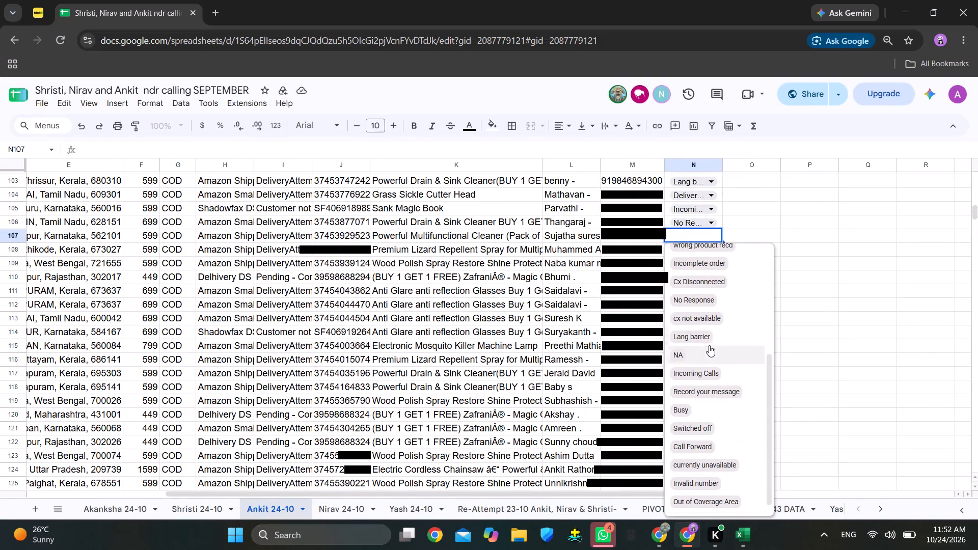
left_click(709, 280)
Review the phone, customer name and product in row 108, and set its remark to currently unavailable.
left_click(651, 251)
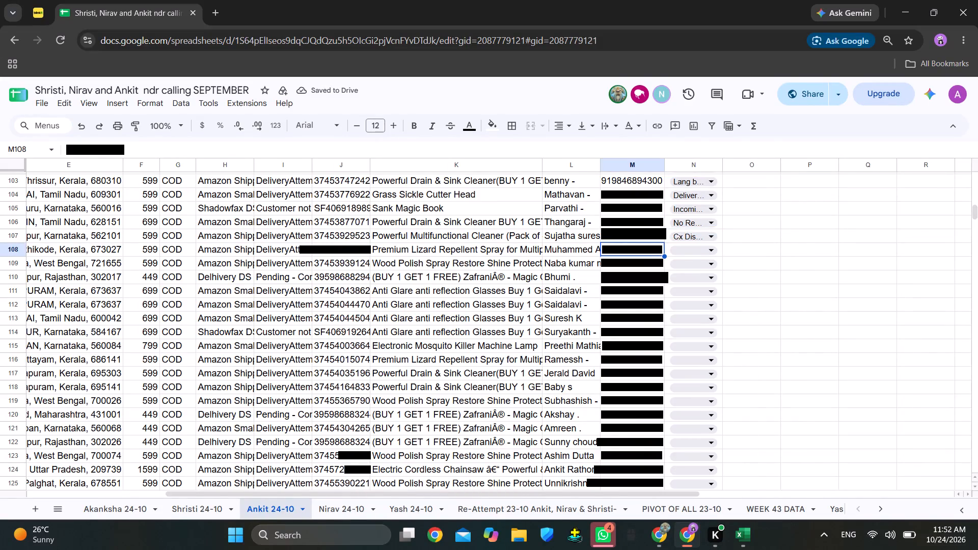
scroll(650, 251, "up", 2)
scroll(650, 252, "down", 2)
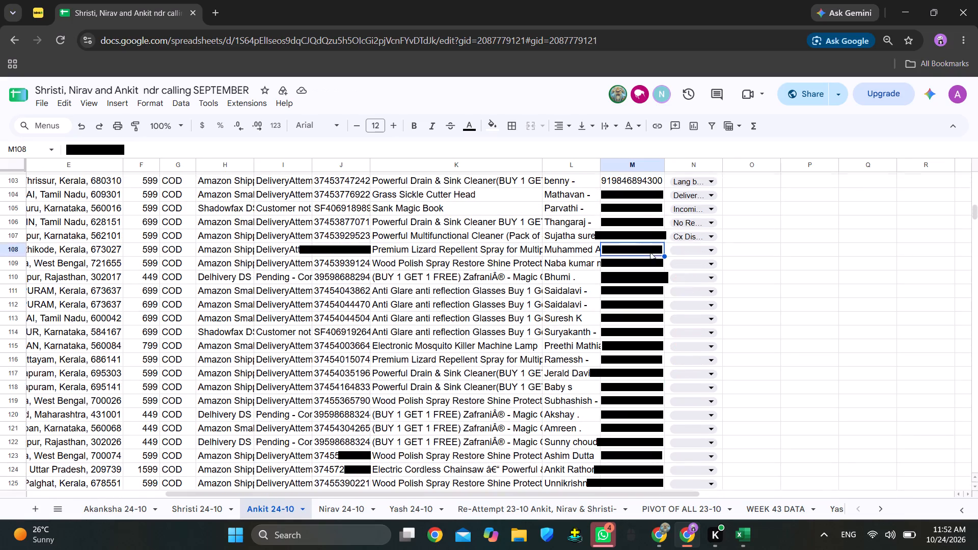
left_click(583, 251)
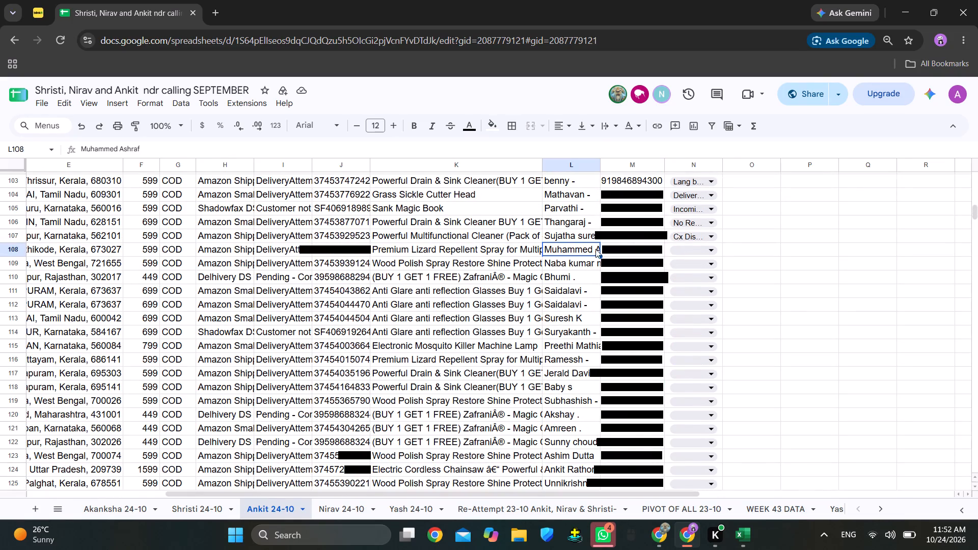
double_click(582, 248)
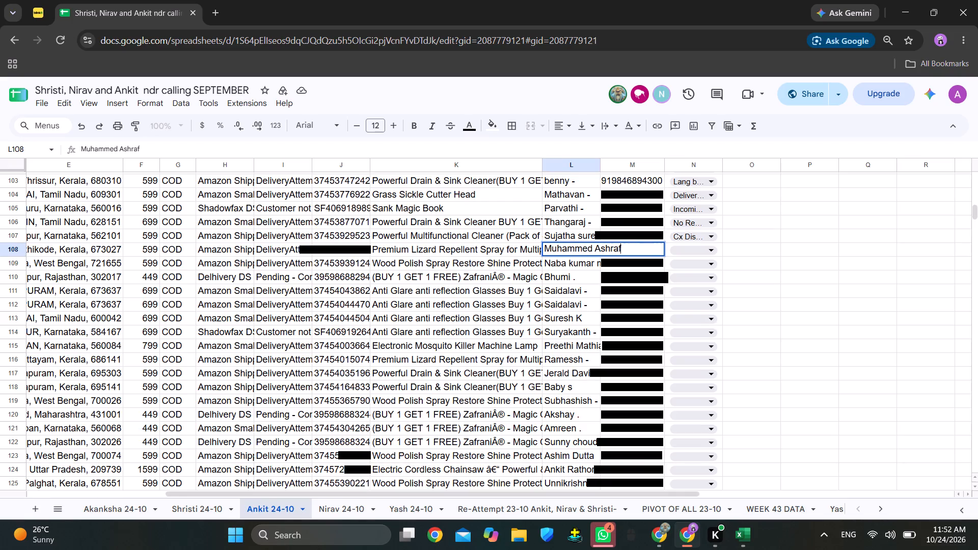
left_click_drag(635, 250, 562, 256)
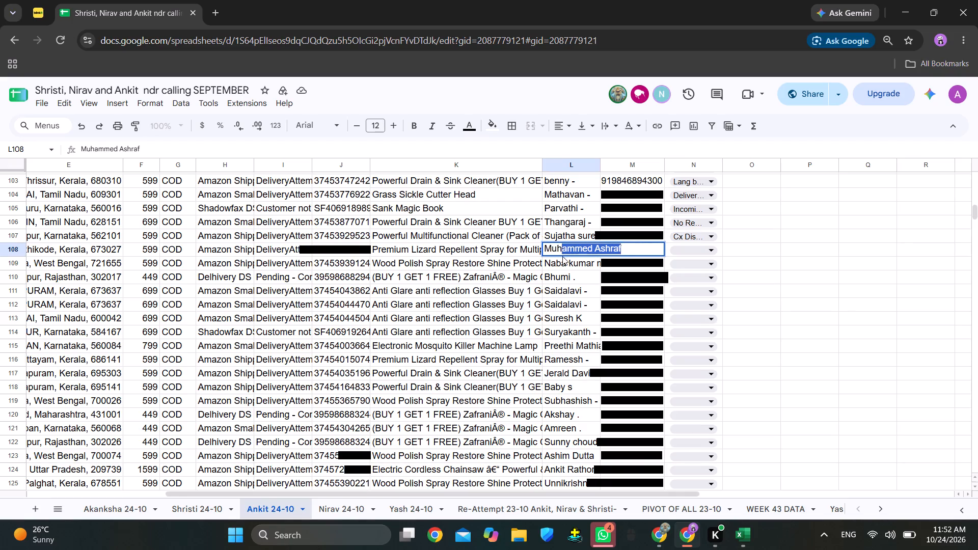
left_click_drag(562, 256, 551, 256)
left_click(530, 249)
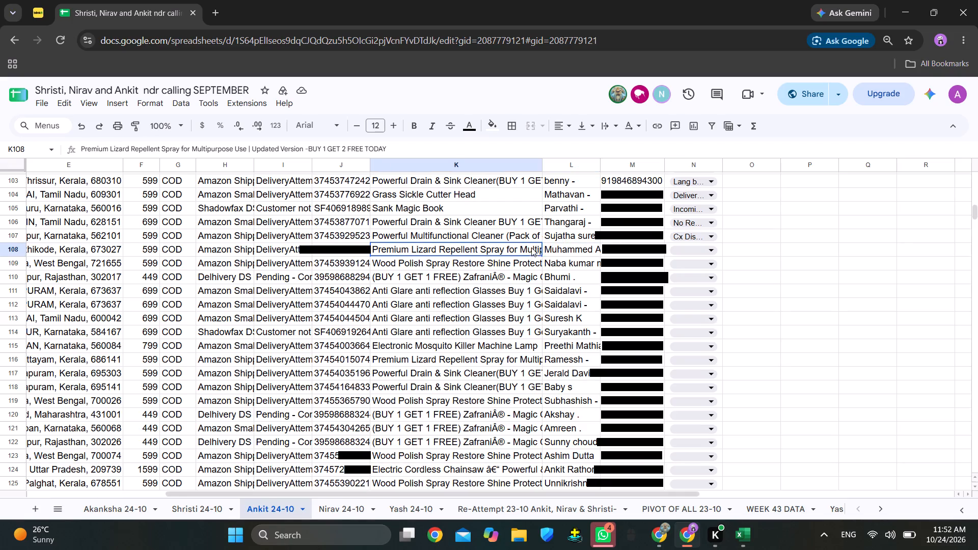
left_click(679, 249)
scroll(723, 366, "down", 12)
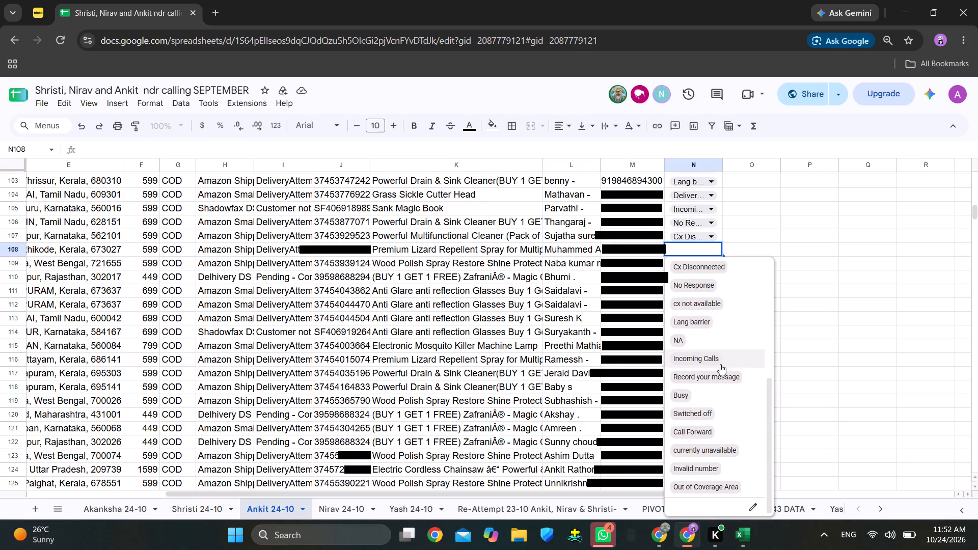
left_click(707, 452)
Review the customer phone and name in row 109, and set its remark to No Response.
left_click(645, 262)
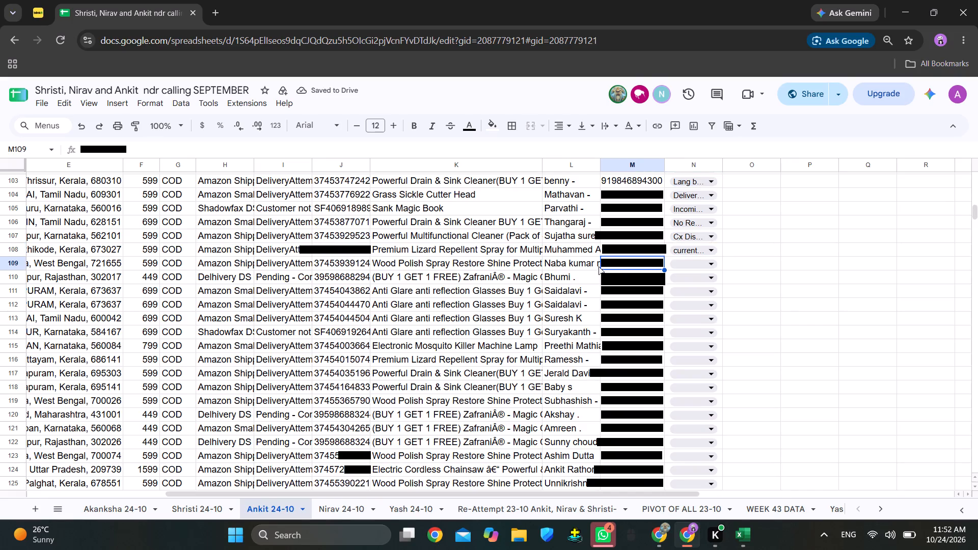
left_click(641, 262)
left_click(641, 262)
left_click_drag(660, 265, 652, 266)
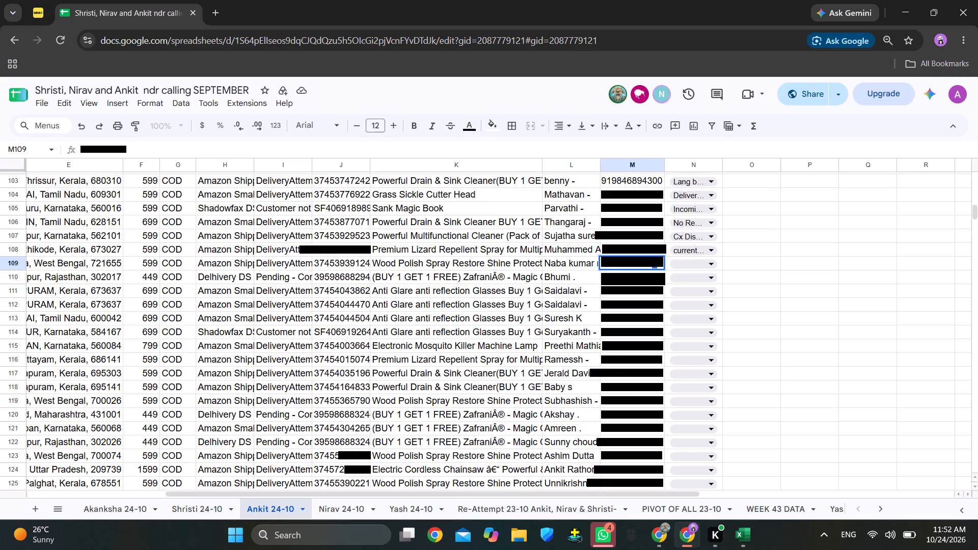
left_click_drag(652, 266, 605, 266)
left_click_drag(605, 266, 601, 265)
left_click(583, 263)
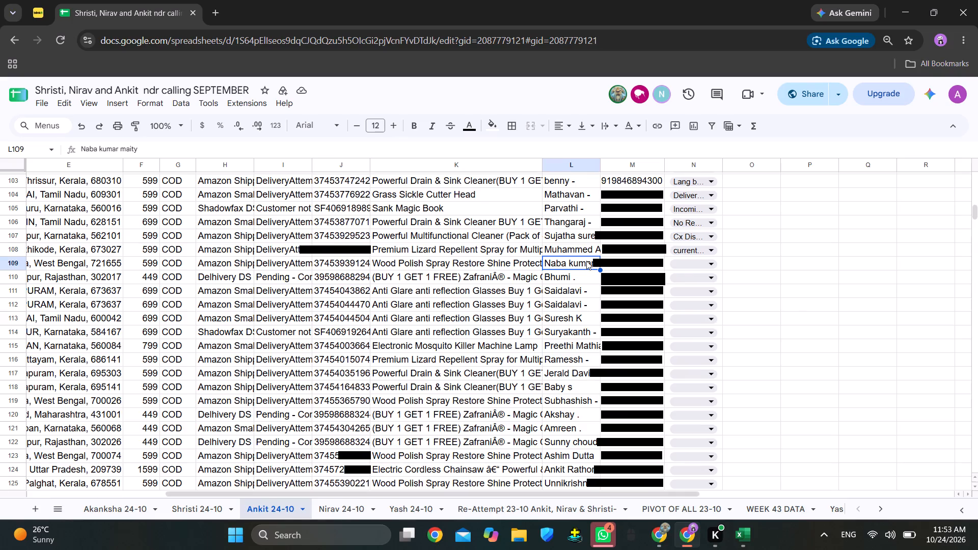
double_click(586, 260)
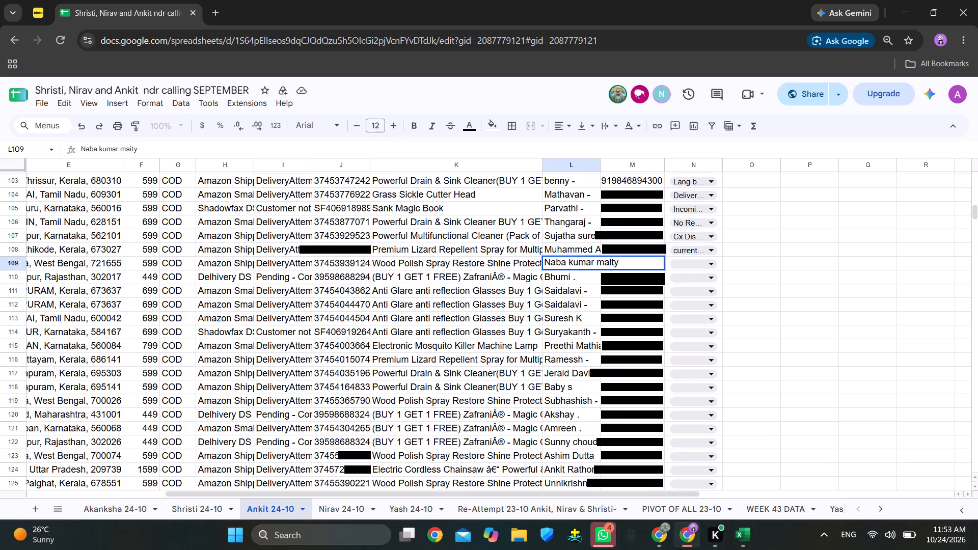
left_click_drag(626, 264, 590, 264)
left_click_drag(590, 264, 571, 265)
left_click_drag(571, 265, 565, 265)
left_click(690, 262)
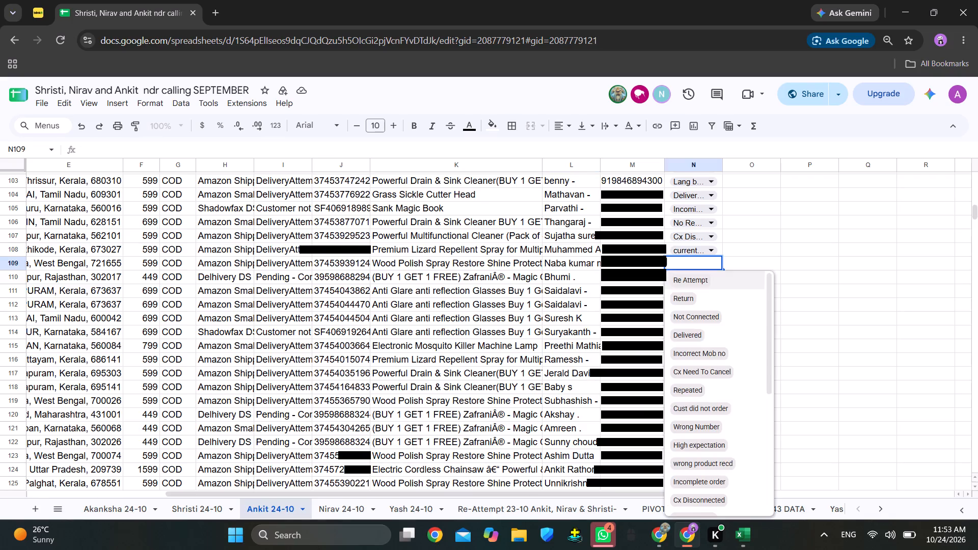
scroll(712, 350, "down", 2)
left_click(701, 390)
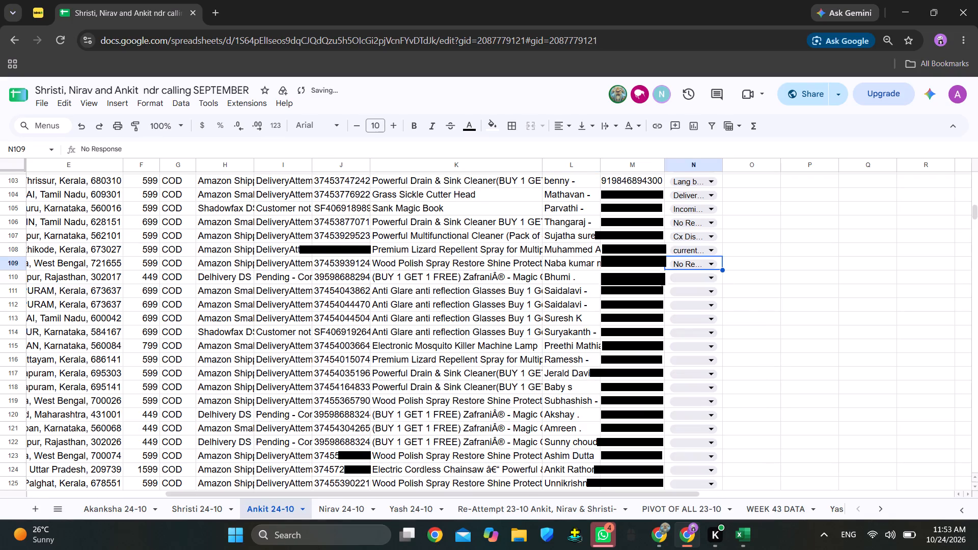
Look up the phone in row 110 of Ankit 24-10, and check the Remarks progress on the Nirav 24-10 sheet.
left_click(653, 273)
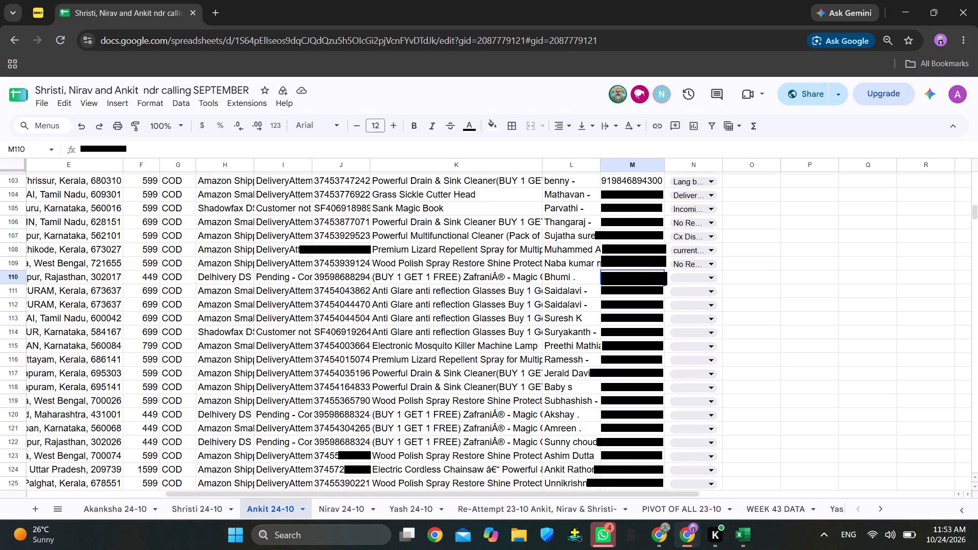
left_click(328, 509)
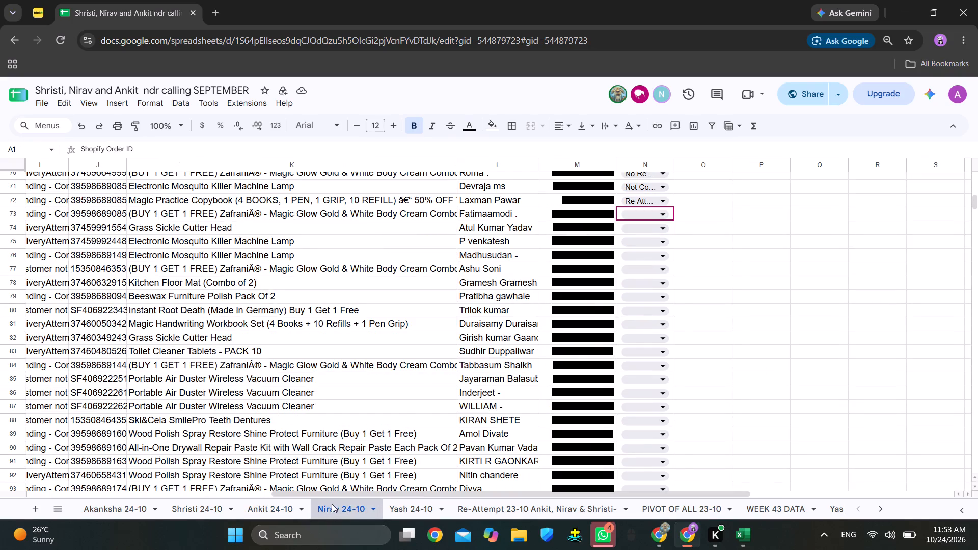
Back on Ankit 24-10, review the customer name and product in row 110 and set its remark to Re Attempt.
left_click(269, 509)
left_click(582, 276)
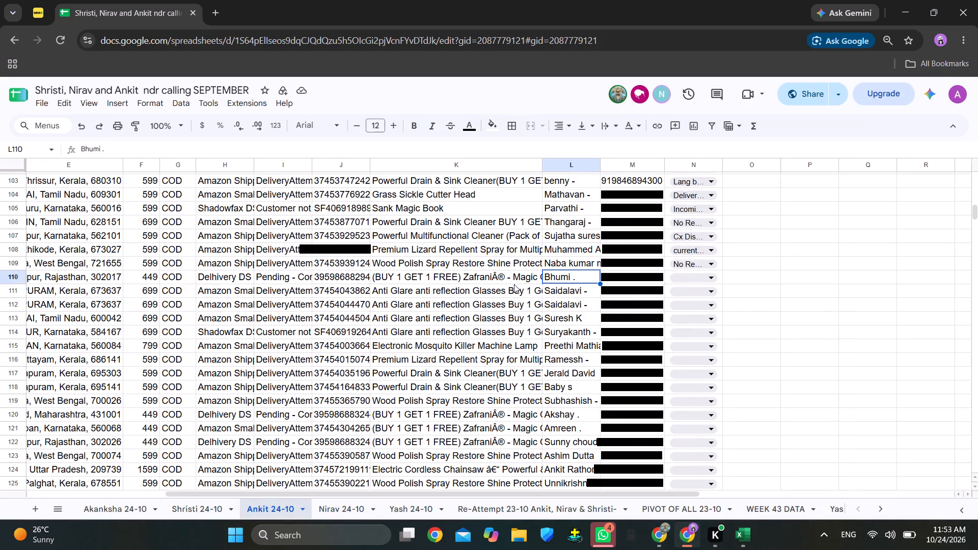
double_click(524, 275)
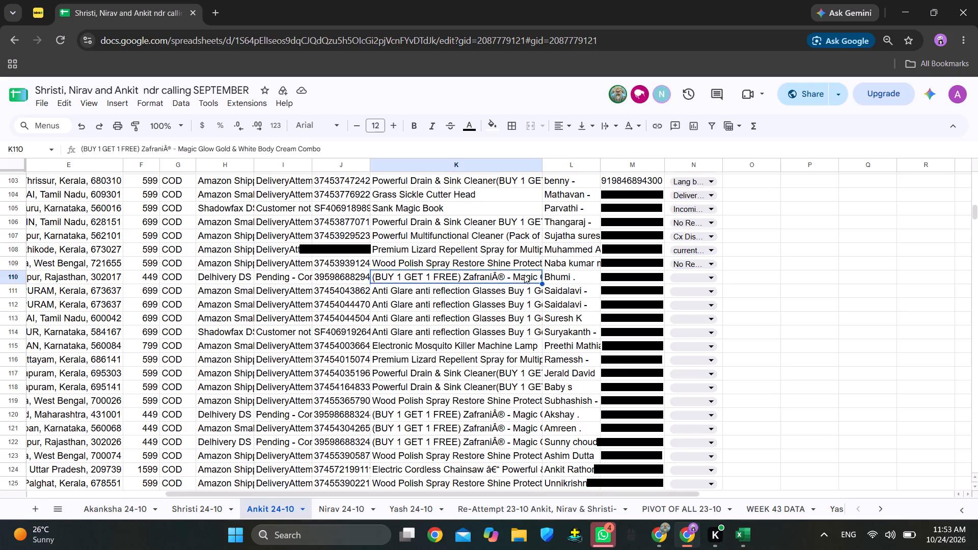
left_click_drag(708, 276, 670, 281)
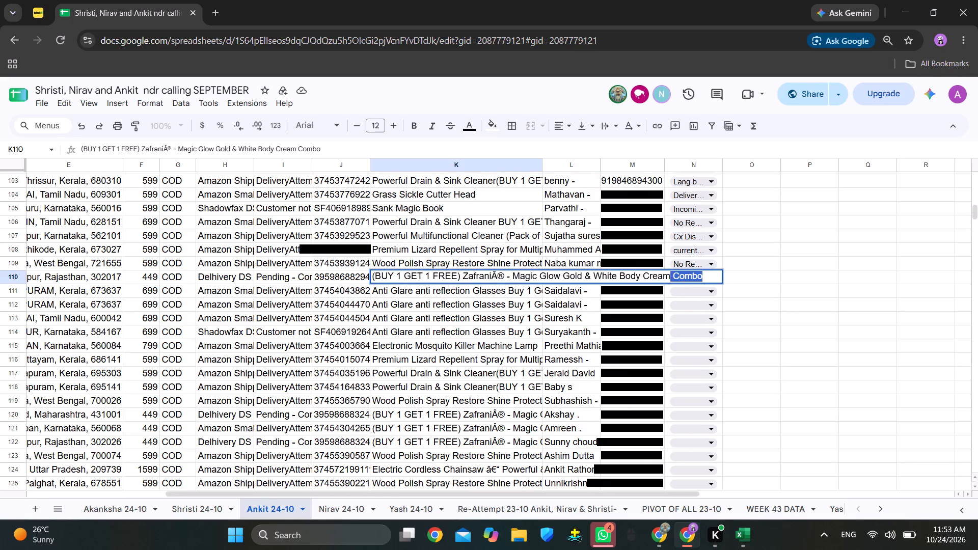
left_click_drag(670, 281, 544, 280)
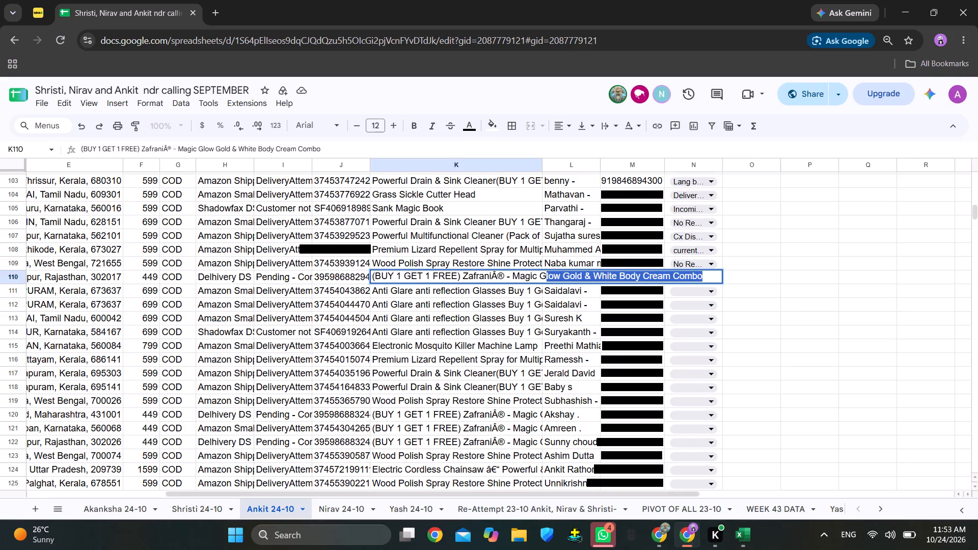
left_click_drag(544, 280, 376, 281)
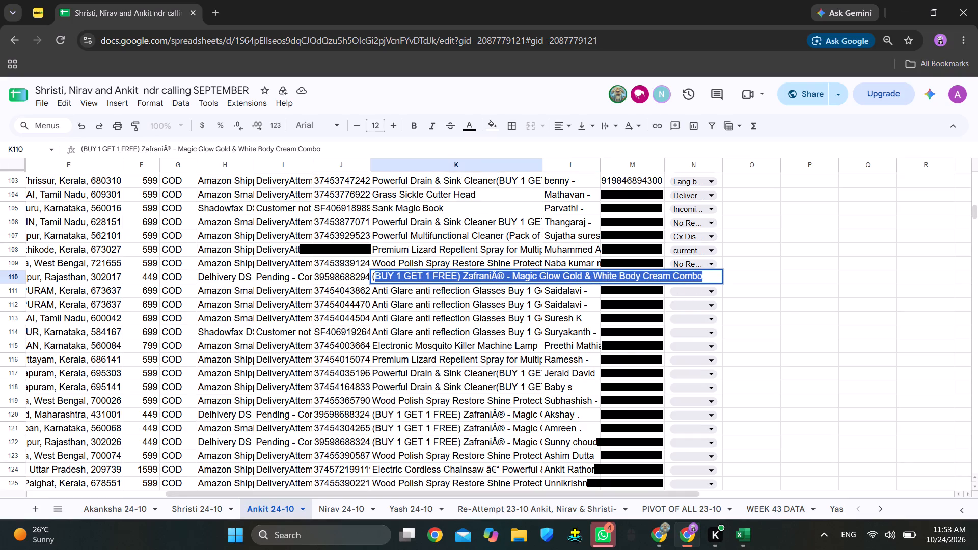
left_click_drag(376, 281, 376, 281)
left_click(353, 282)
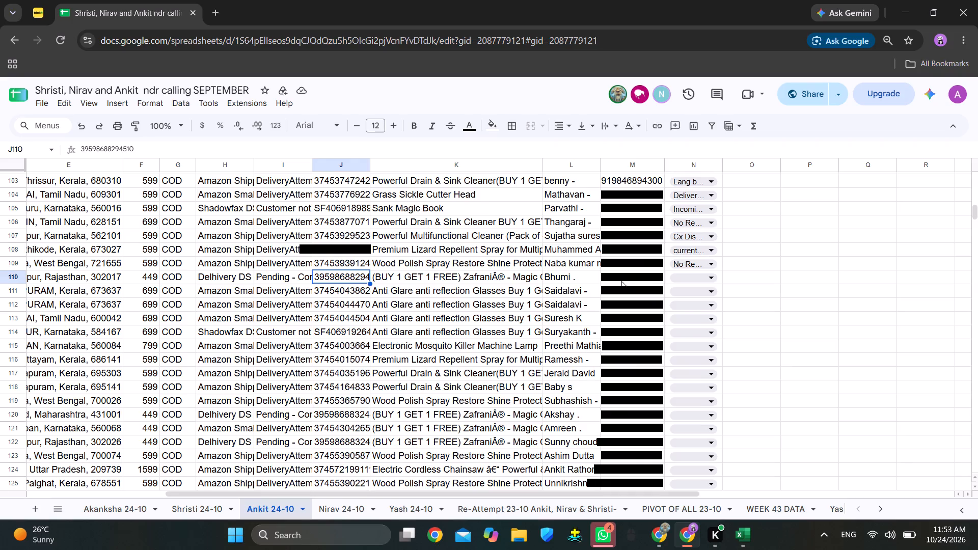
left_click(688, 279)
left_click(701, 294)
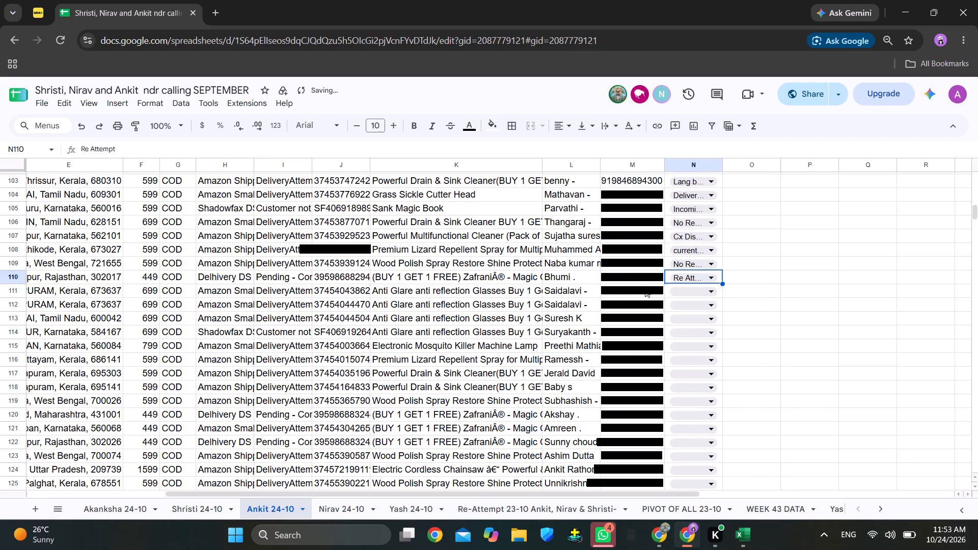
Look up the phone and customer name in row 111, check the Nirav 24-10 Remarks progress, and return to Ankit 24-10.
left_click(645, 288)
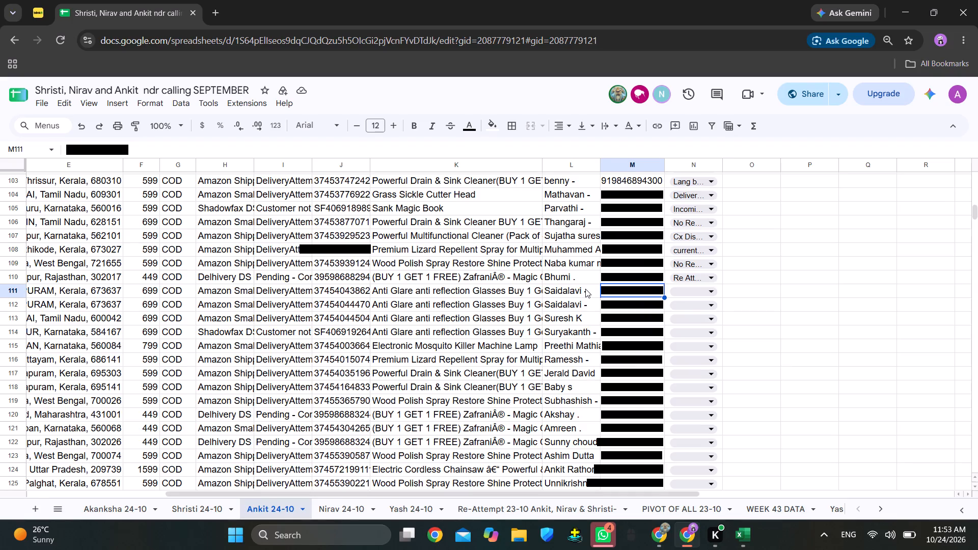
left_click(586, 288)
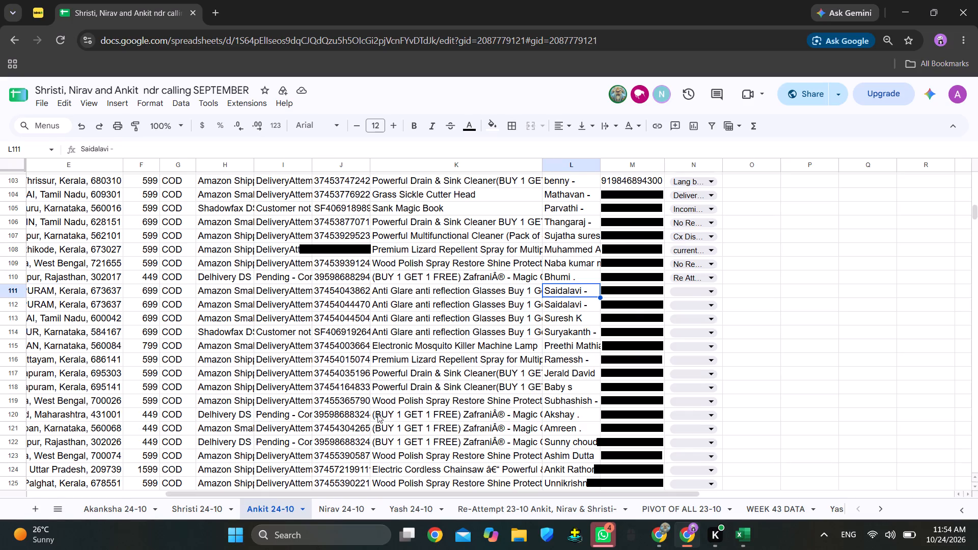
left_click(339, 502)
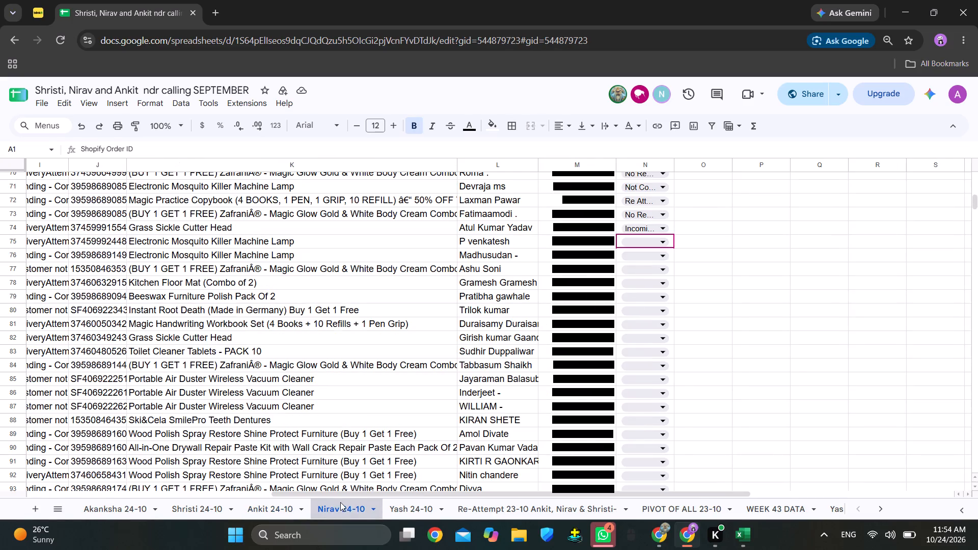
left_click(273, 506)
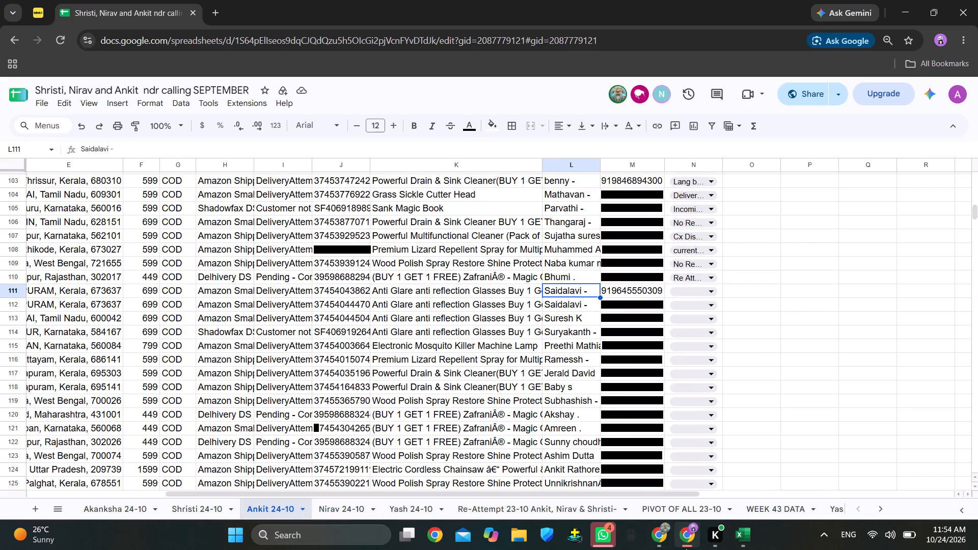
Switch to the other Chrome profile's window and examine the Remarks column of Ankit 24-10 around rows 100 to 111.
left_click(663, 536)
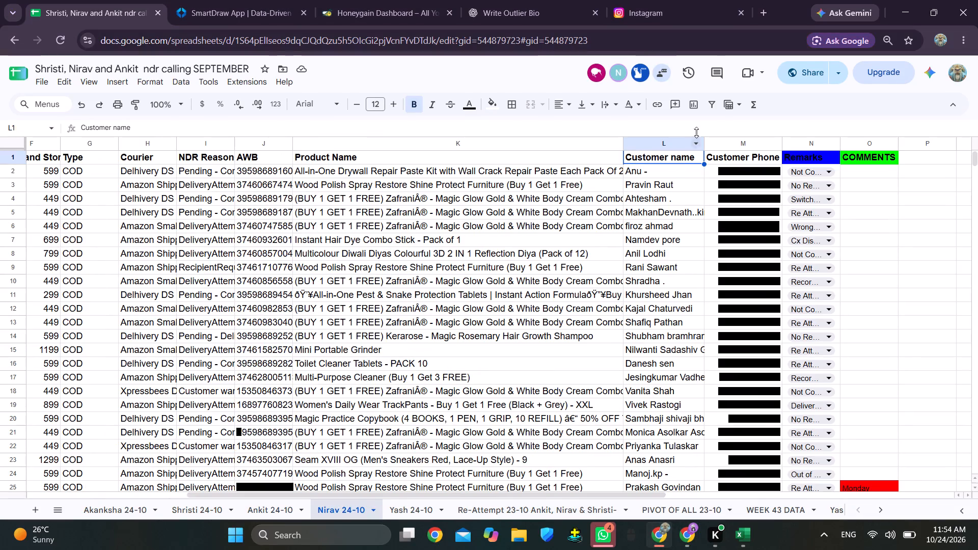
left_click(267, 510)
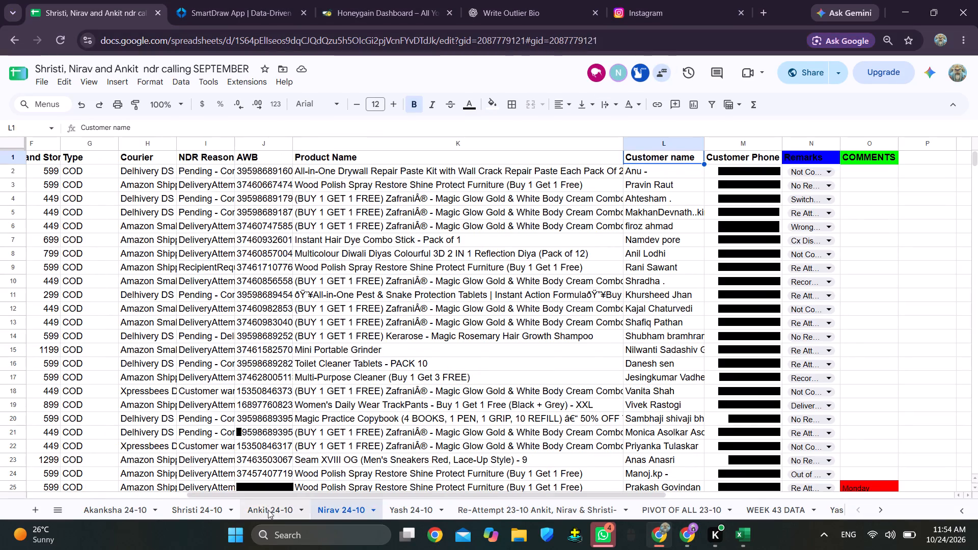
scroll(685, 354, "down", 11)
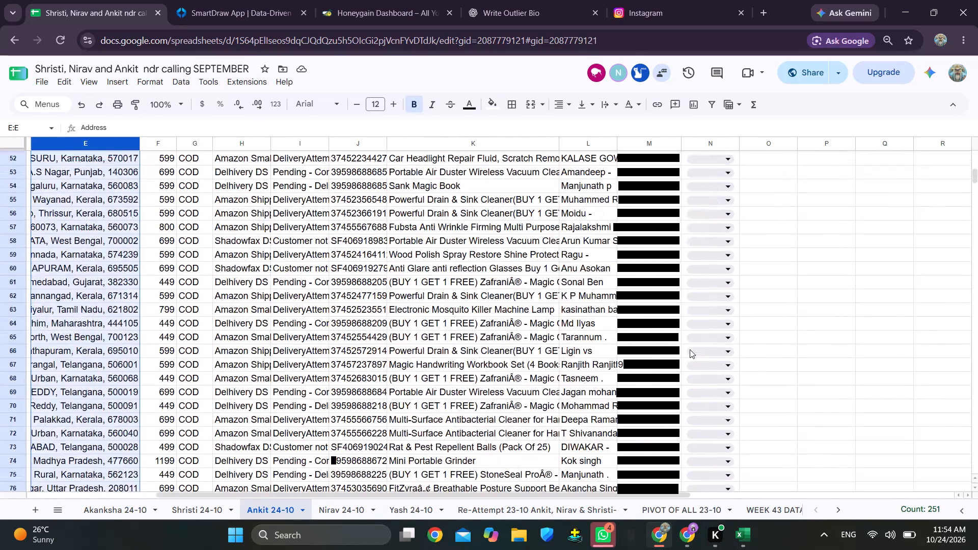
scroll(690, 348, "down", 10)
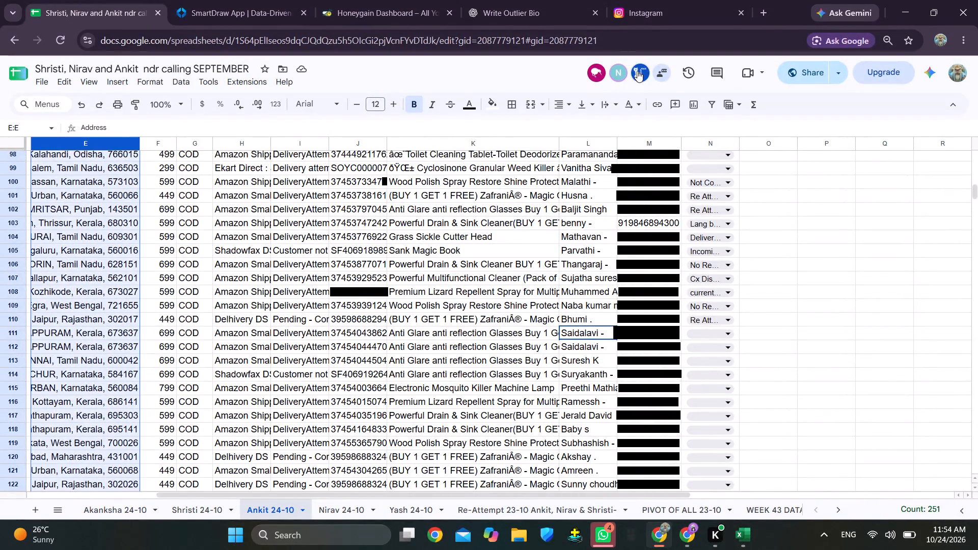
Switch to the Honeygain dashboard, open the daily honey pot to check it, and close it.
left_click(371, 7)
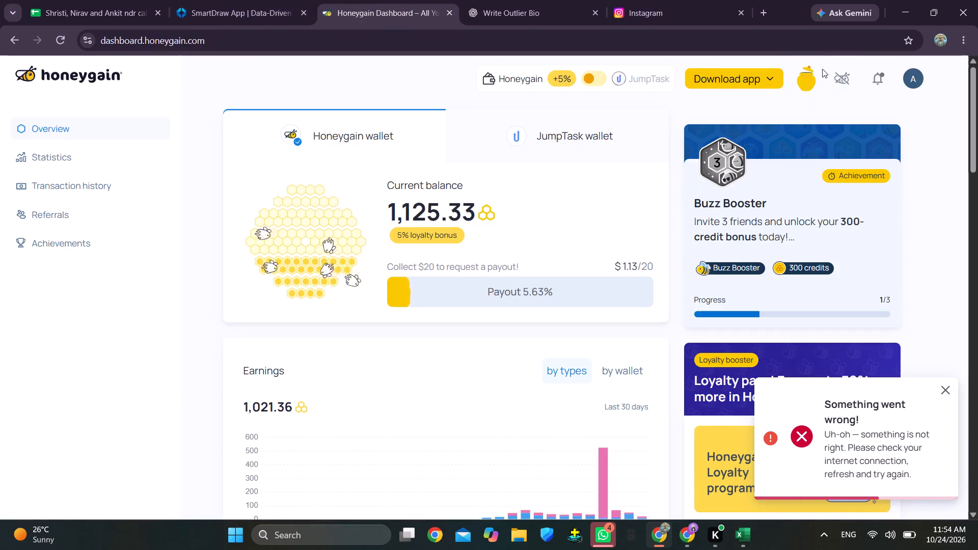
left_click(814, 80)
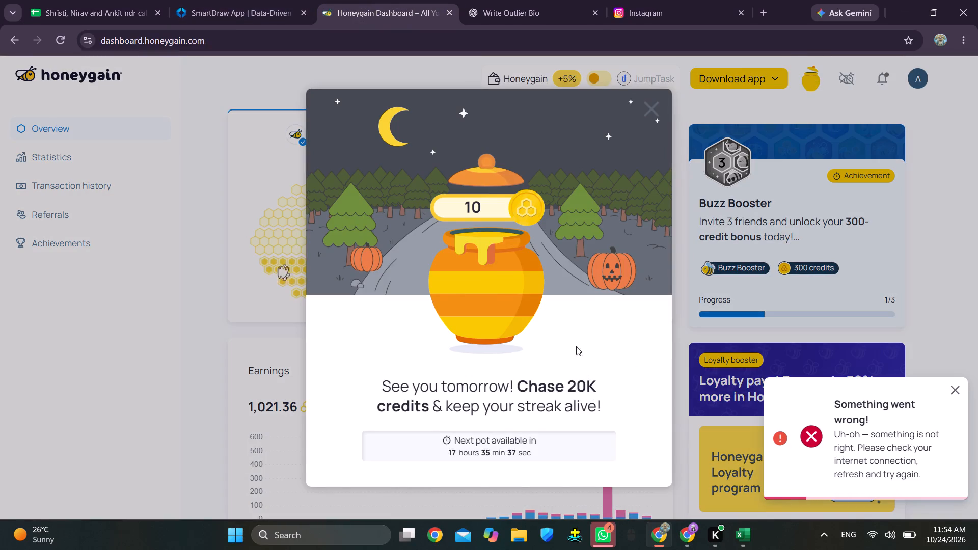
left_click(651, 107)
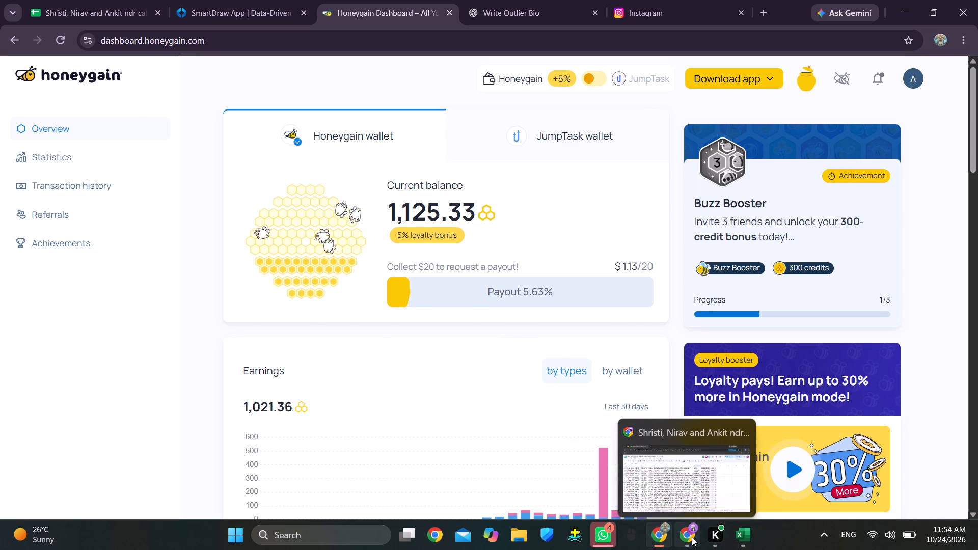
Return to Ankit 24-10 in the other Chrome profile's window and set the remarks in rows 111 and 112 to Re Attempt.
left_click(692, 537)
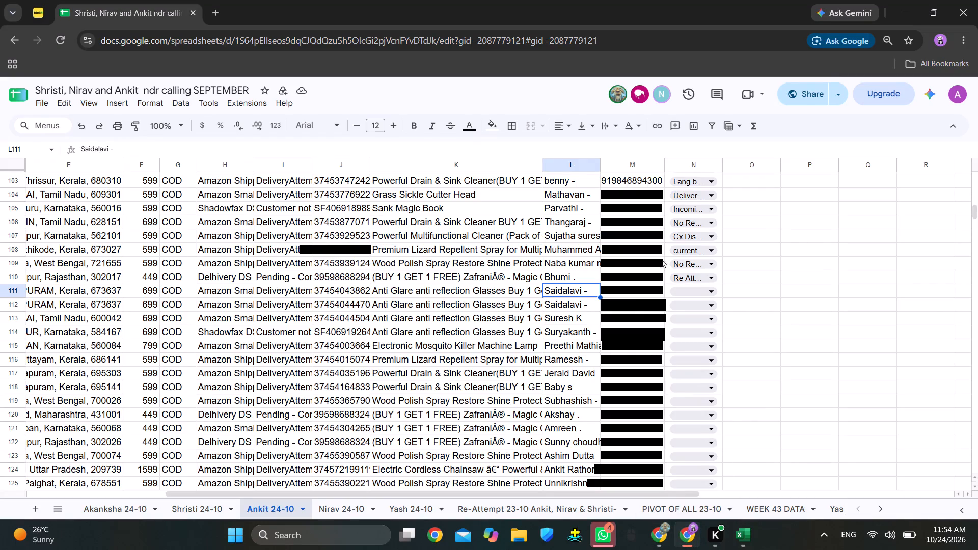
left_click(691, 290)
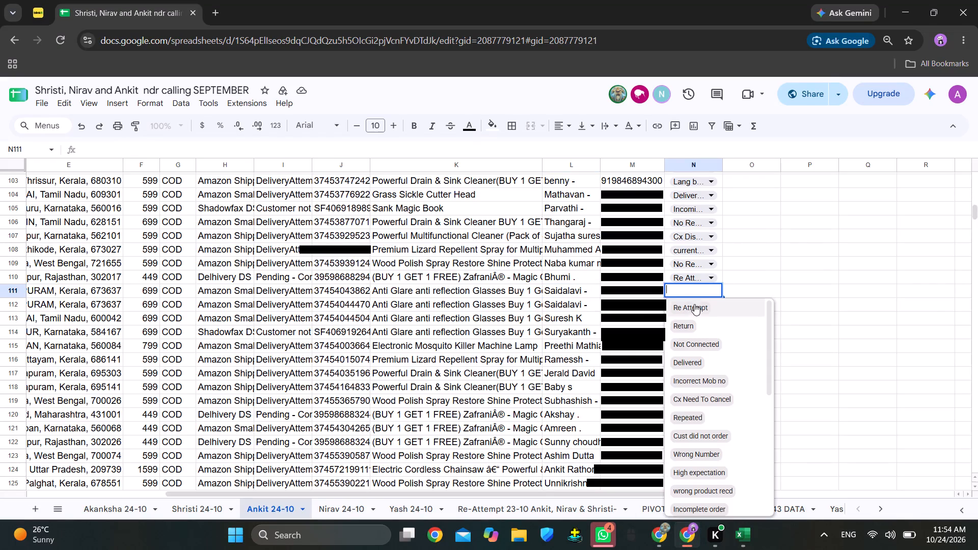
left_click(693, 307)
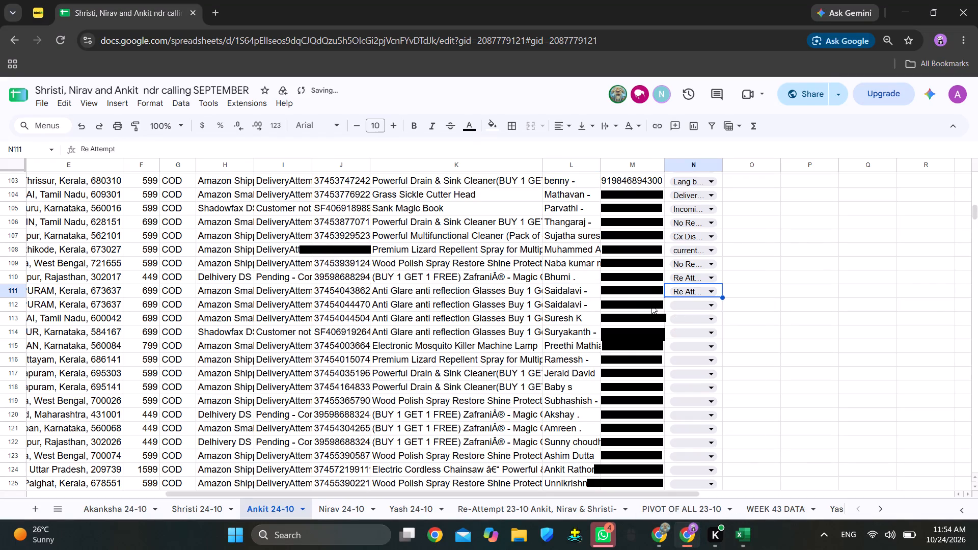
left_click(651, 305)
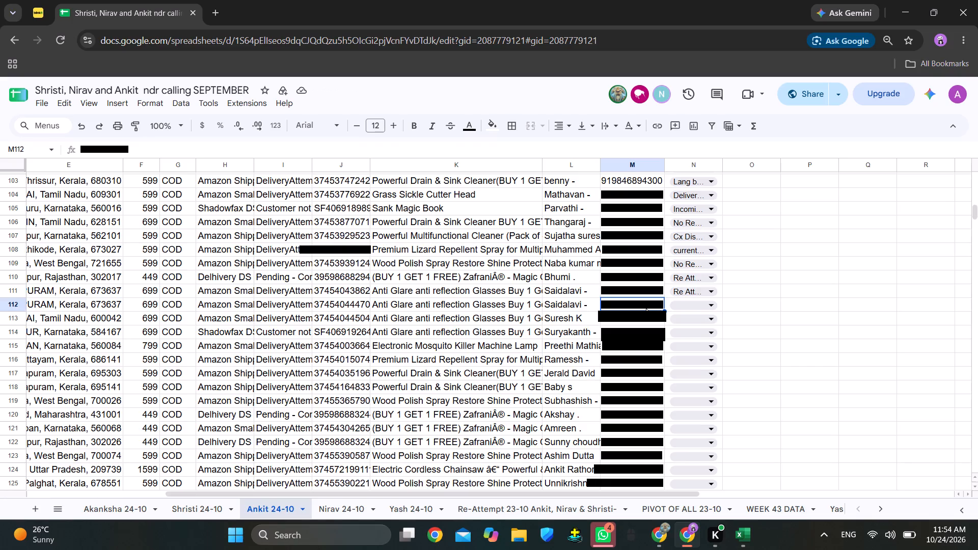
left_click(692, 307)
left_click(696, 319)
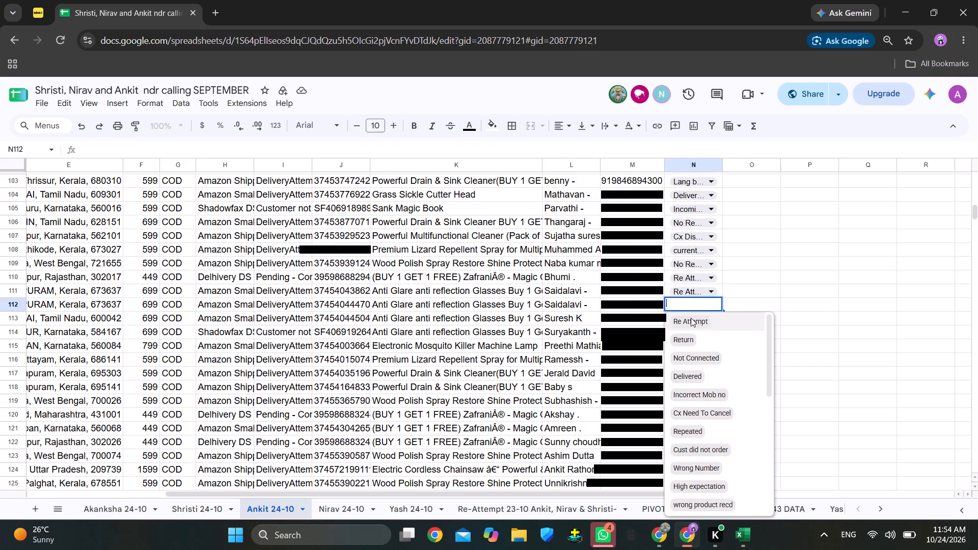
Look up the phone and customer name in row 113 of Ankit 24-10 and set its remark to Busy.
left_click(644, 315)
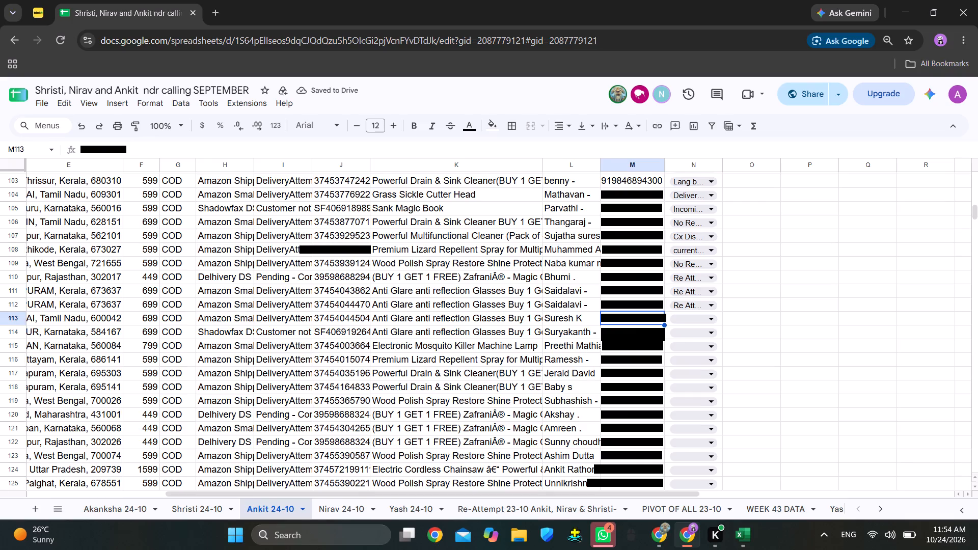
left_click(585, 320)
left_click(695, 319)
scroll(698, 413, "down", 2)
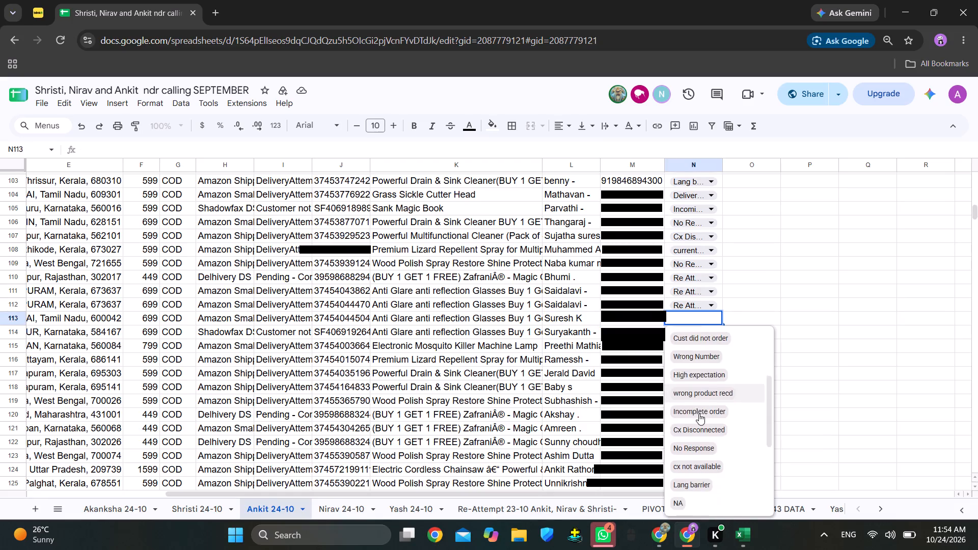
scroll(699, 414, "down", 2)
left_click(684, 430)
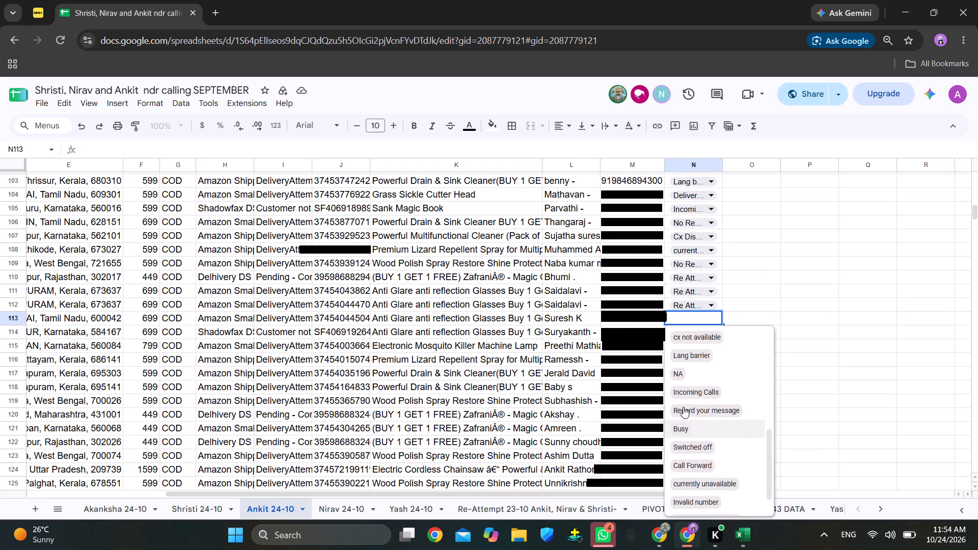
Look up the phone in row 114, and check the Remarks progress on the Nirav 24-10 sheet.
left_click(648, 326)
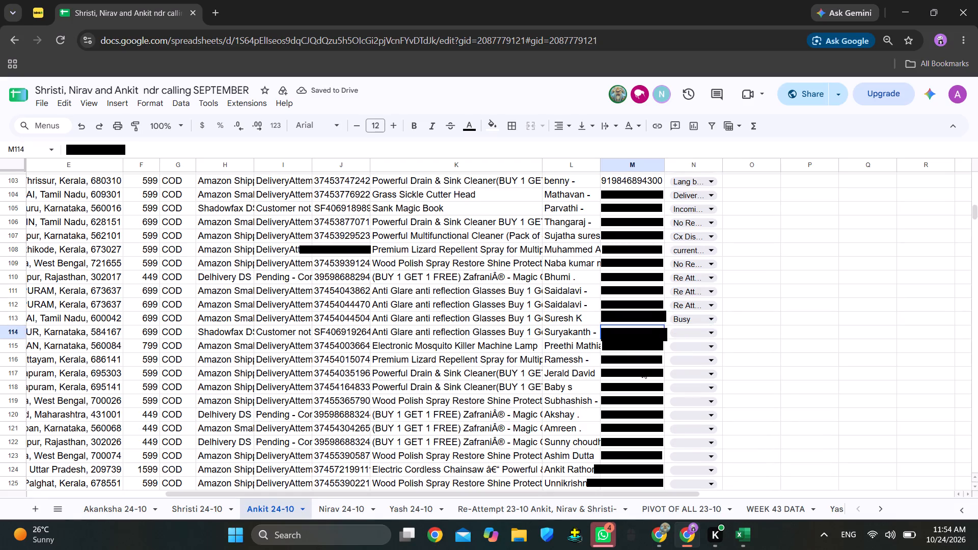
scroll(642, 356, "up", 1)
scroll(642, 356, "down", 1)
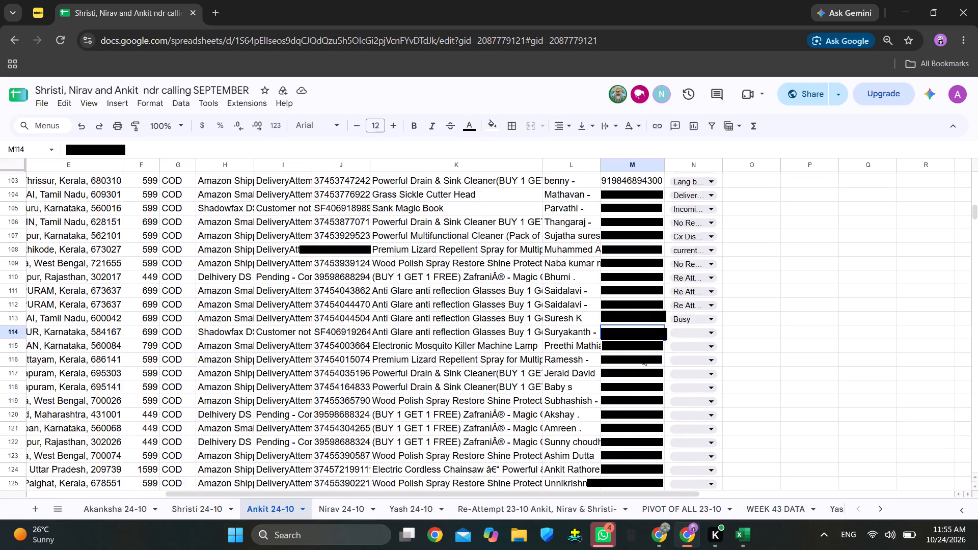
scroll(642, 356, "down", 2)
left_click(345, 510)
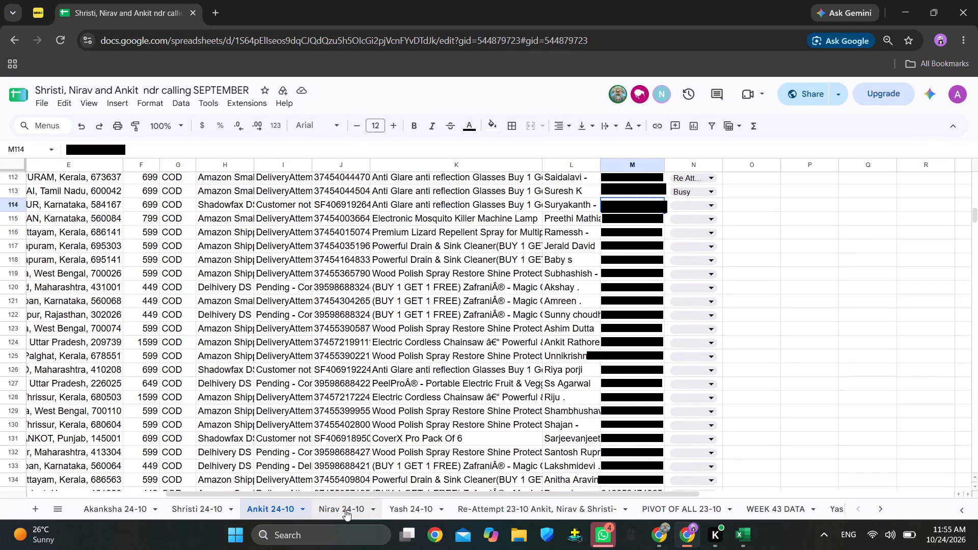
scroll(579, 349, "down", 1)
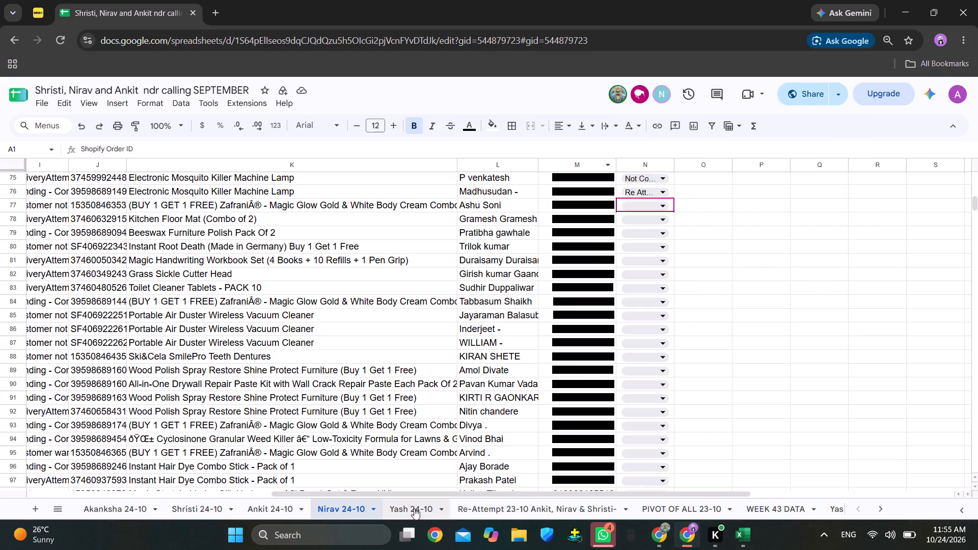
Back on Ankit 24-10, review the customer name in row 114 and set its remark to Not Connected.
left_click(276, 509)
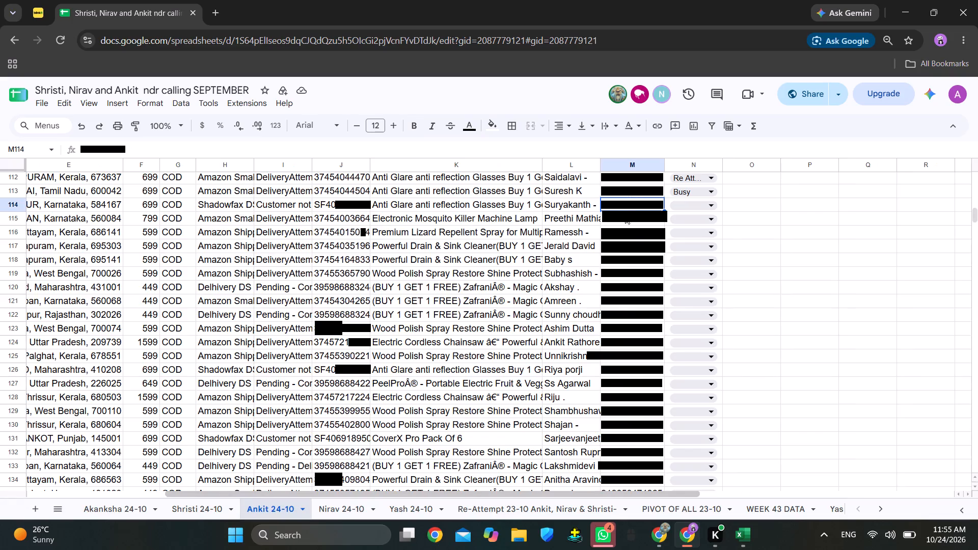
left_click(577, 200)
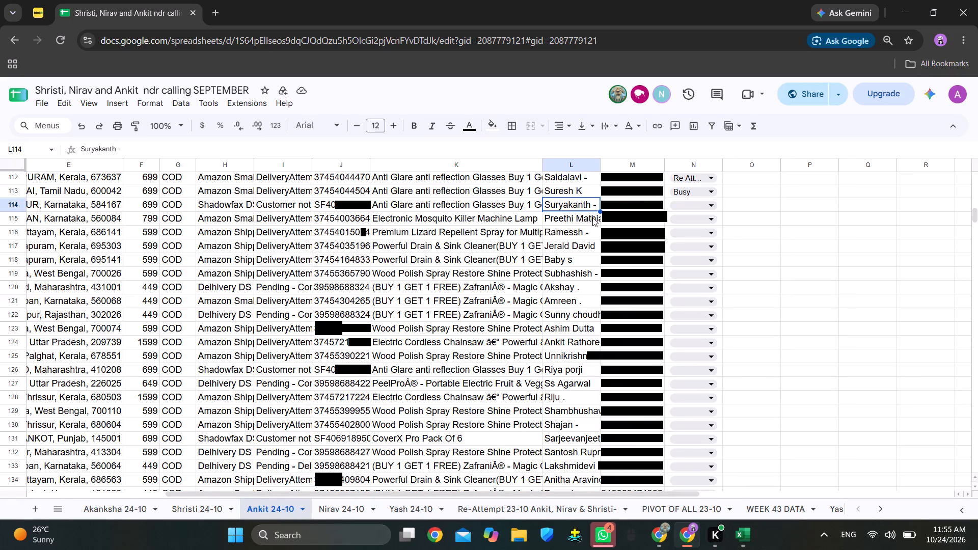
left_click(705, 205)
left_click(703, 255)
Look up the phone and customer name in row 115 and set its remark to Record your message.
left_click(653, 222)
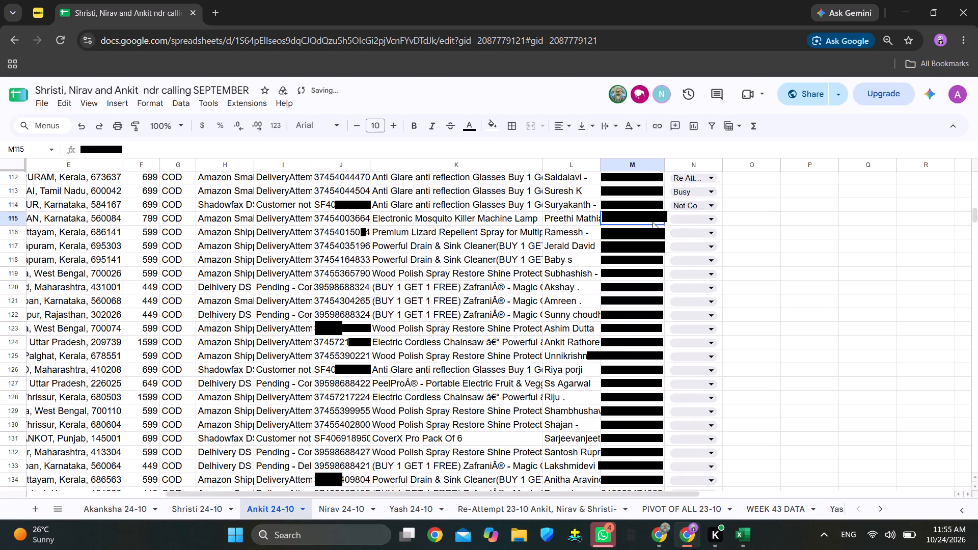
scroll(754, 231, "up", 2)
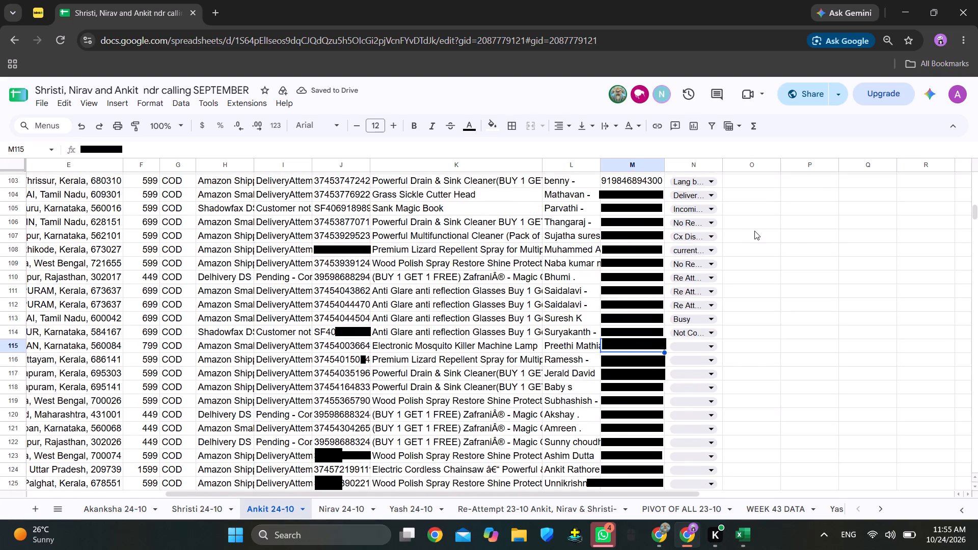
scroll(755, 231, "up", 1)
scroll(755, 232, "down", 2)
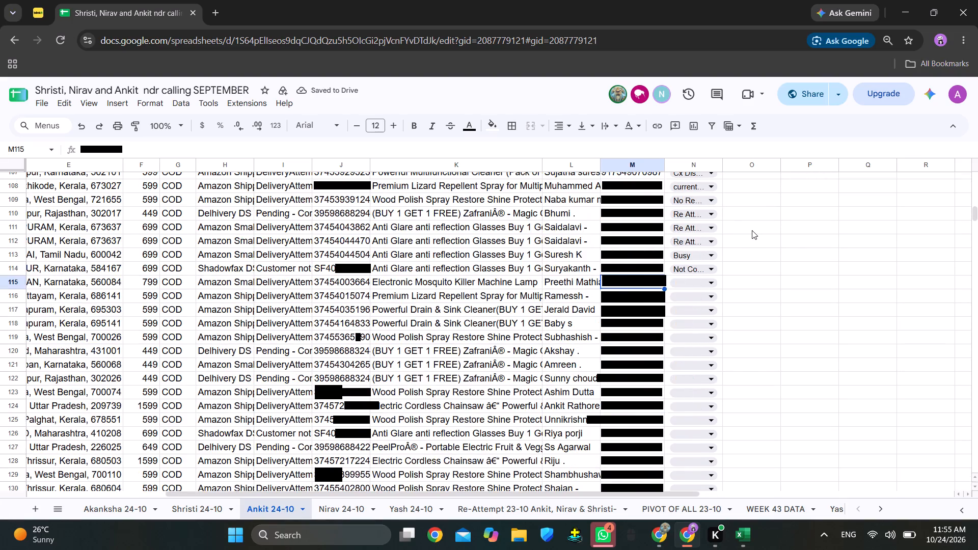
scroll(752, 231, "down", 1)
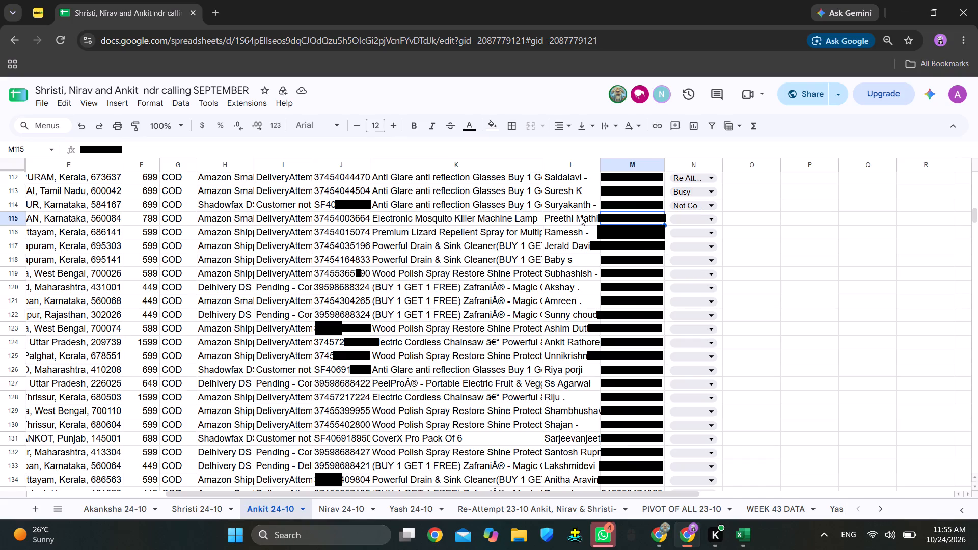
left_click(580, 216)
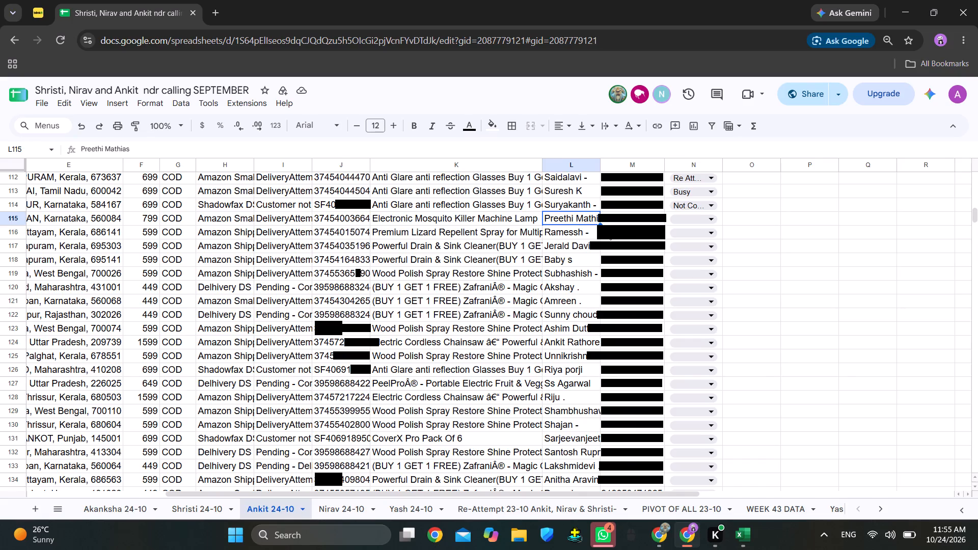
left_click(691, 221)
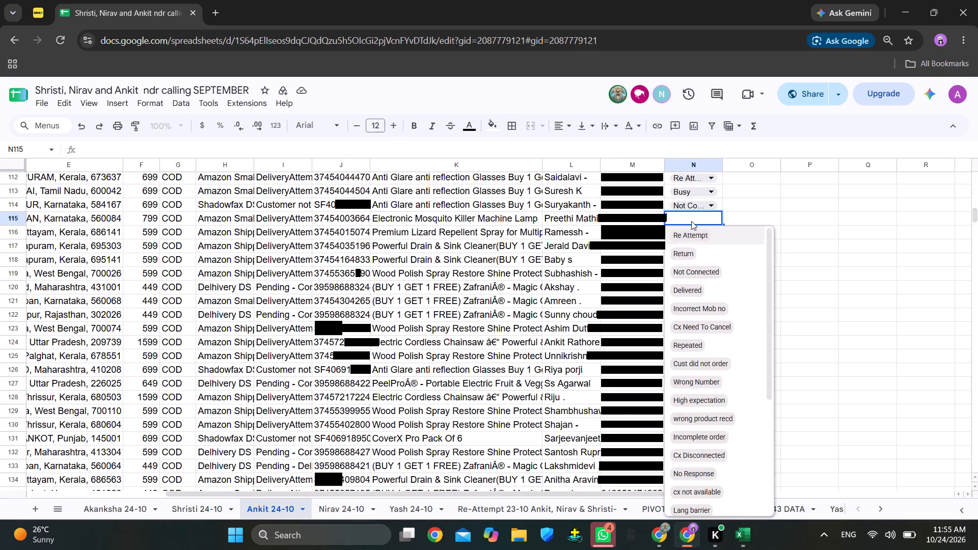
scroll(694, 298, "down", 4)
scroll(694, 298, "up", 1)
scroll(694, 298, "down", 2)
left_click(716, 374)
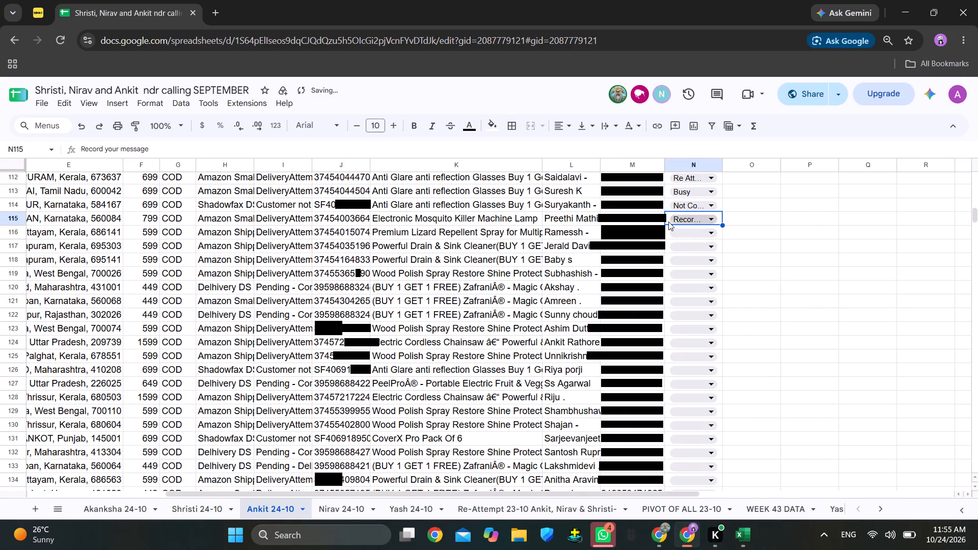
Review the phone, customer name and full product description in row 116 and set its remark to Cx Need To Cancel.
left_click(644, 228)
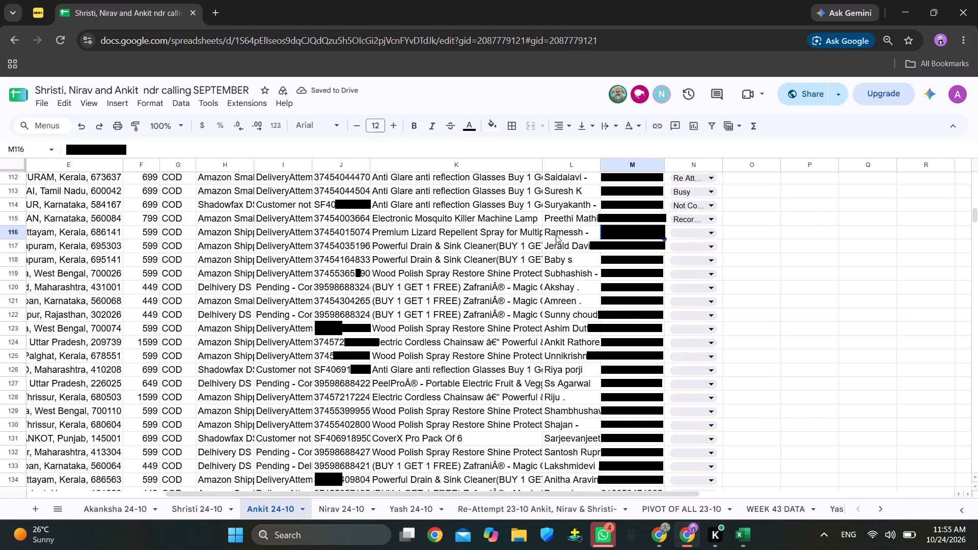
left_click(582, 232)
scroll(672, 245, "up", 1)
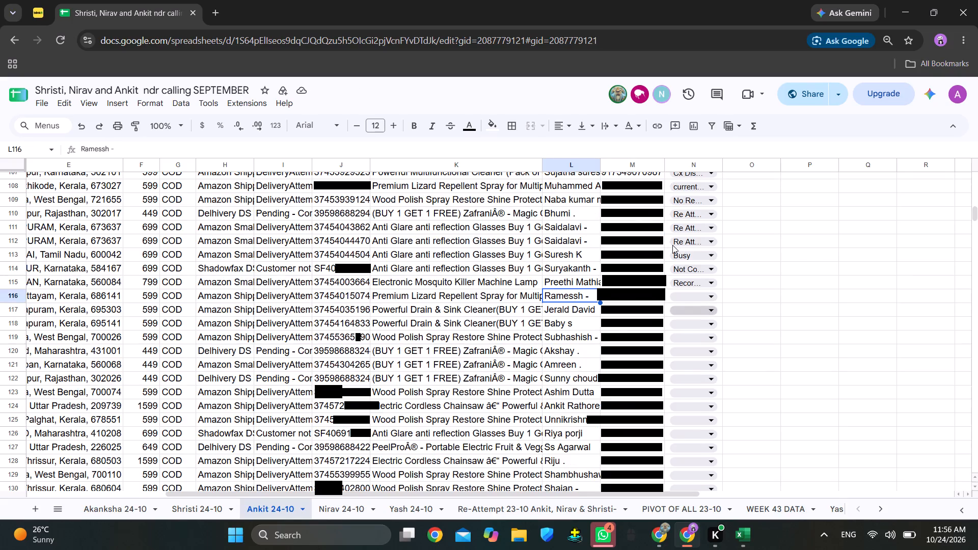
scroll(695, 252, "up", 1)
scroll(695, 252, "down", 1)
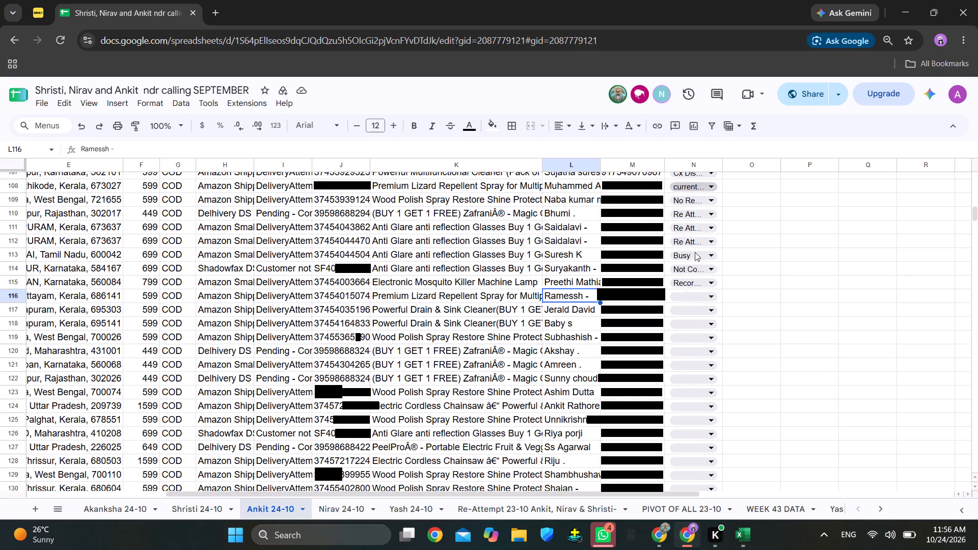
scroll(695, 252, "down", 1)
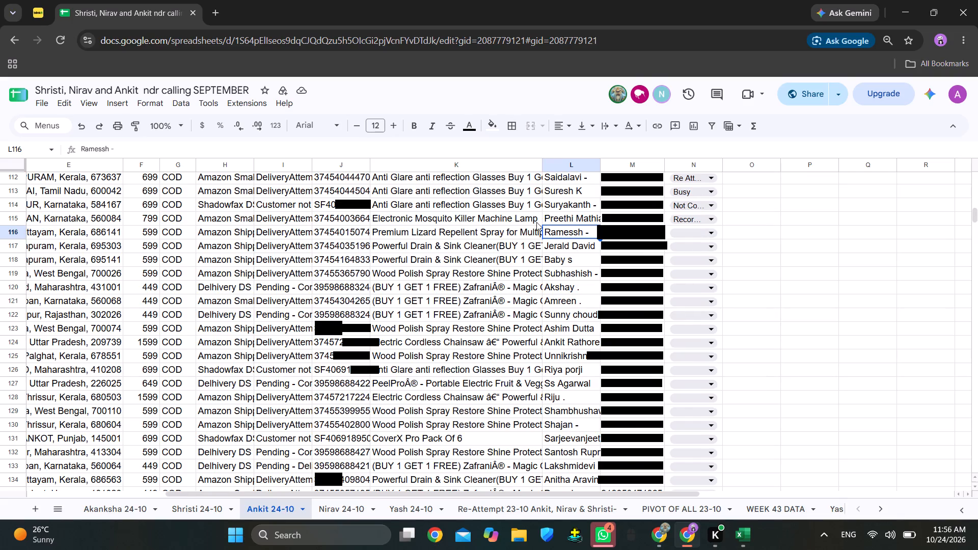
double_click(517, 229)
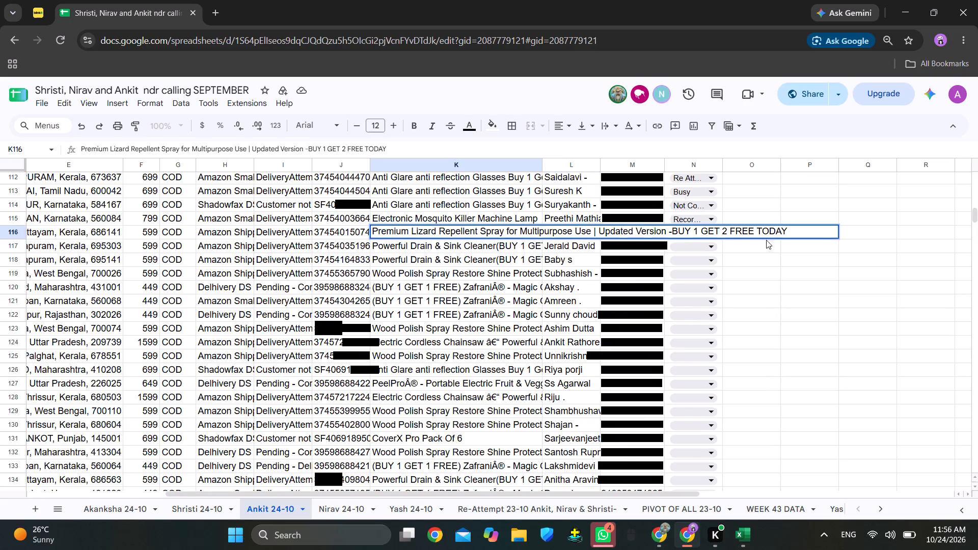
left_click_drag(793, 232, 669, 236)
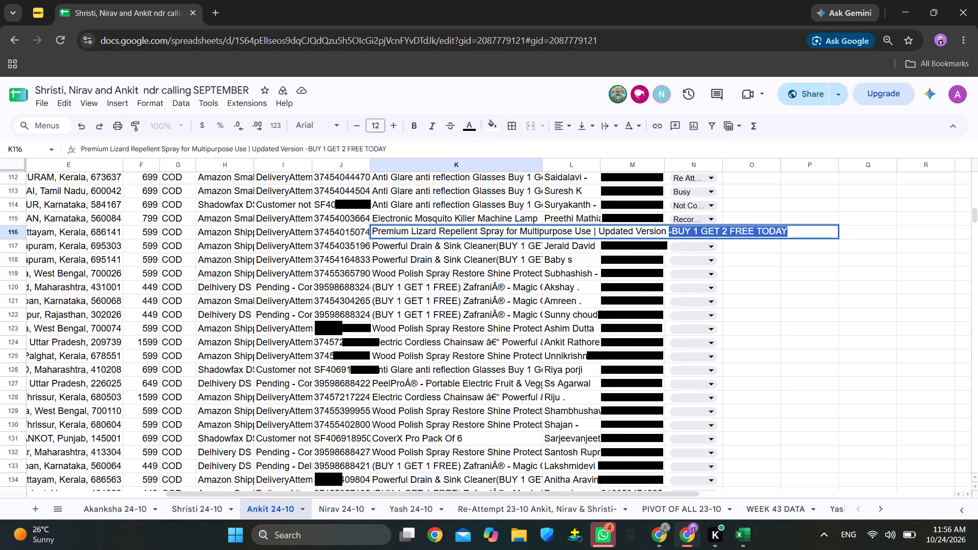
left_click_drag(669, 236, 446, 238)
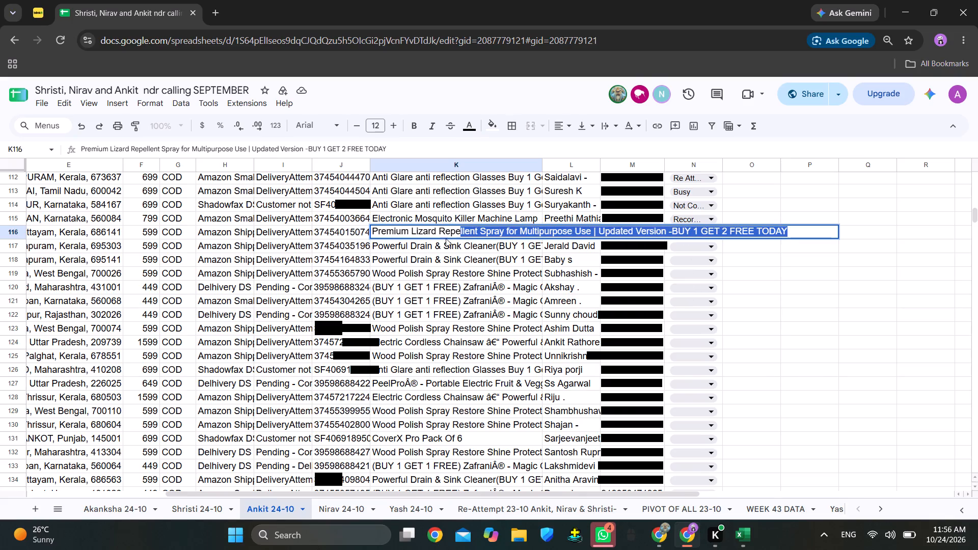
left_click_drag(446, 238, 568, 248)
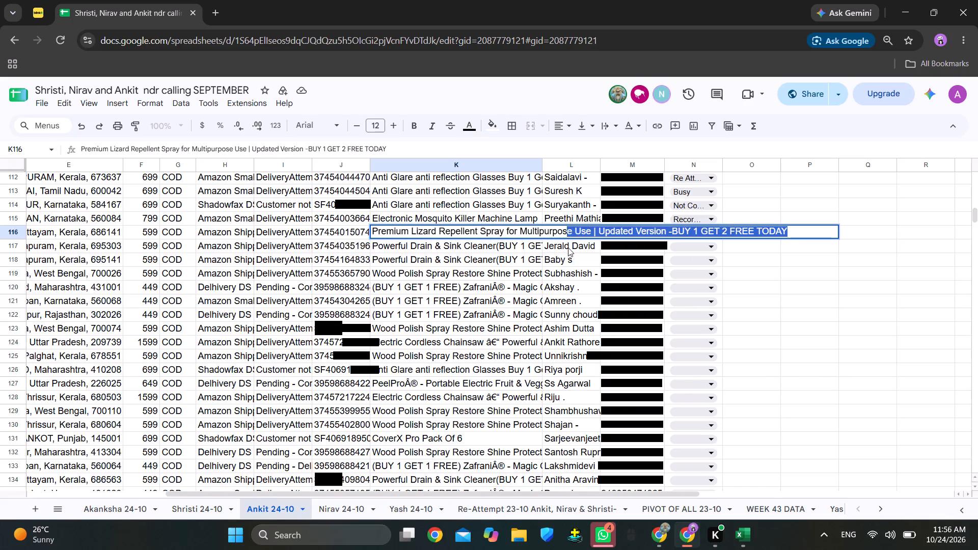
left_click_drag(568, 248, 462, 251)
left_click(358, 231)
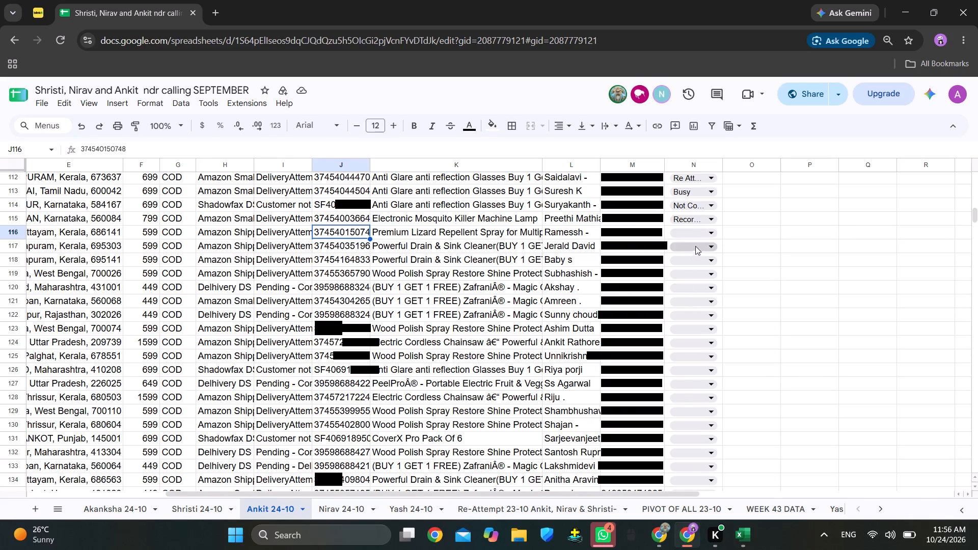
left_click(697, 234)
left_click(698, 341)
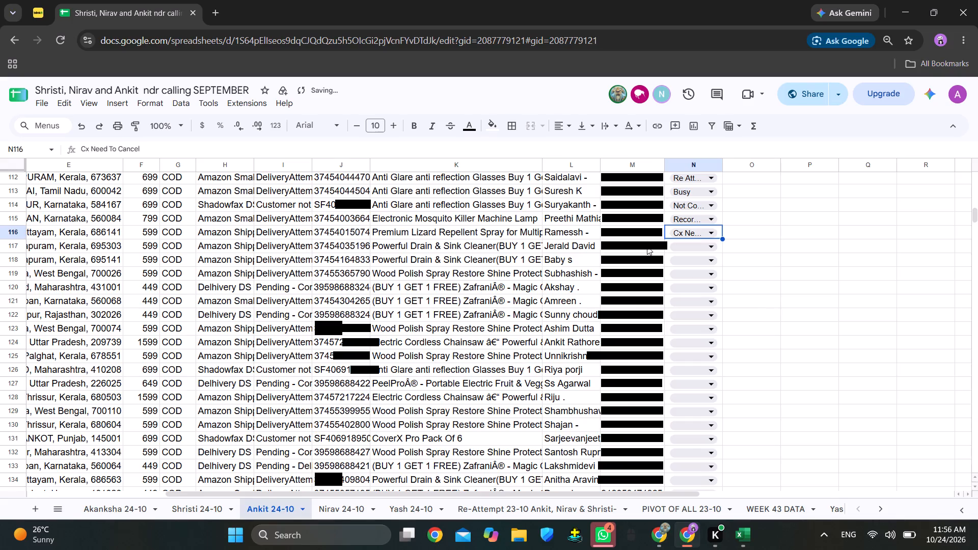
Review the phone, customer name and product in row 117 and set its remark to Cx Disconnected.
left_click(649, 245)
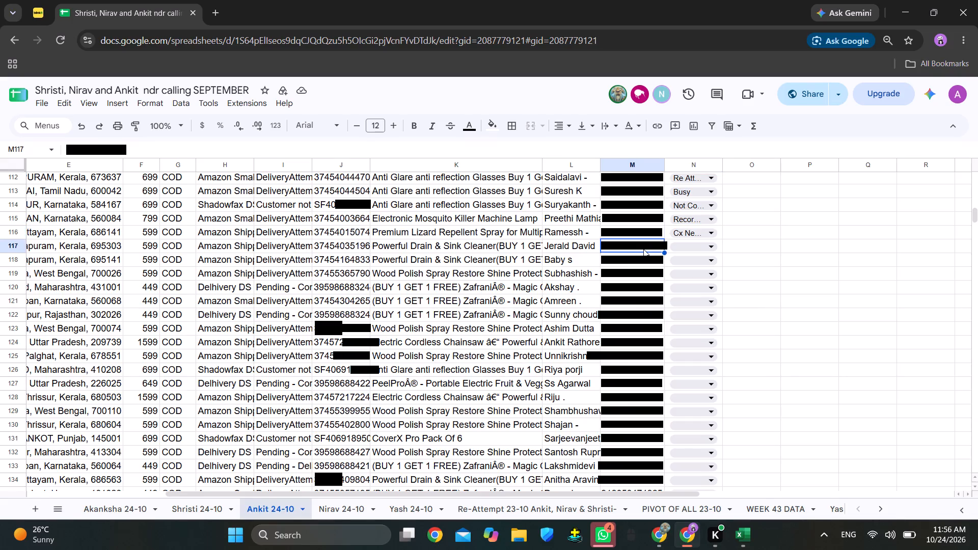
scroll(643, 249, "up", 2)
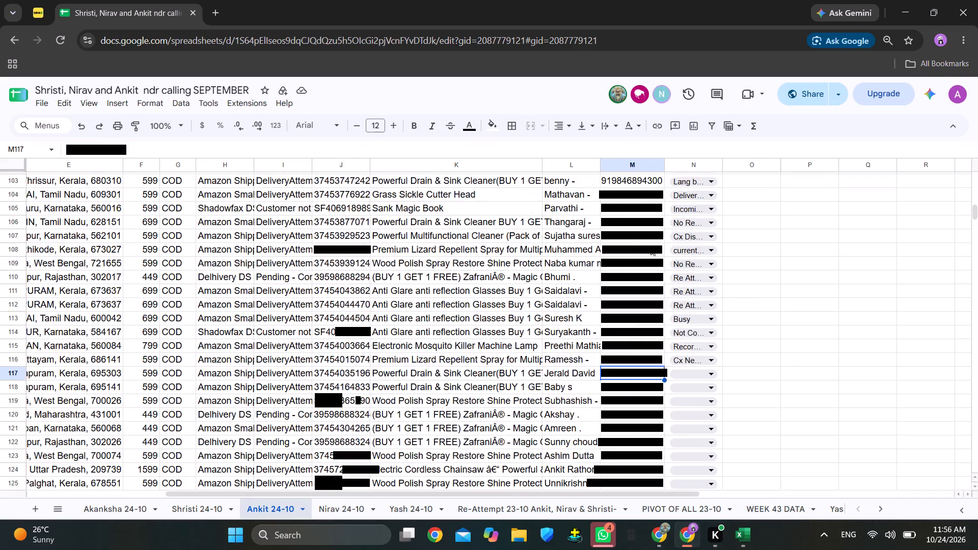
scroll(651, 246, "down", 2)
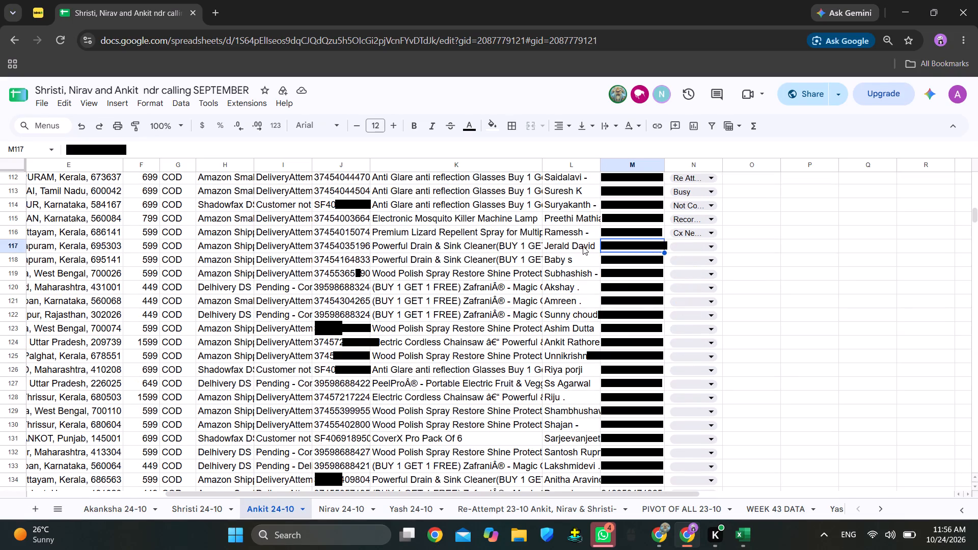
left_click_drag(398, 497, 390, 497)
left_click_drag(400, 494, 387, 493)
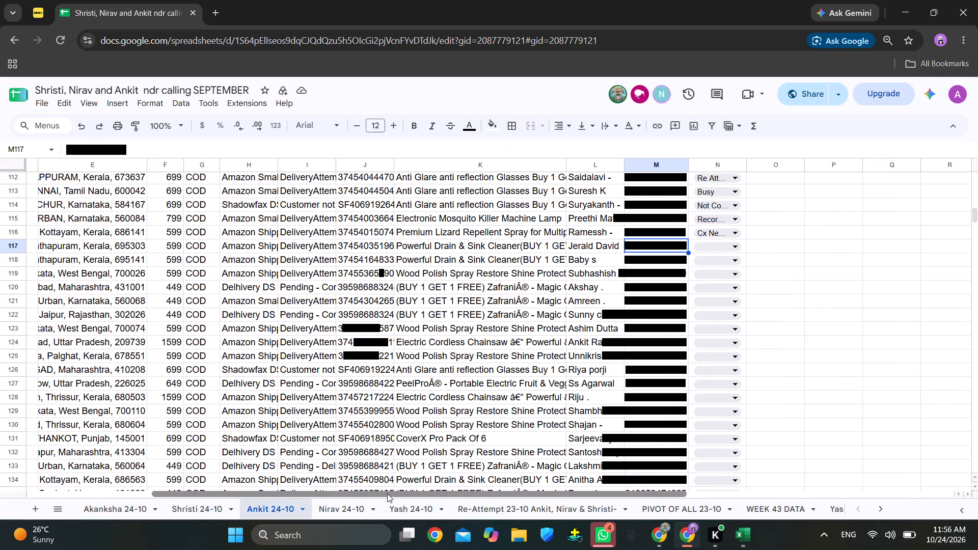
left_click_drag(387, 493, 414, 493)
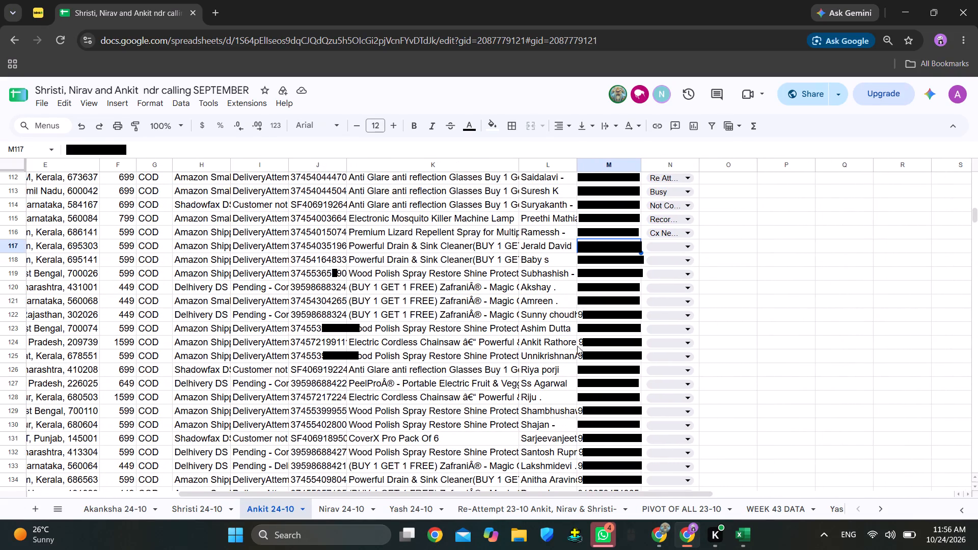
left_click(560, 248)
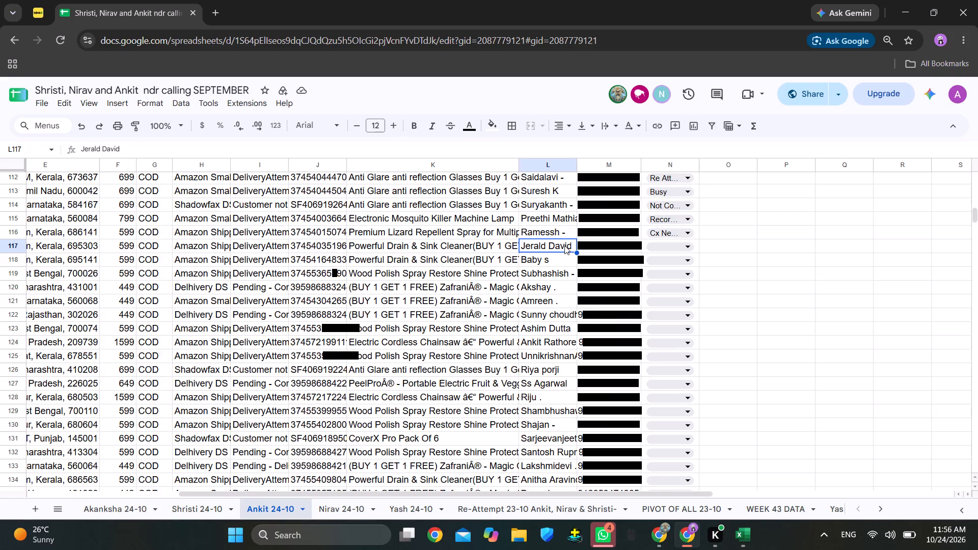
left_click(500, 245)
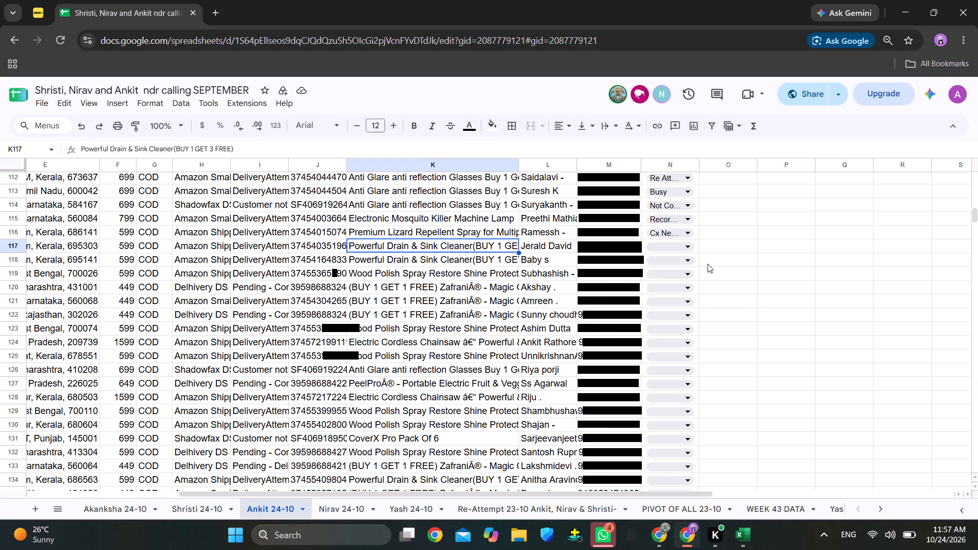
left_click(683, 248)
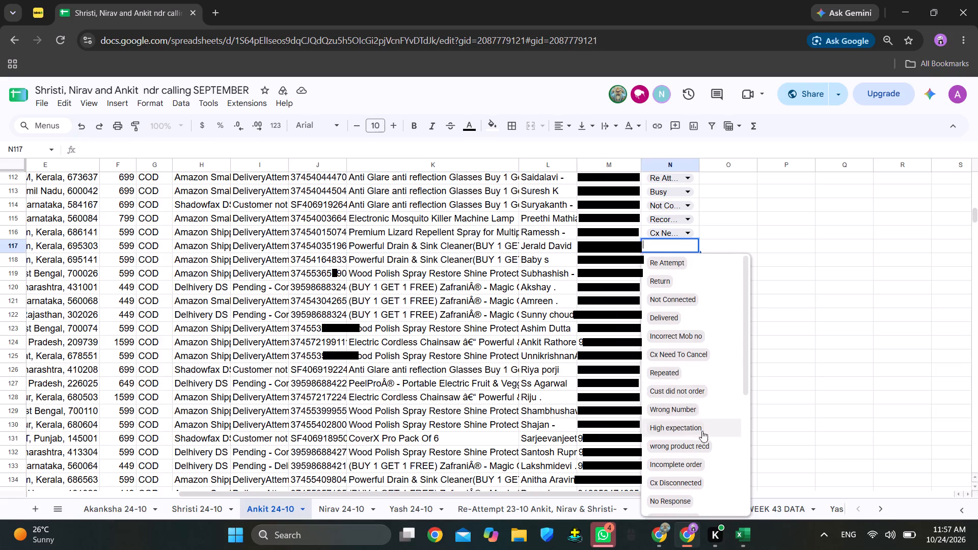
left_click(690, 483)
Review the phone, customer name and full product description in row 118, with a check of the Nirav 24-10 sheet, and set its remark to Lang barrier.
left_click(624, 259)
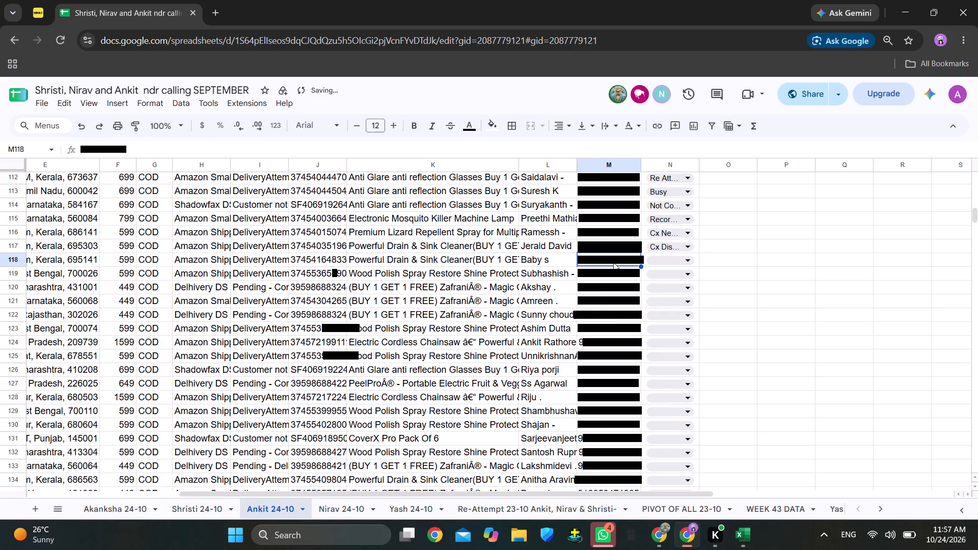
left_click(345, 515)
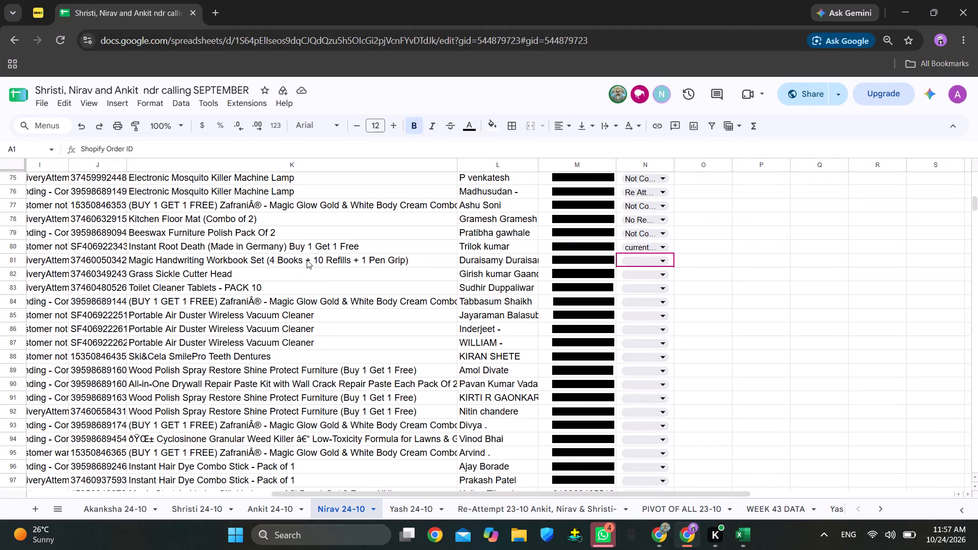
left_click(274, 509)
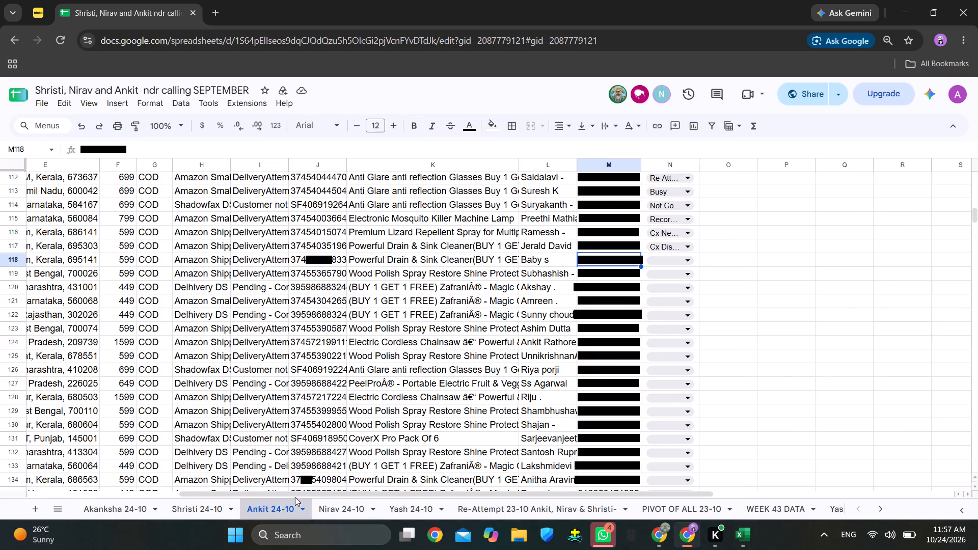
left_click(559, 255)
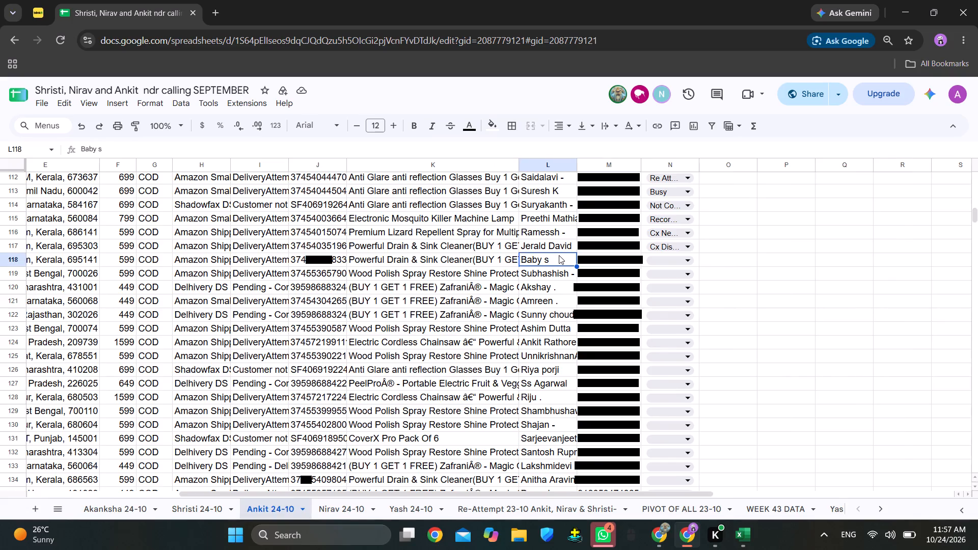
double_click(470, 258)
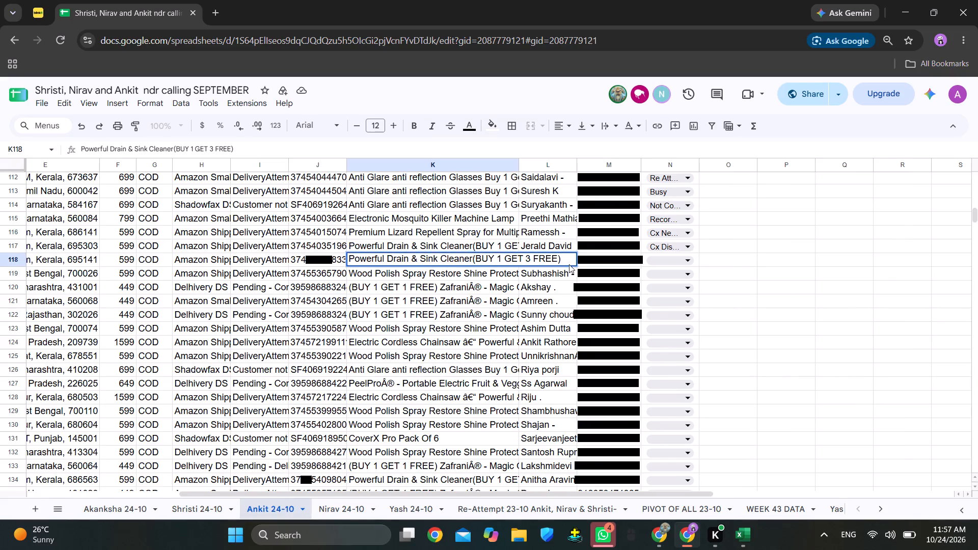
left_click_drag(564, 262, 513, 260)
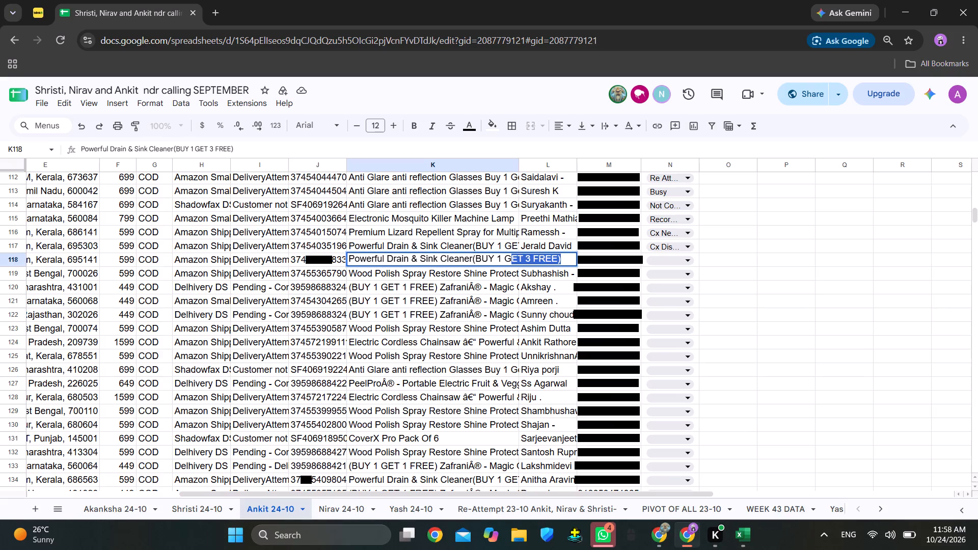
left_click(660, 262)
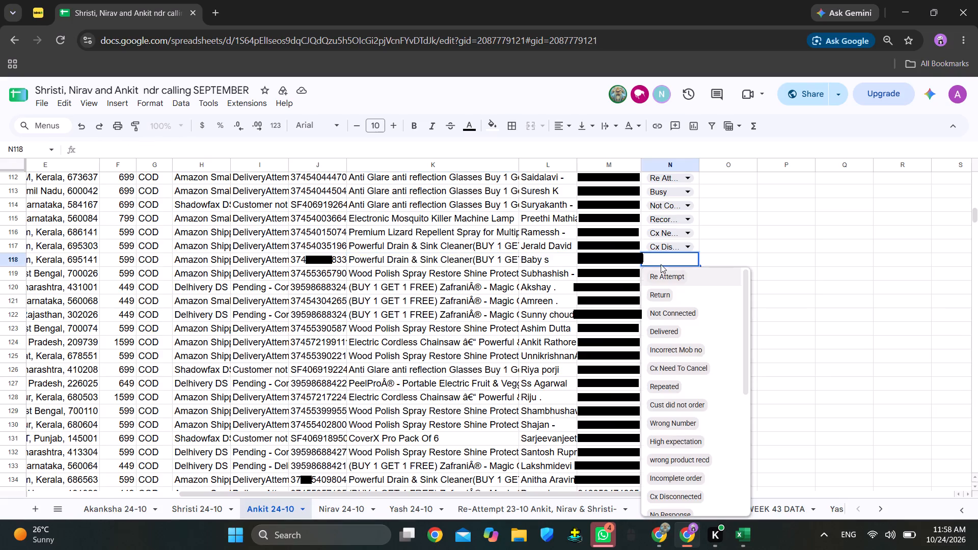
scroll(698, 448, "down", 2)
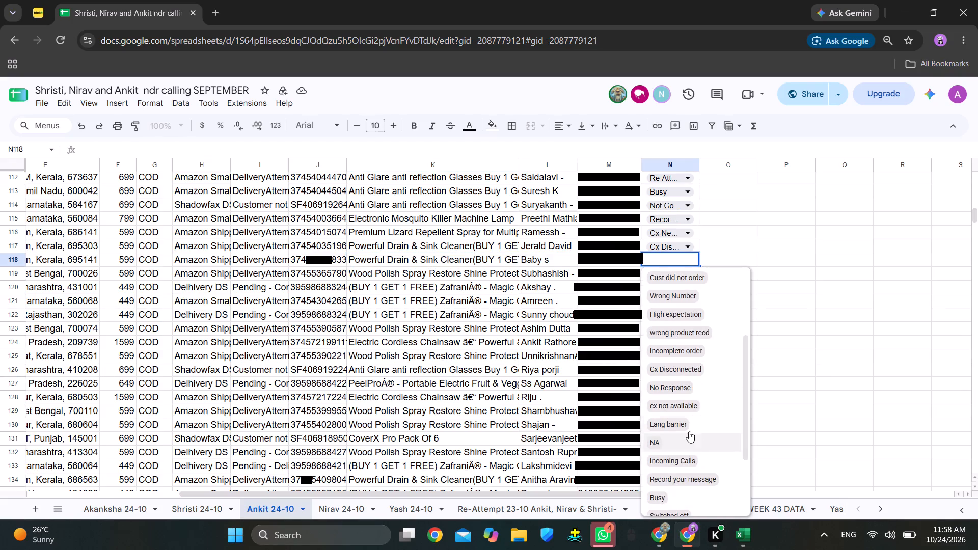
left_click(682, 426)
Look up the phone and customer name in row 119, with a check of the Nirav 24-10 sheet, and set its remark to No Response.
left_click(622, 278)
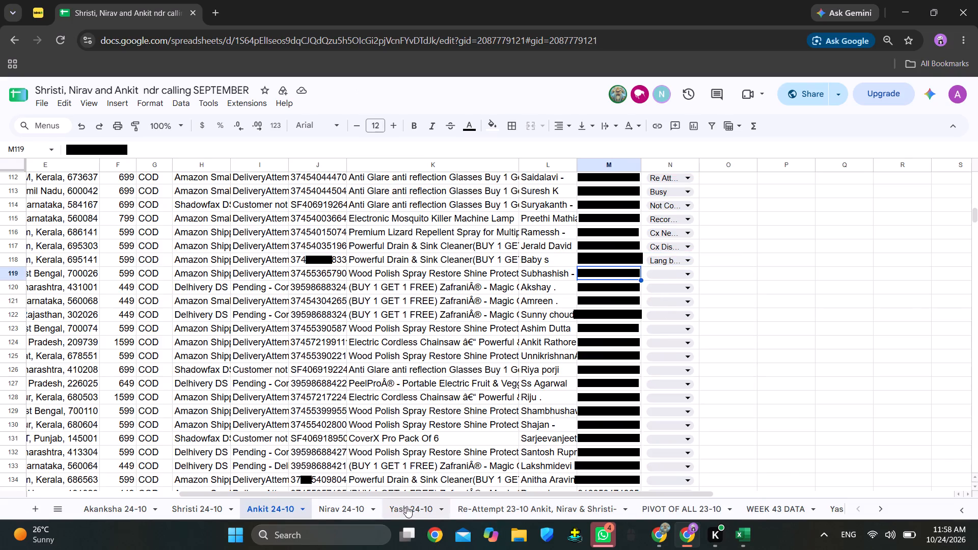
left_click(343, 509)
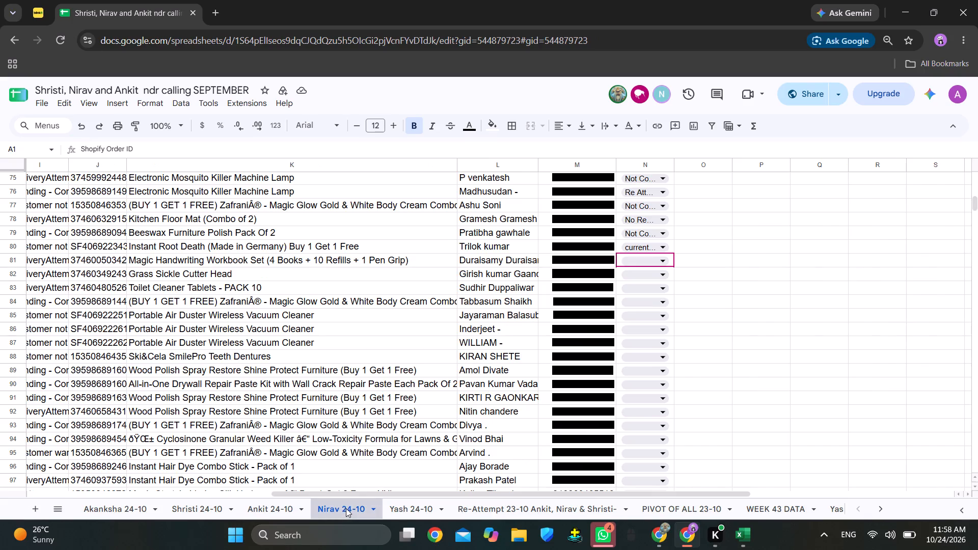
left_click(257, 504)
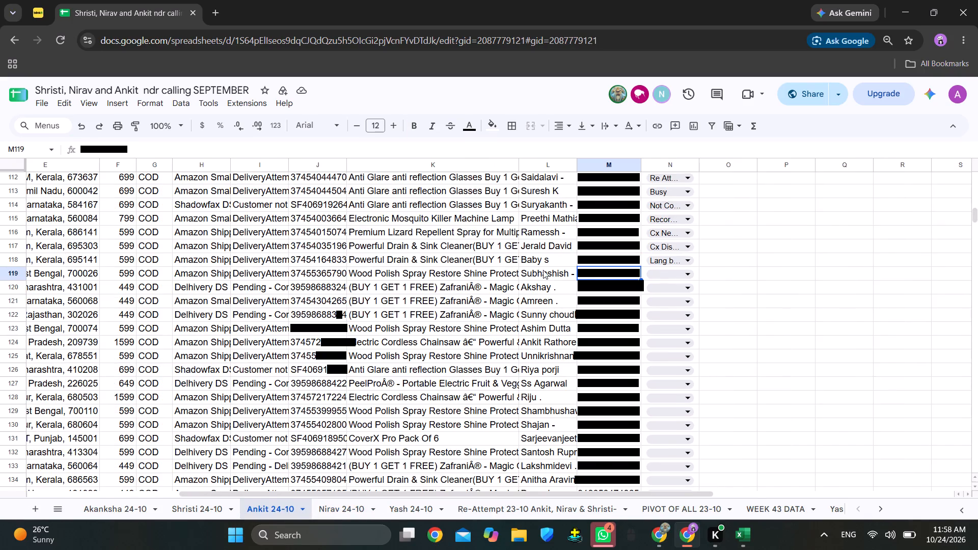
left_click(552, 273)
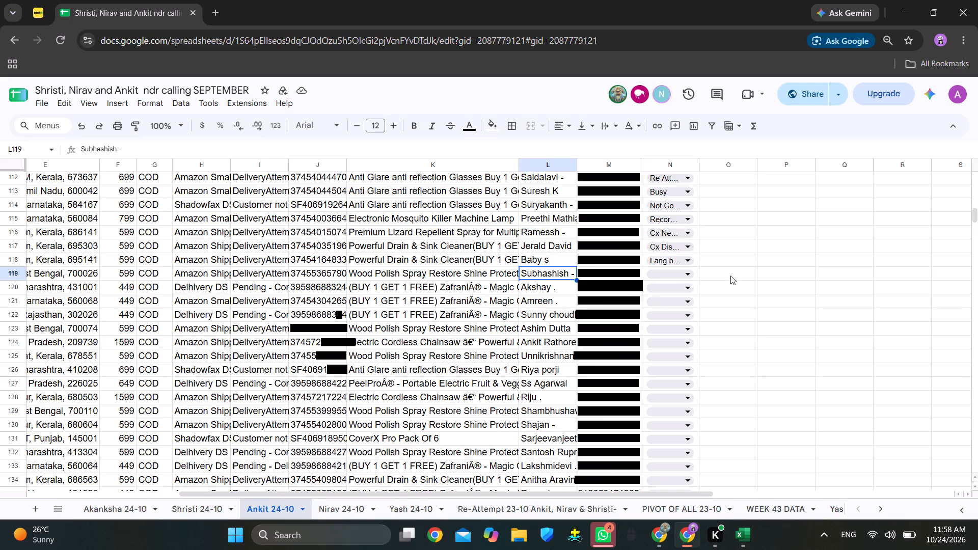
left_click(671, 276)
scroll(700, 395, "down", 1)
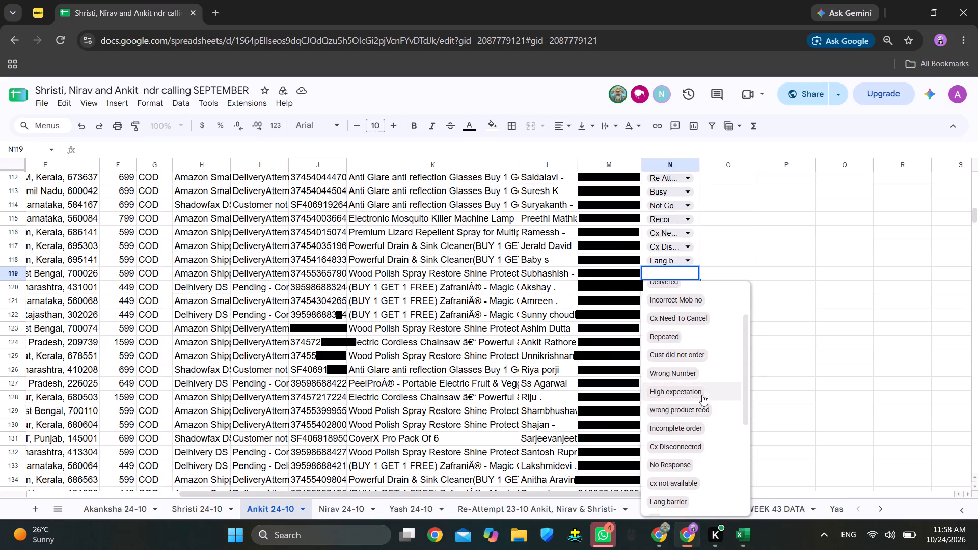
scroll(702, 395, "down", 1)
left_click(683, 401)
Look up the phone and customer name in row 120, review the earlier remarks, and set its remark to No Response.
left_click(621, 289)
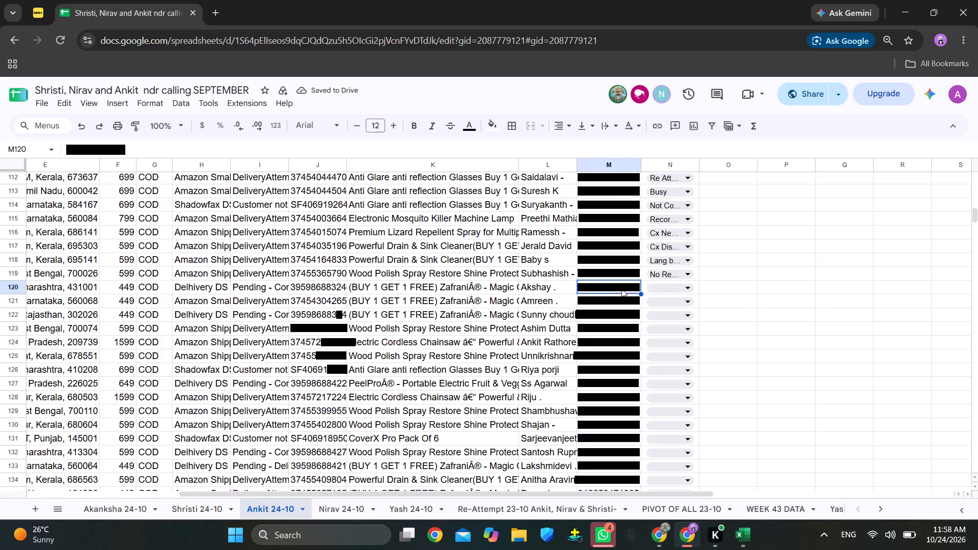
left_click(556, 286)
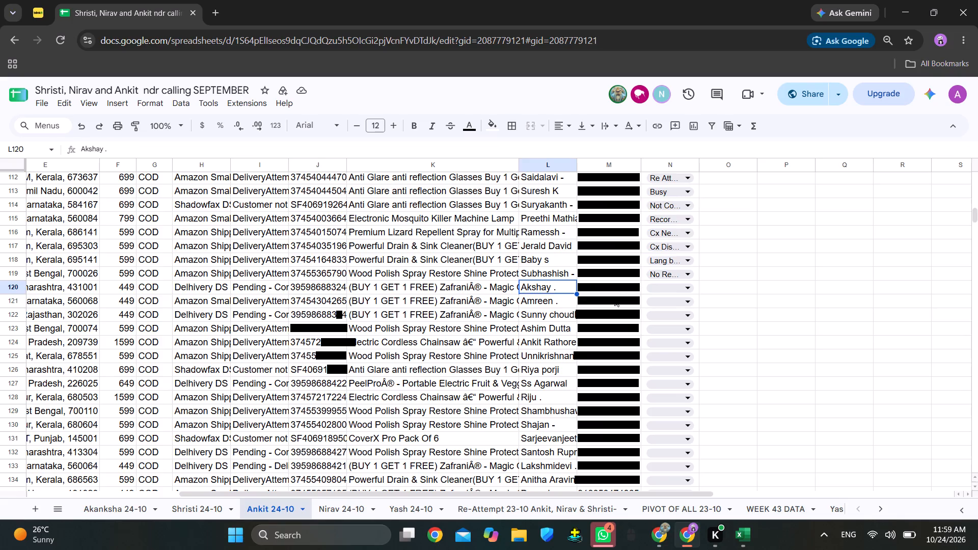
scroll(661, 287, "up", 2)
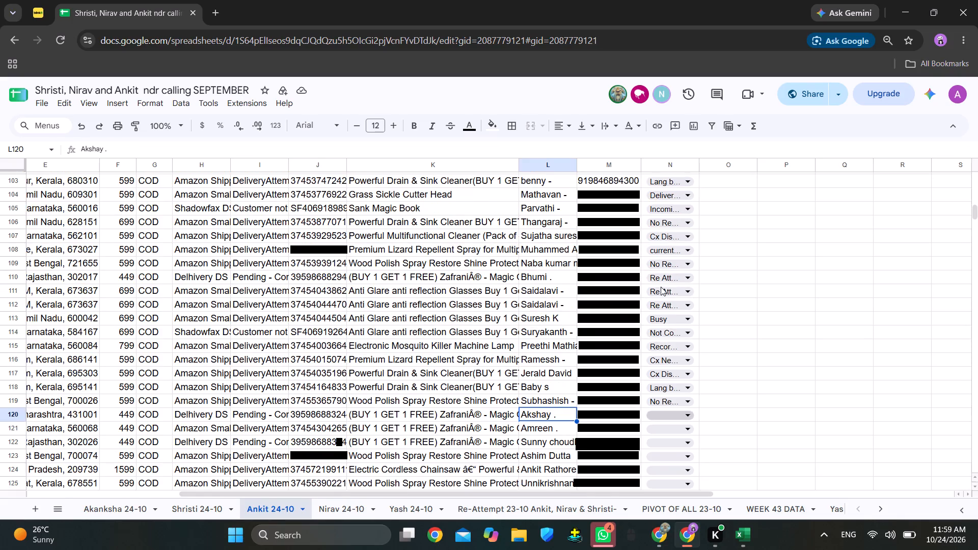
scroll(661, 287, "down", 2)
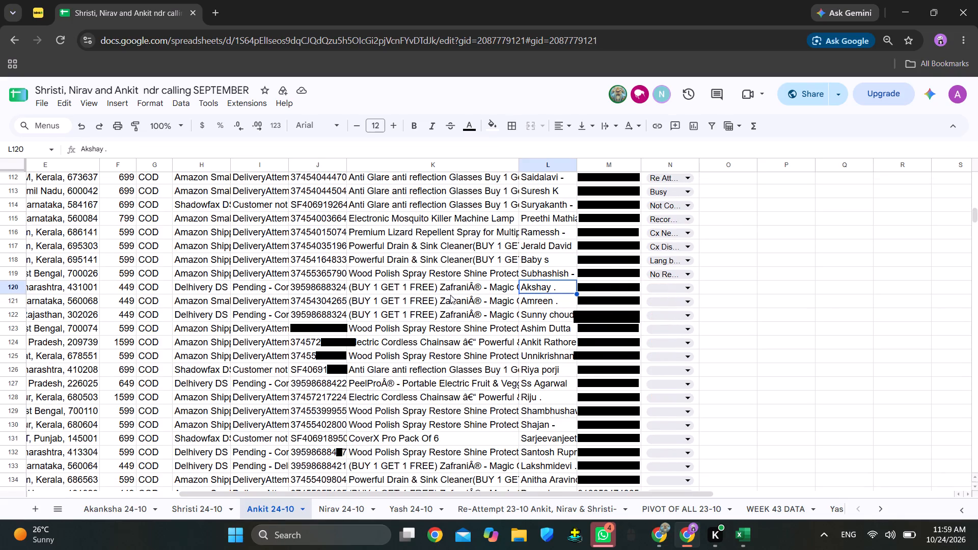
left_click(675, 289)
scroll(695, 372, "down", 3)
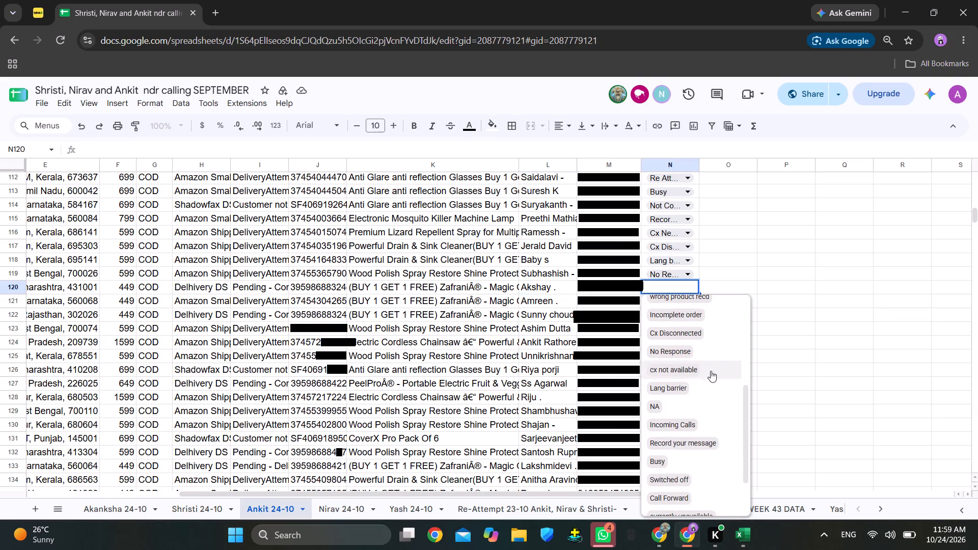
left_click(674, 352)
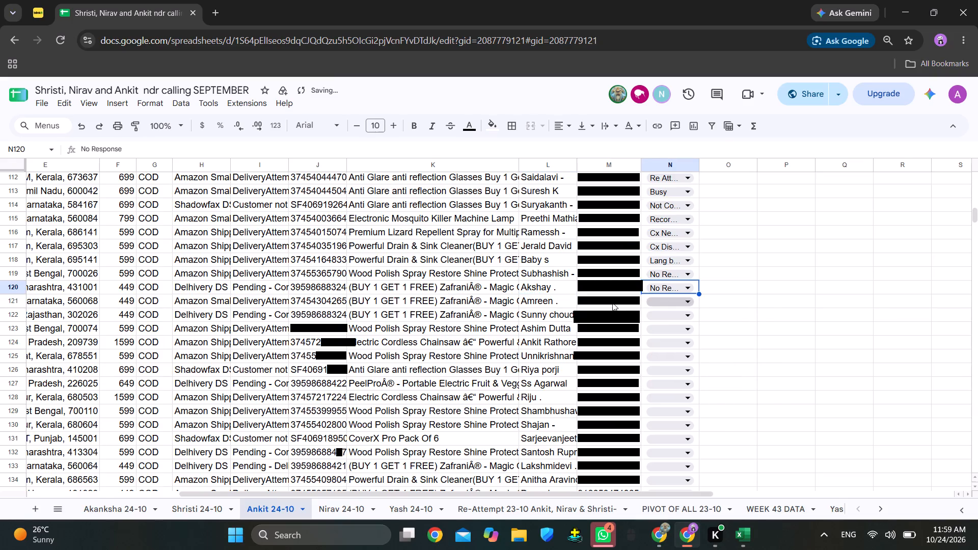
Review row 121's phone, name, address, product and column J number, with a check of the Shristi 24-10 sheet, and set its remark to Re Attempt.
left_click(612, 302)
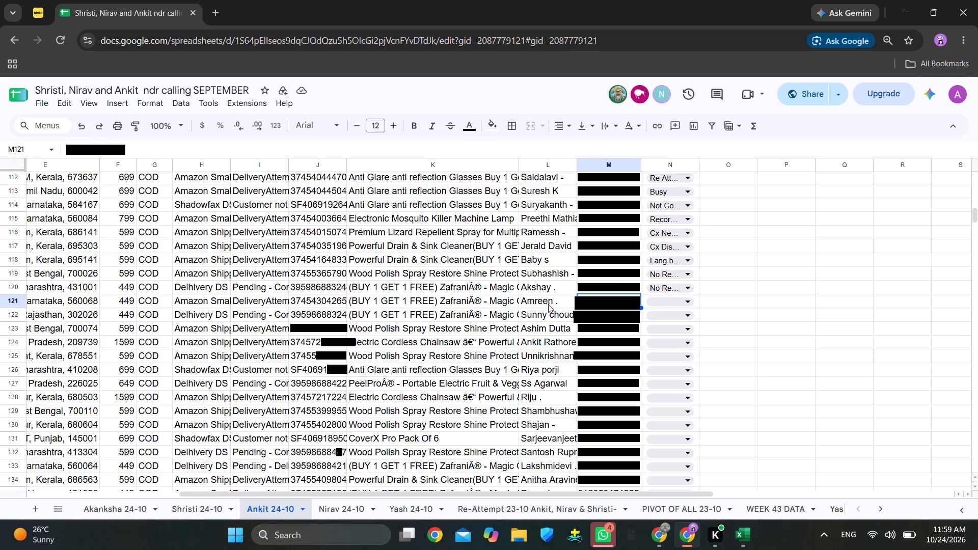
left_click(198, 510)
left_click(266, 505)
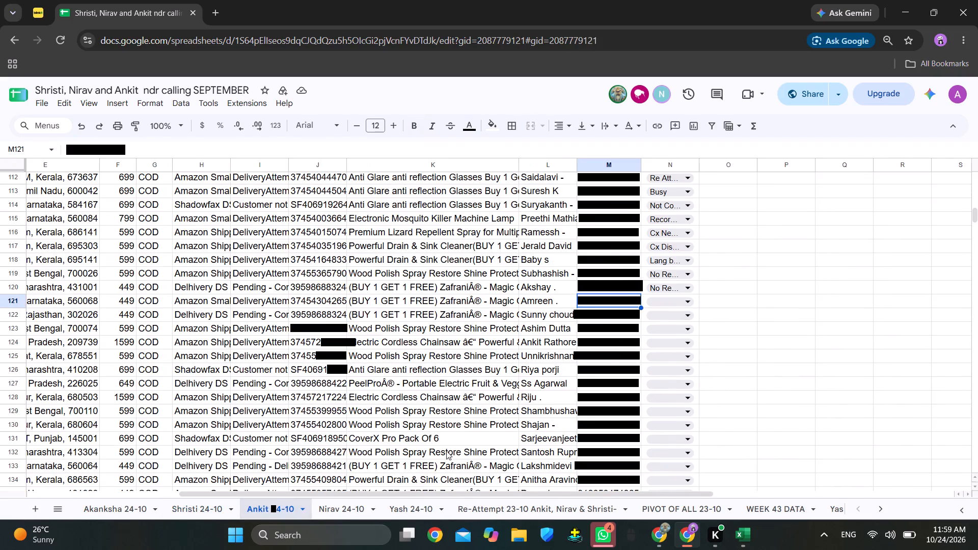
left_click(558, 299)
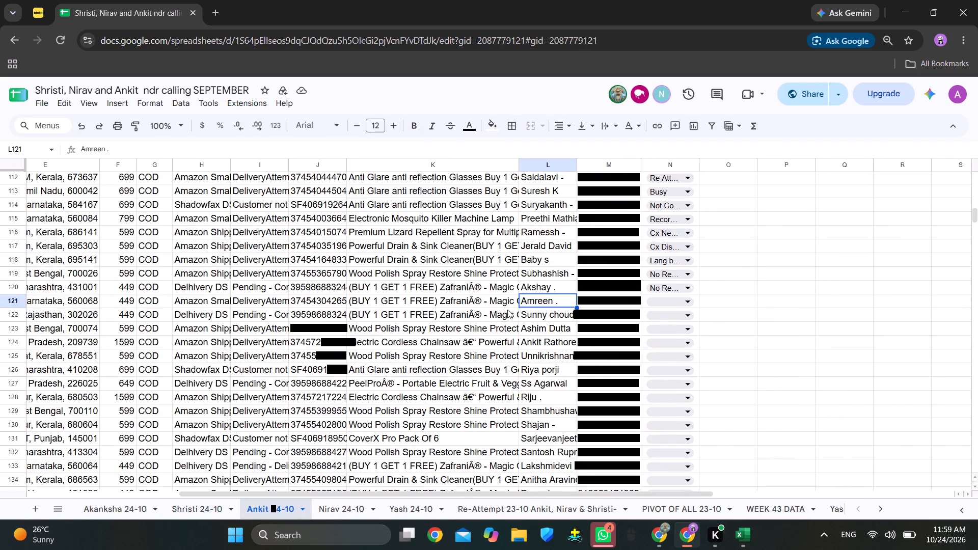
double_click(40, 300)
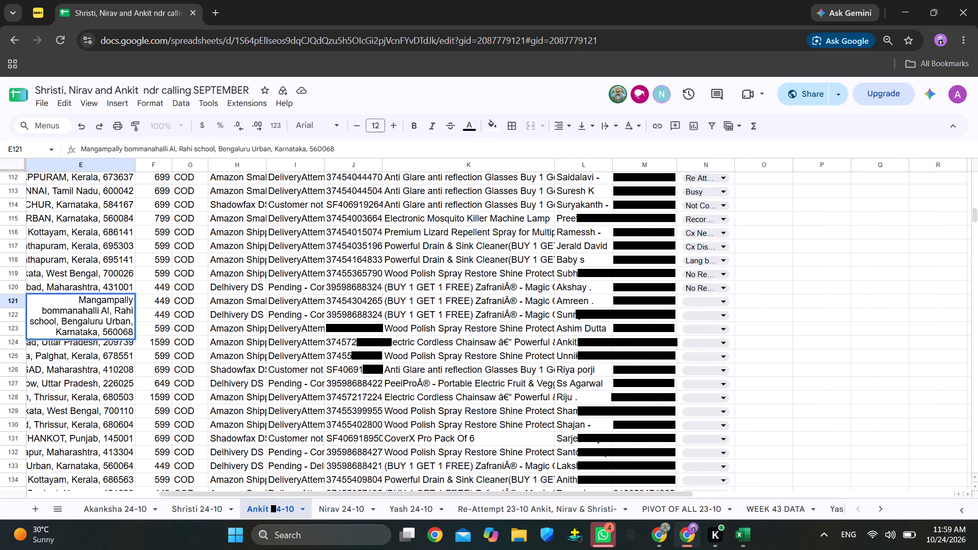
double_click(479, 298)
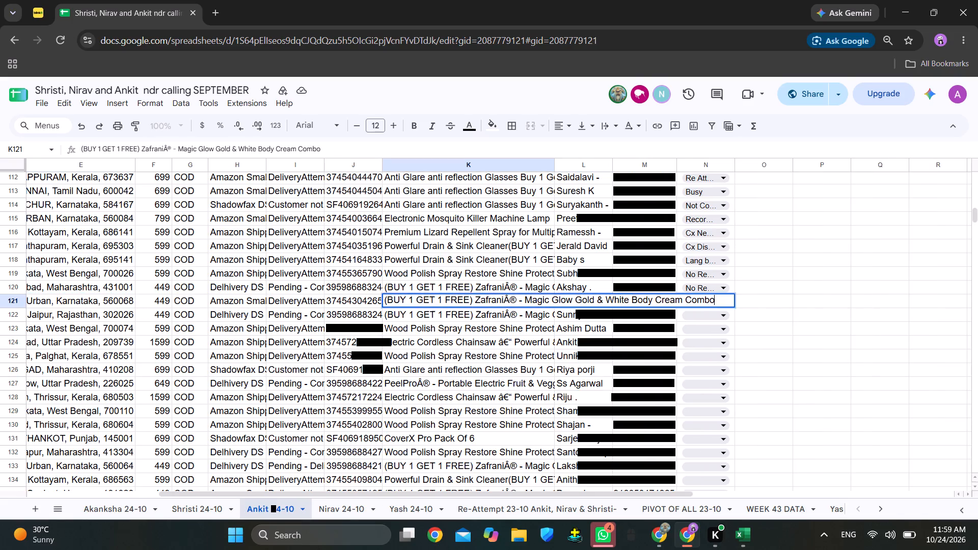
left_click_drag(720, 300, 442, 306)
left_click(364, 303)
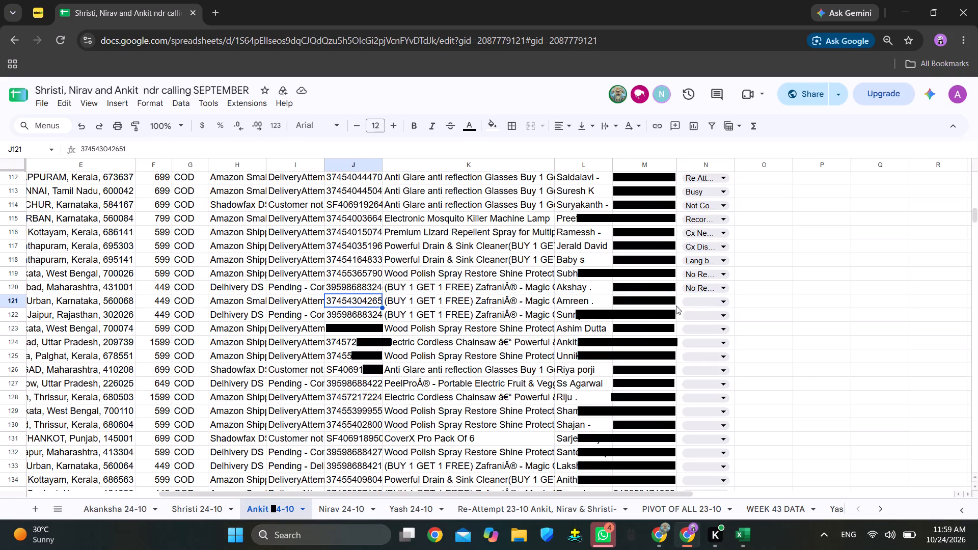
left_click(701, 300)
left_click(708, 318)
Look up the phone in row 122.
left_click(640, 310)
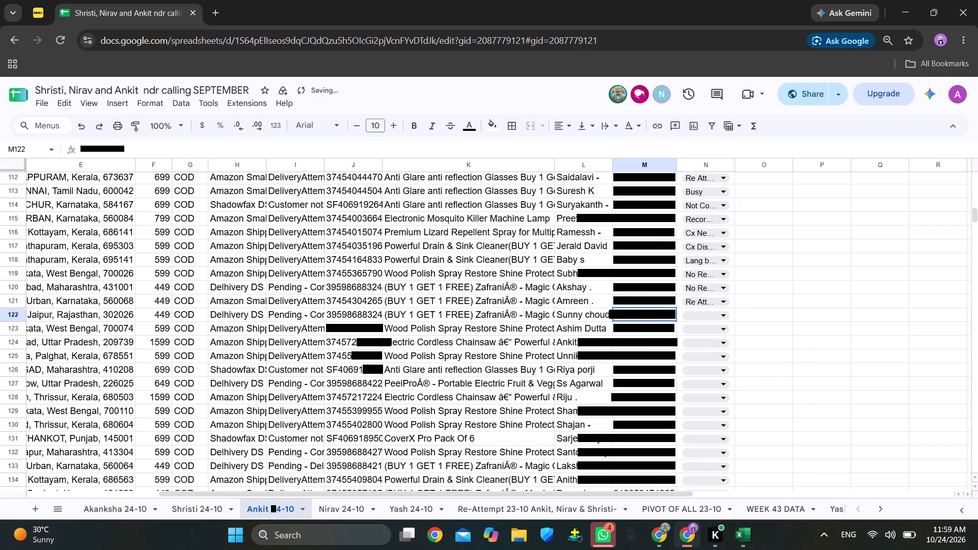
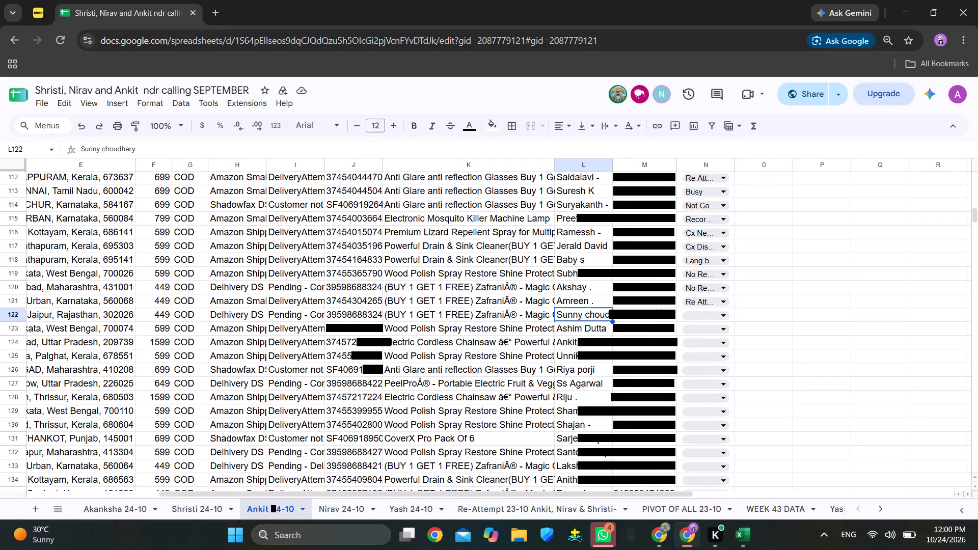
Set the remark for row 122 to Out of Coverage Area.
left_click(710, 315)
scroll(708, 380, "down", 3)
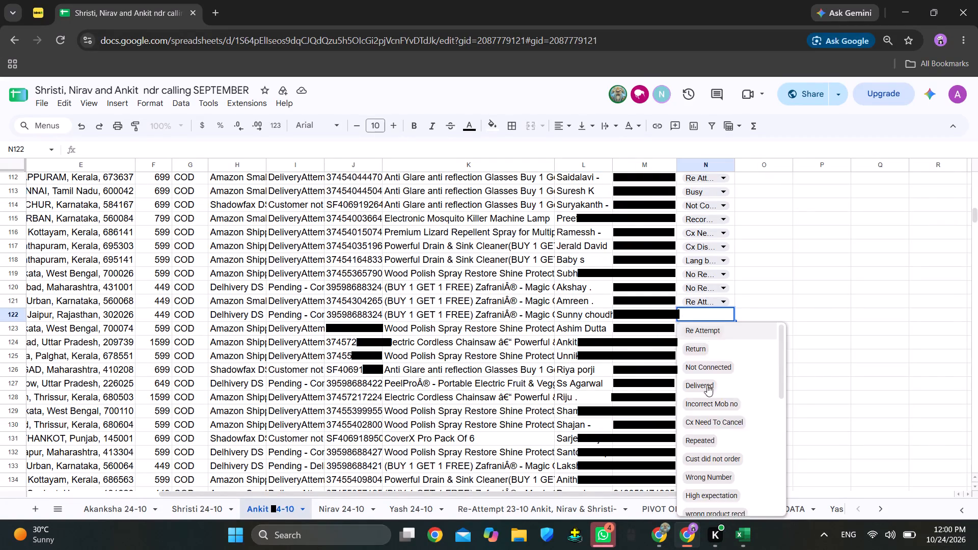
scroll(707, 385, "down", 2)
scroll(707, 385, "up", 1)
scroll(707, 385, "down", 1)
scroll(749, 471, "down", 3)
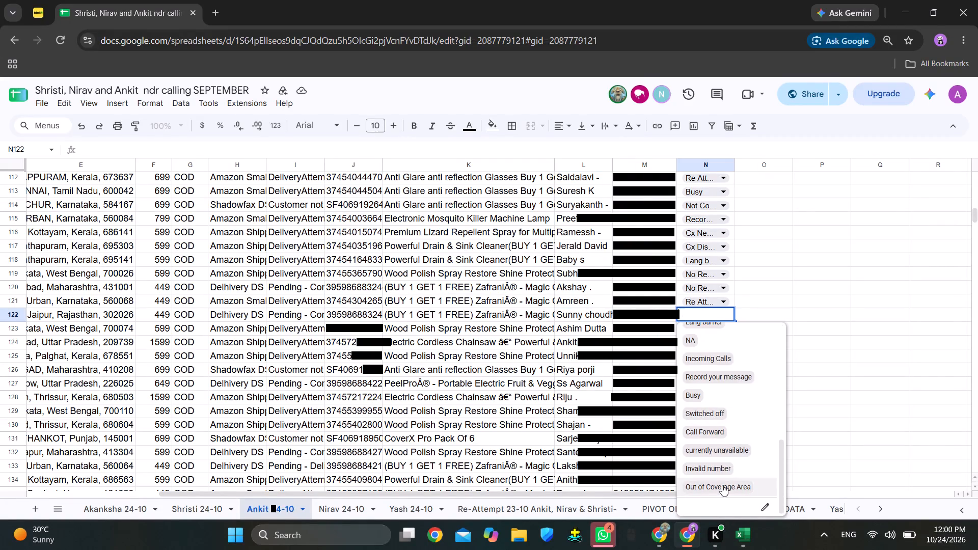
left_click(722, 485)
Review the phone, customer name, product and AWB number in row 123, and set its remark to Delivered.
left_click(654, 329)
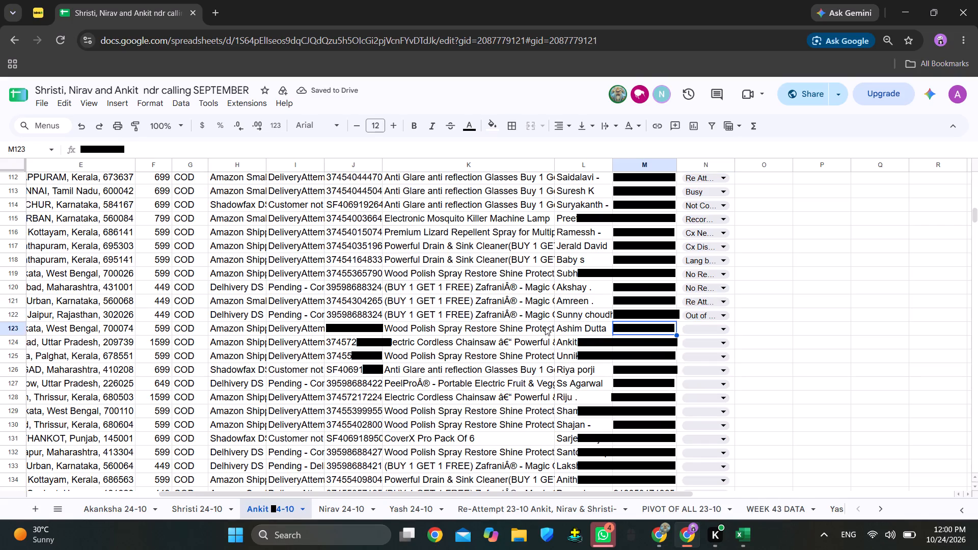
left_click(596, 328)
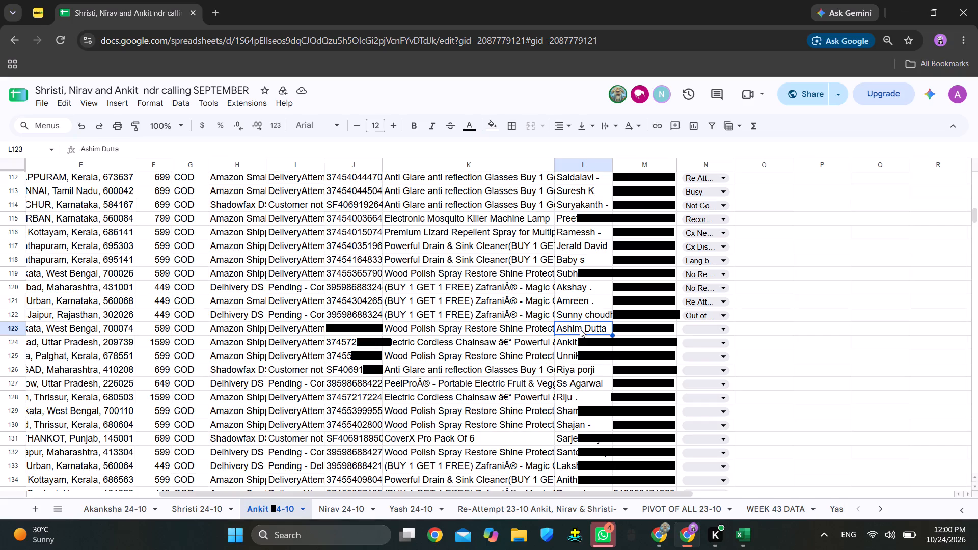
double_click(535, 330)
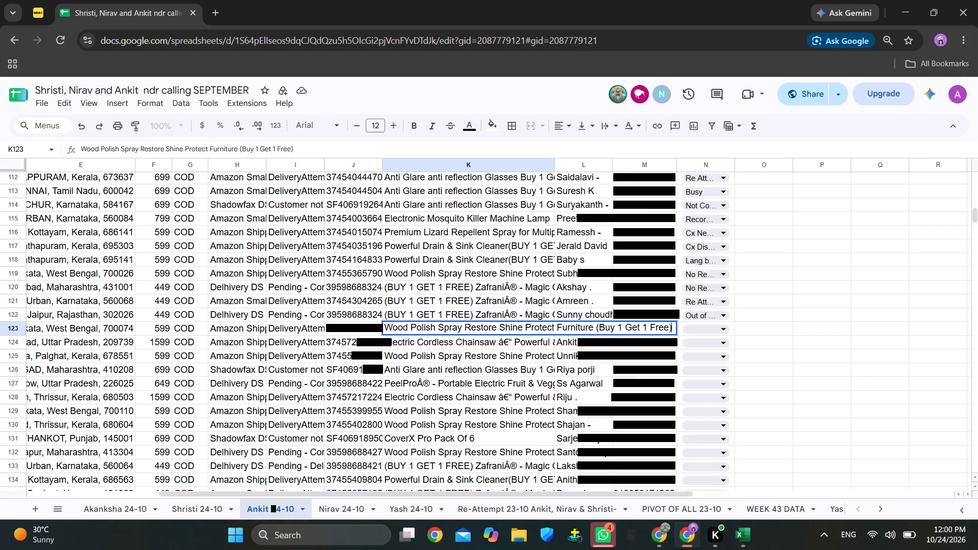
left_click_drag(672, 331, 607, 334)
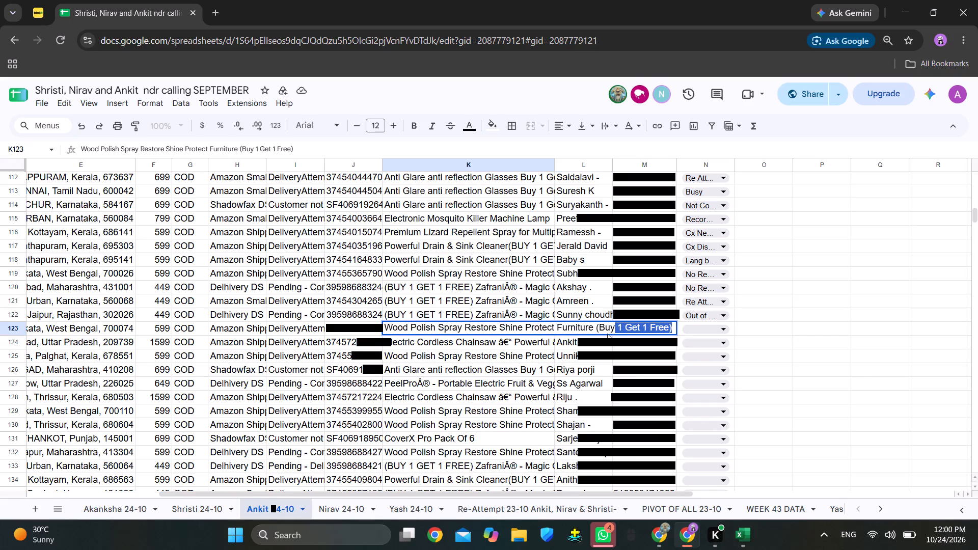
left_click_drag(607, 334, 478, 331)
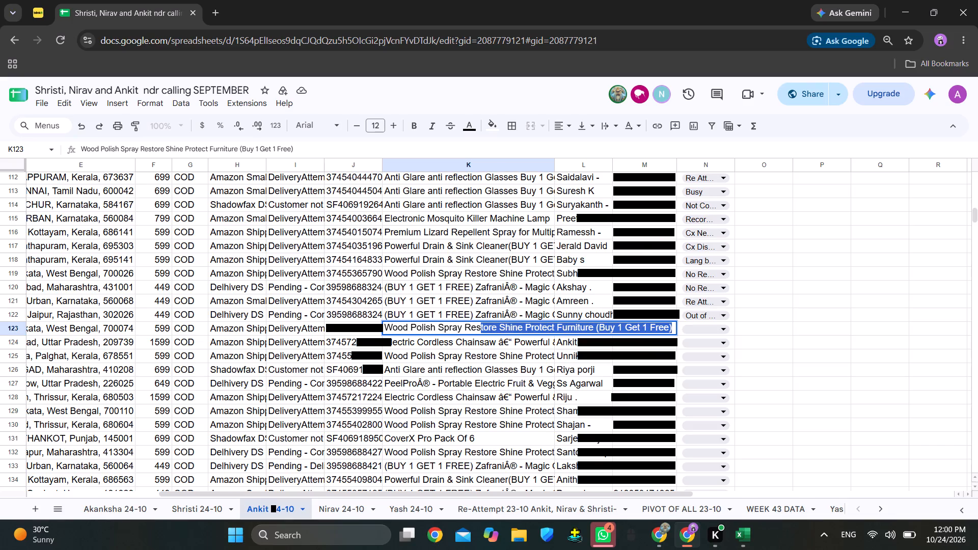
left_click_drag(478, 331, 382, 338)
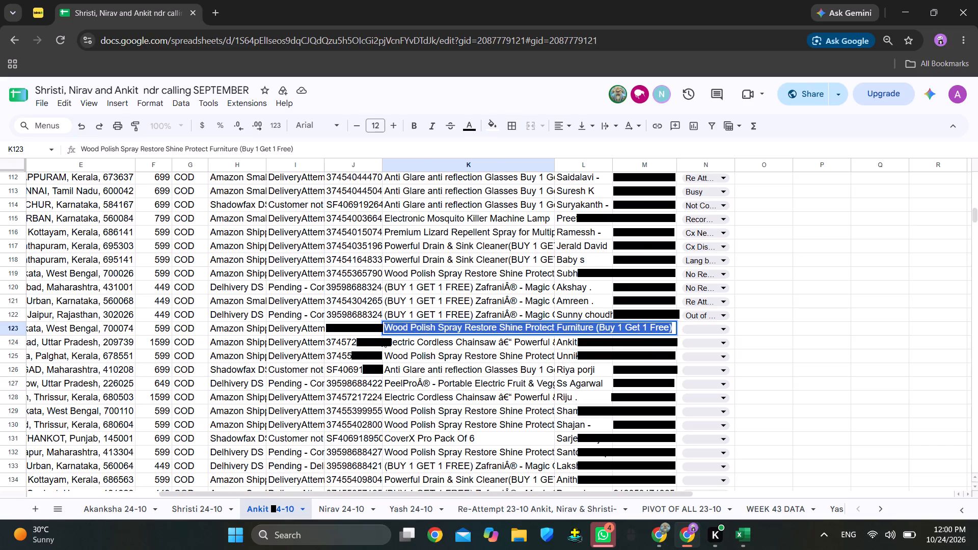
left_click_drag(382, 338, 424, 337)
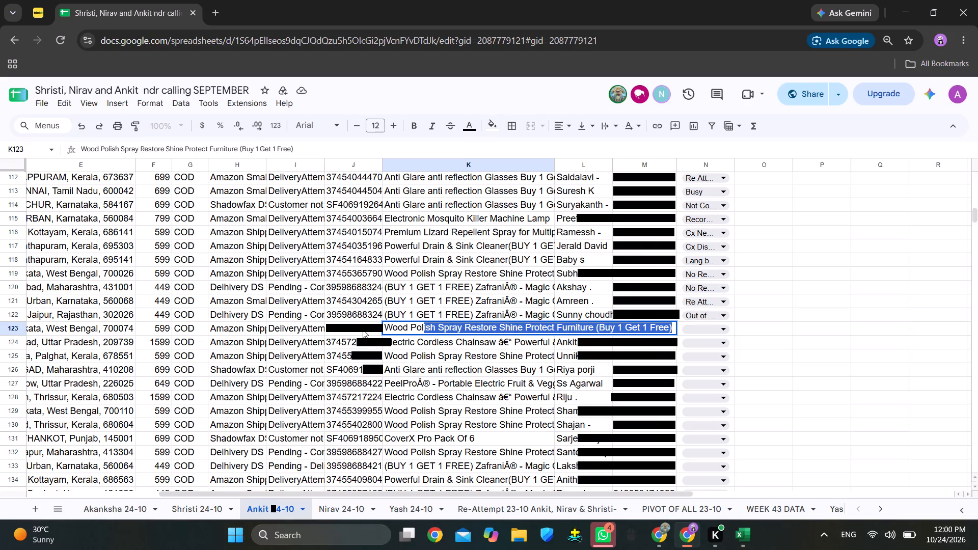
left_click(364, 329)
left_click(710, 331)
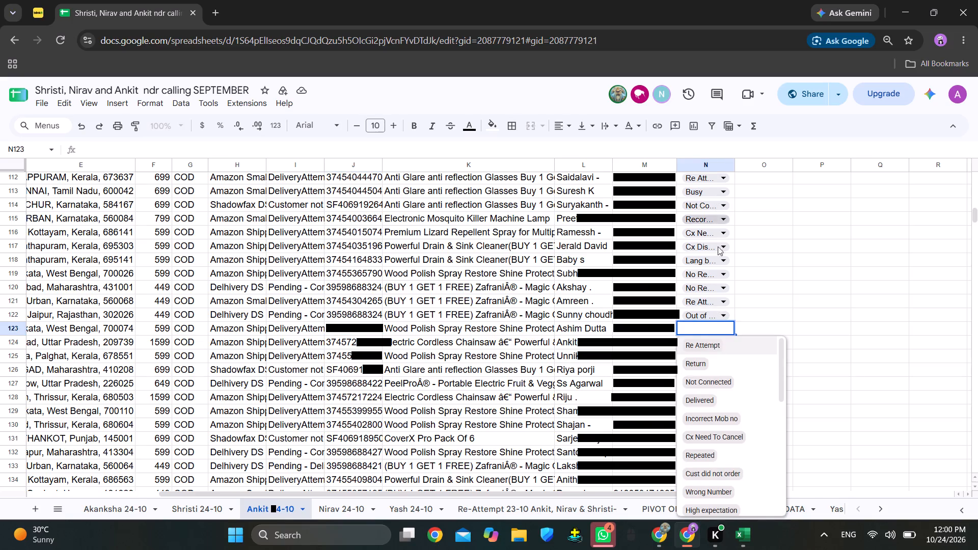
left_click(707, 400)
Look up the phone and customer name in row 124, with a check of the Nirav 24-10 sheet, and set its remark to Not Connected.
left_click(650, 341)
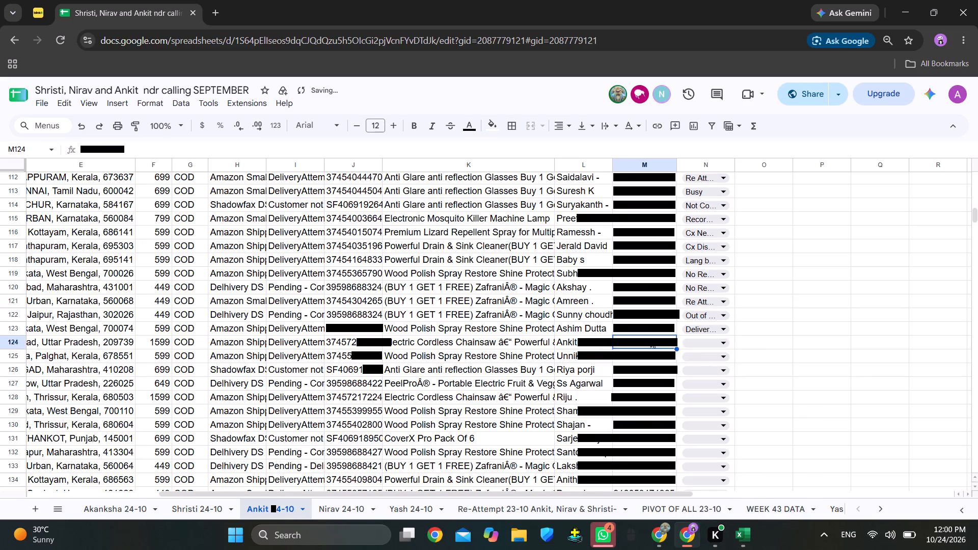
scroll(664, 304, "down", 2)
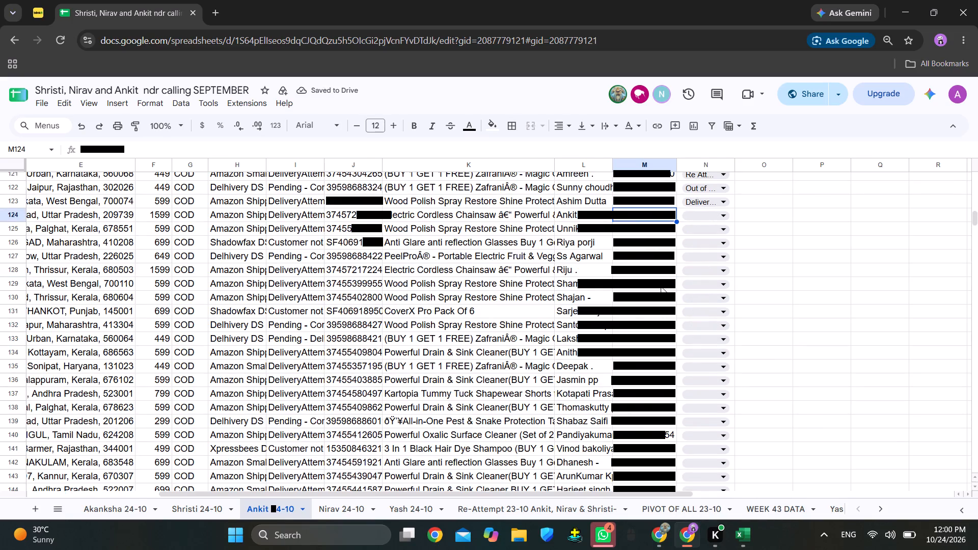
left_click(601, 216)
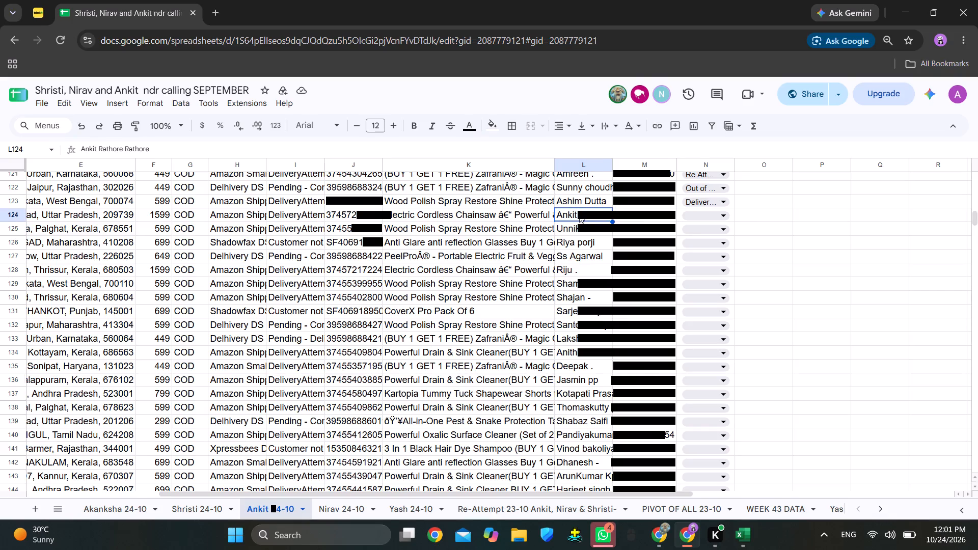
left_click(340, 509)
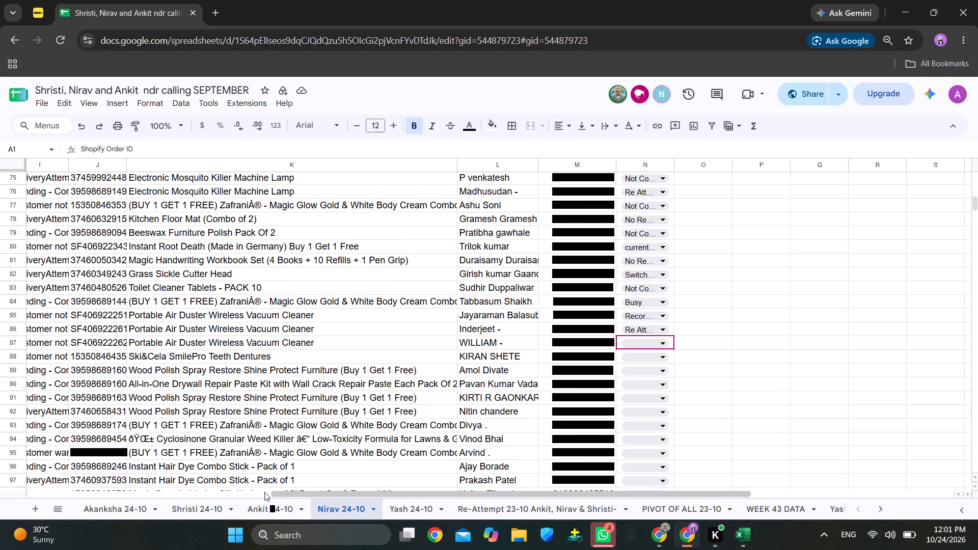
scroll(525, 366, "down", 1)
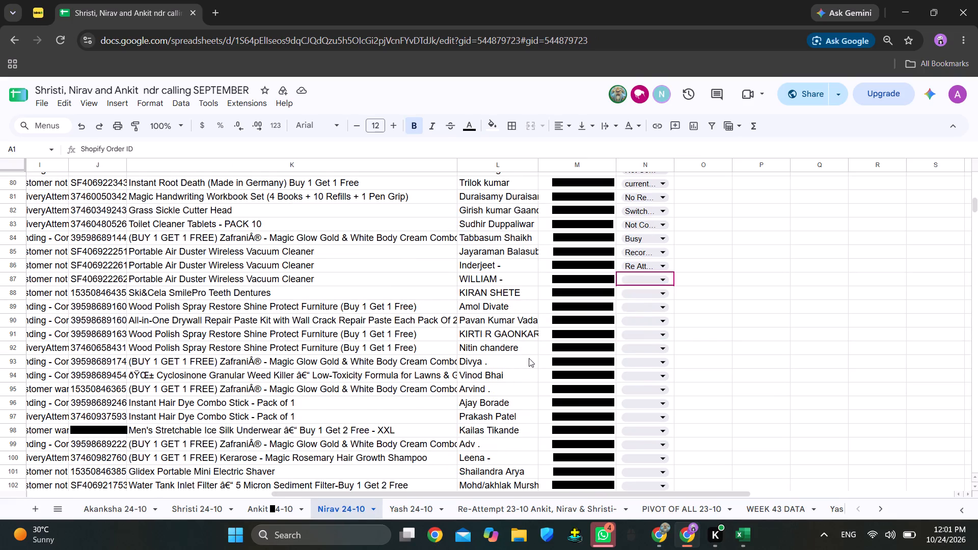
scroll(529, 358, "down", 1)
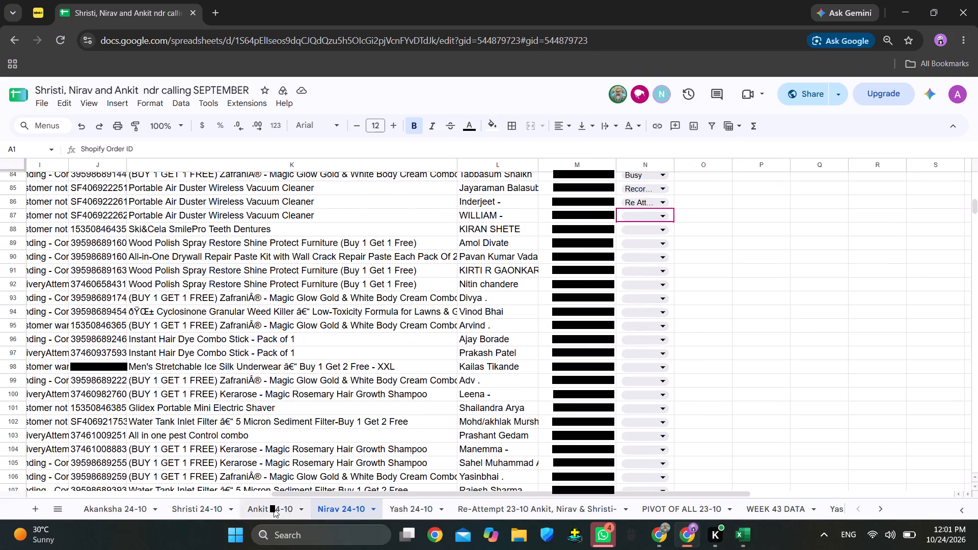
left_click(274, 509)
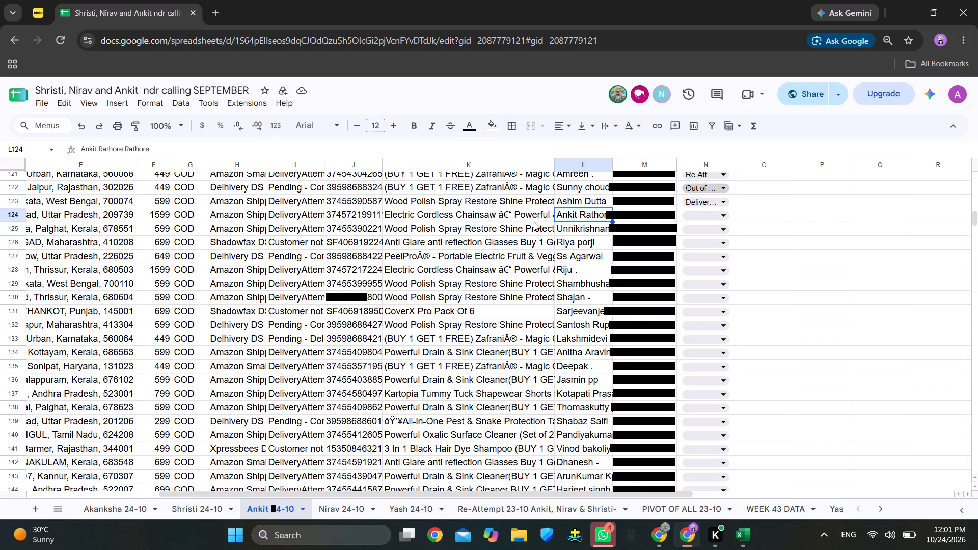
left_click(718, 216)
left_click(727, 266)
Look up the phone and customer name in row 125.
left_click(646, 227)
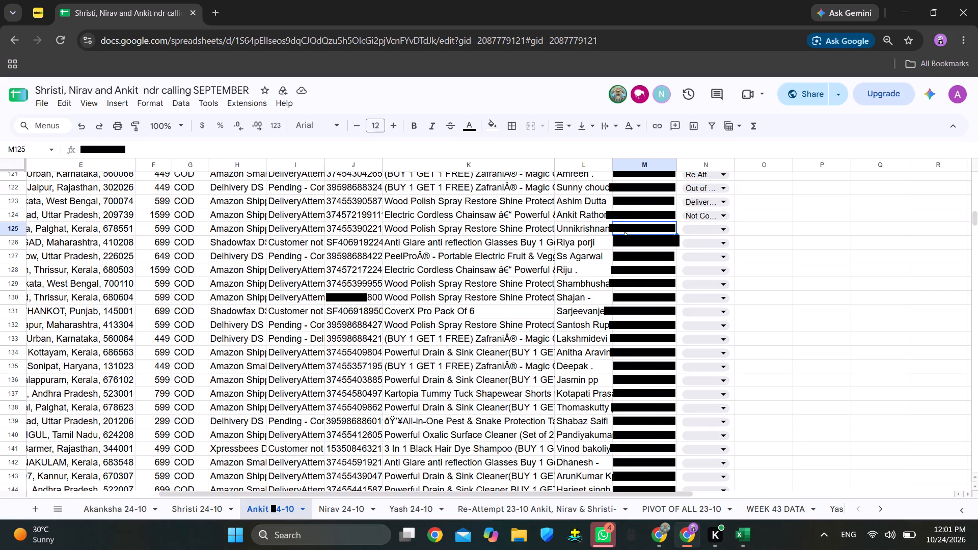
left_click(592, 226)
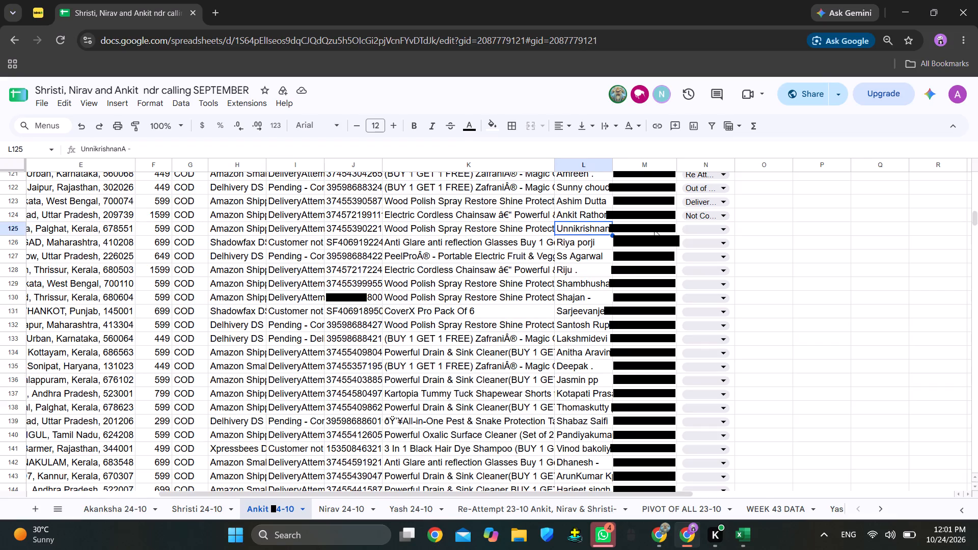
Change the remark for row 123 to Re Attempt.
left_click(727, 202)
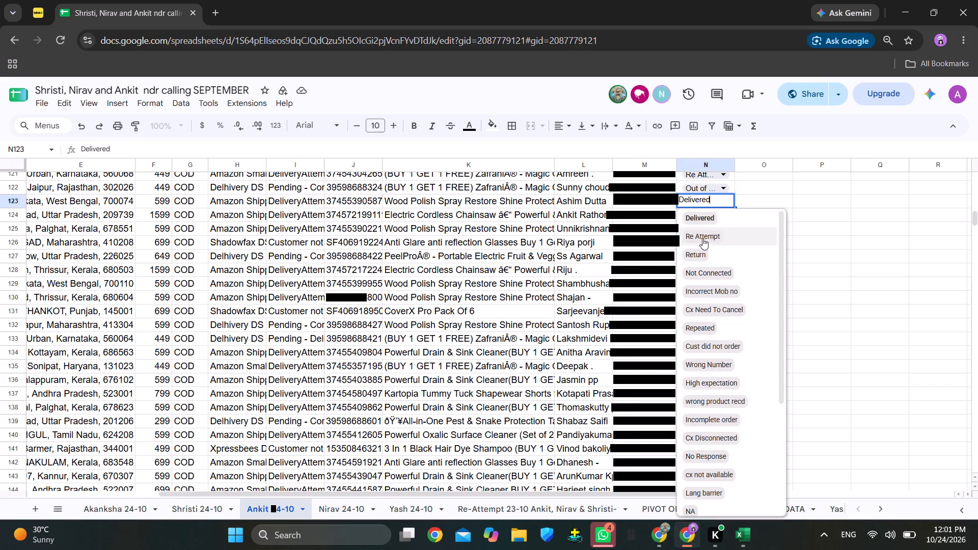
left_click(704, 238)
Set the remark for row 125 to Delivered.
left_click(707, 233)
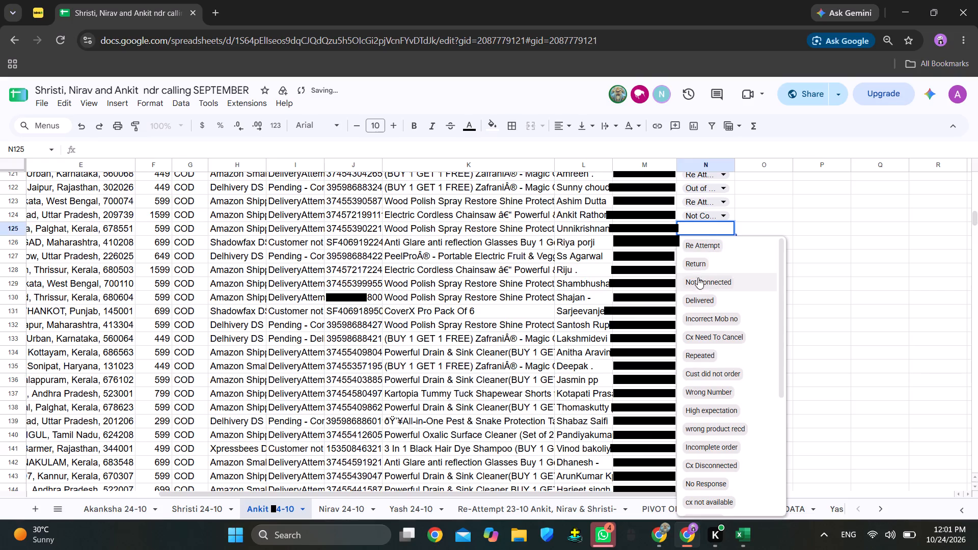
left_click(696, 294)
Look up row 126's phone and customer name, with a check of the other agents' 24-10 sheets, and set its remark to Re Attempt.
left_click(659, 241)
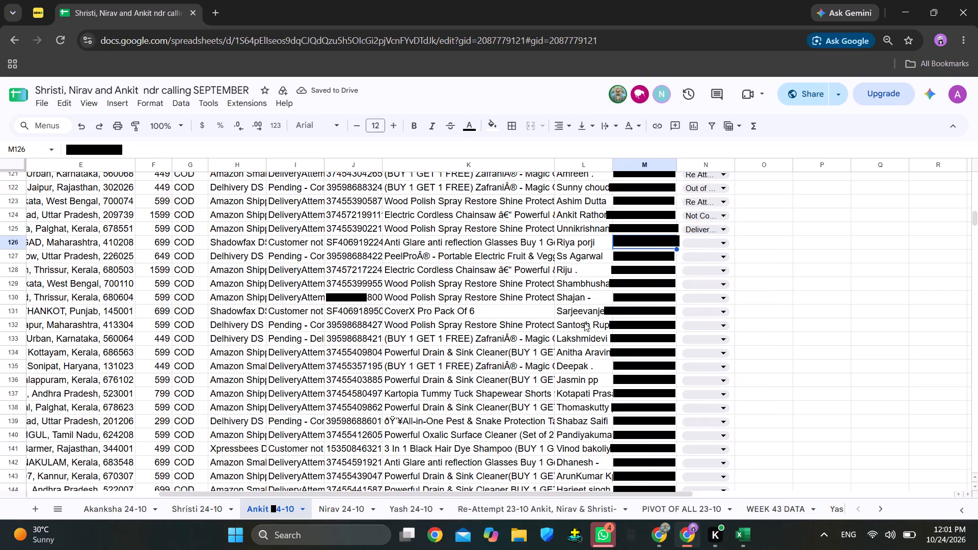
left_click(600, 242)
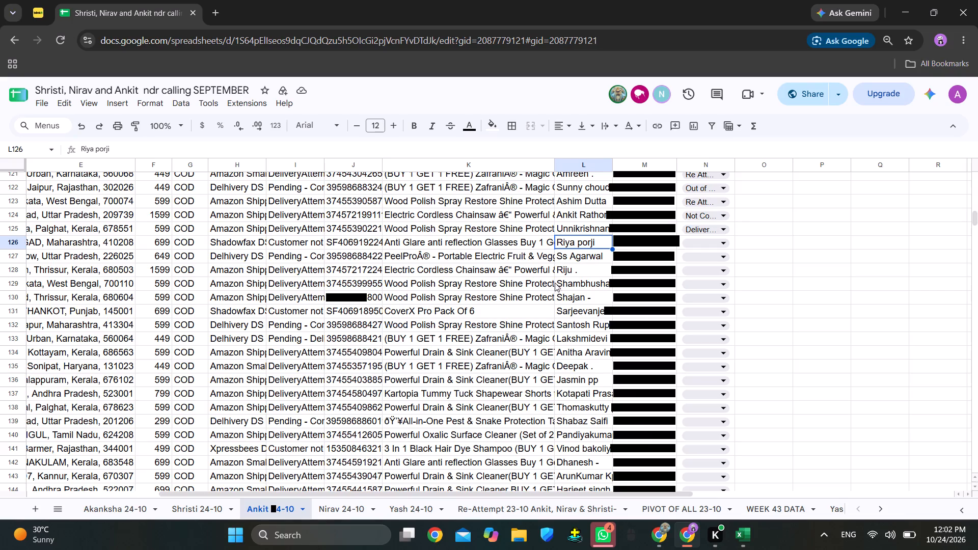
left_click(348, 512)
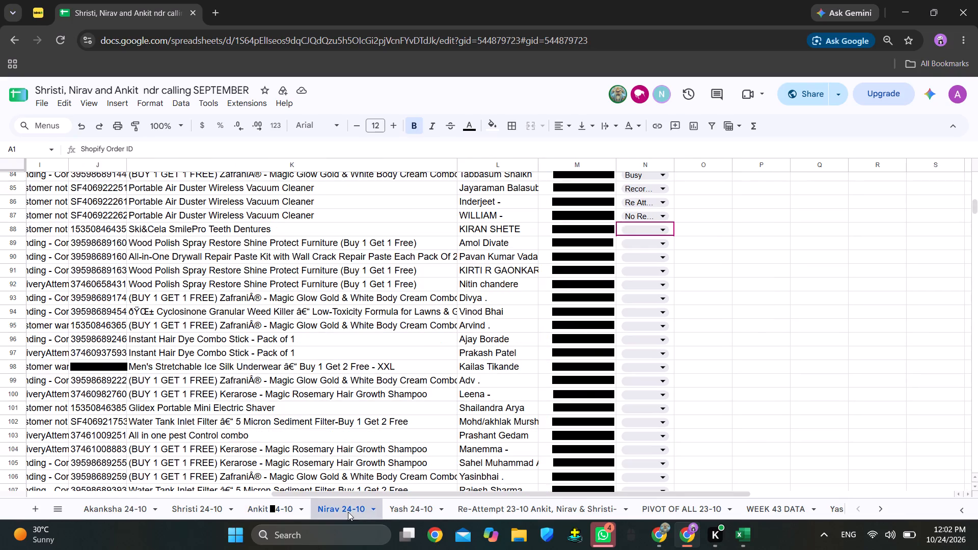
left_click(405, 510)
left_click(364, 510)
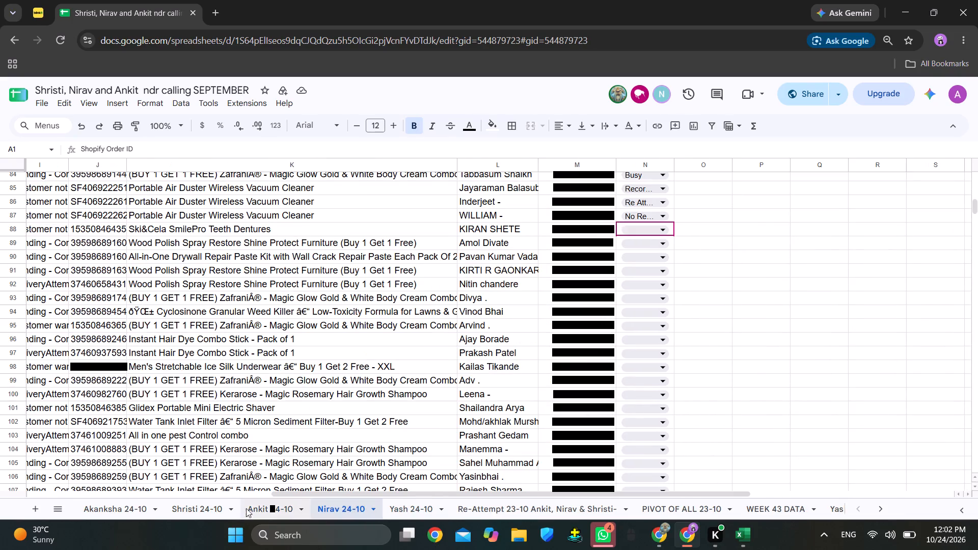
left_click_drag(202, 509, 197, 509)
left_click(107, 508)
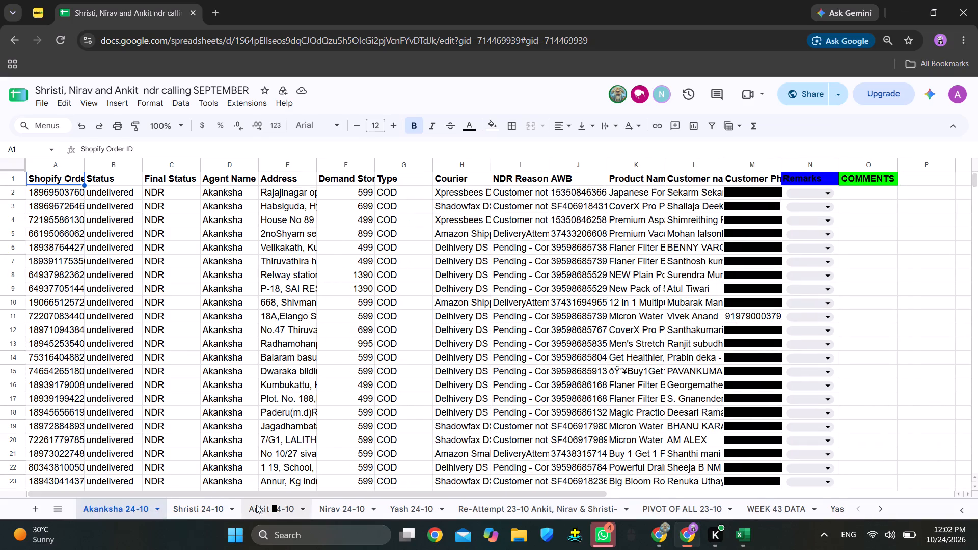
left_click(281, 513)
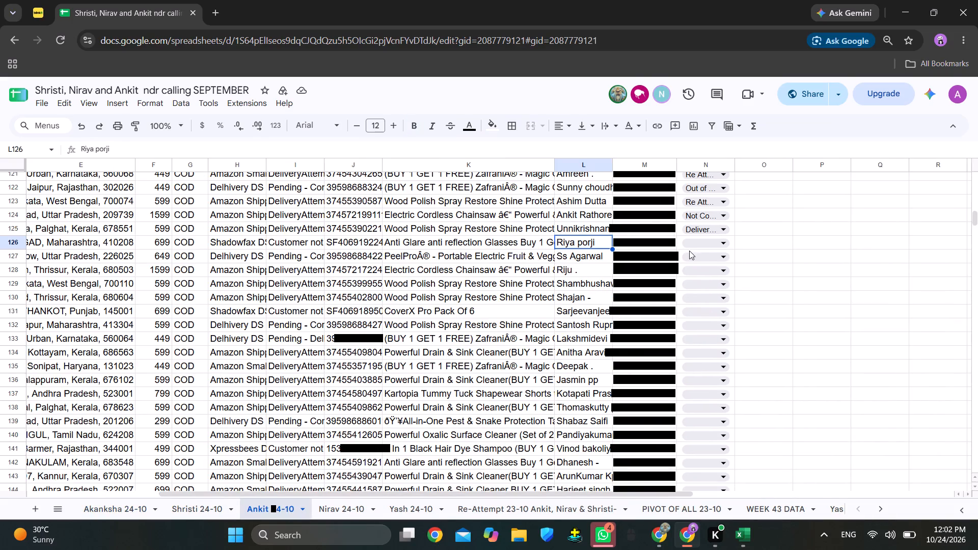
left_click(706, 244)
left_click(717, 262)
Look up the phone and customer name in row 127, and set its remark to Cx Disconnected.
left_click(660, 256)
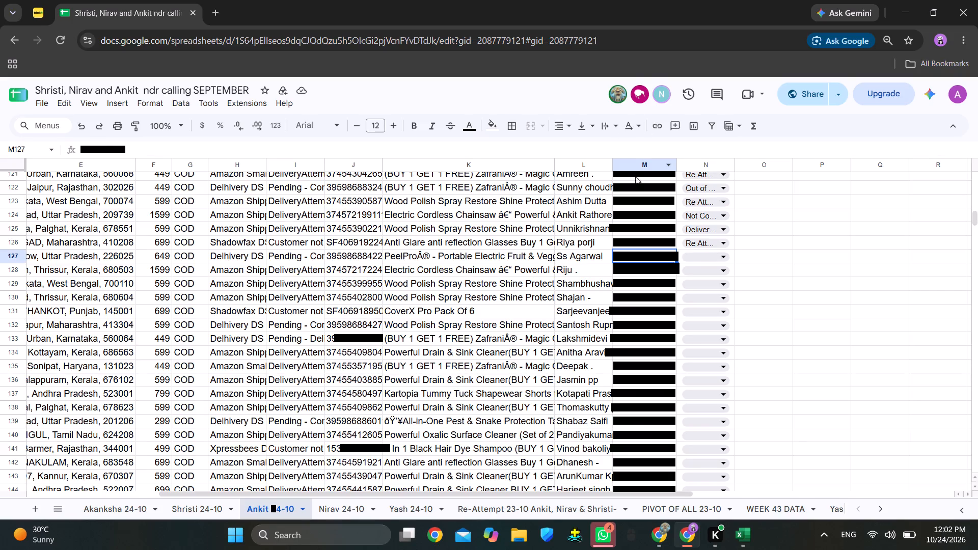
left_click(590, 257)
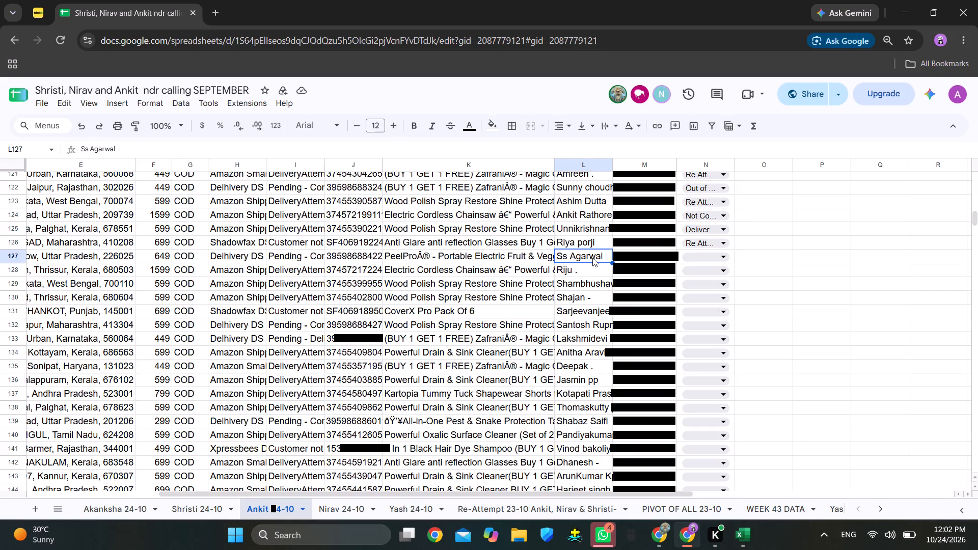
left_click(707, 260)
scroll(700, 391, "down", 2)
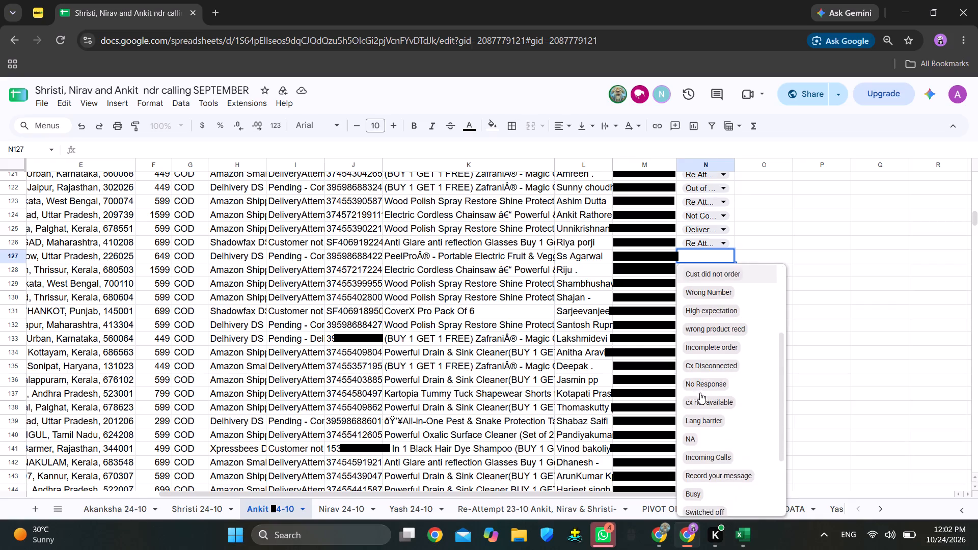
scroll(700, 393, "down", 1)
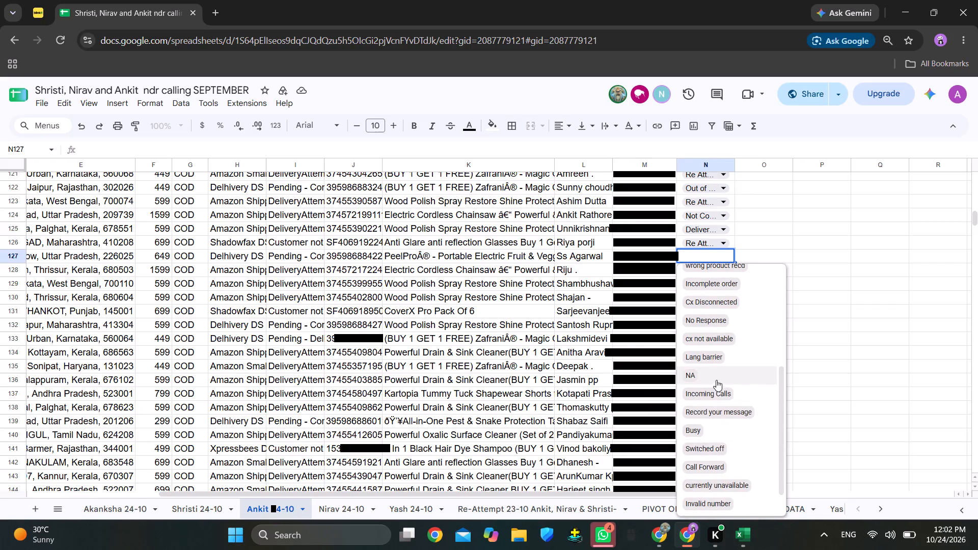
left_click(722, 304)
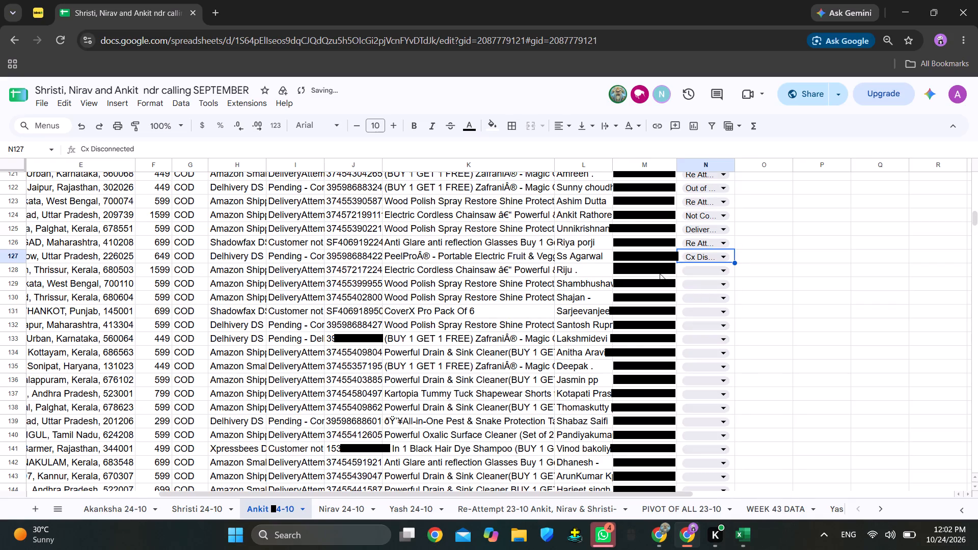
Look up the phone and customer name in row 128, and set its remark to Switched off.
left_click(658, 271)
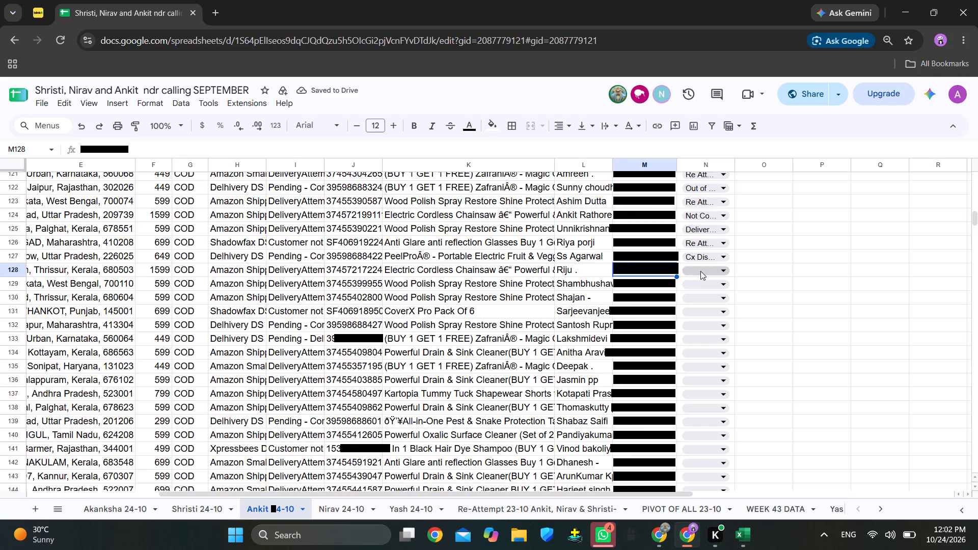
left_click(593, 268)
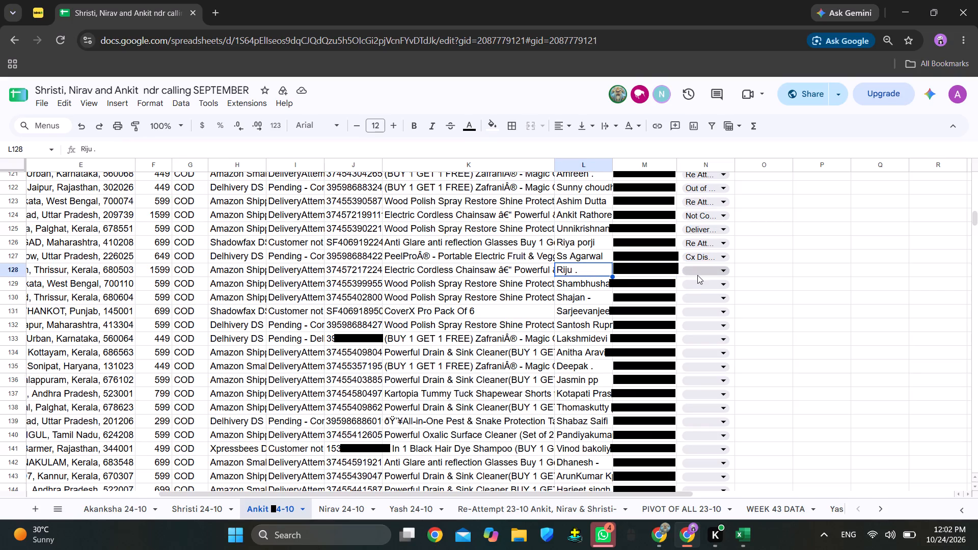
left_click(701, 273)
scroll(700, 386, "down", 2)
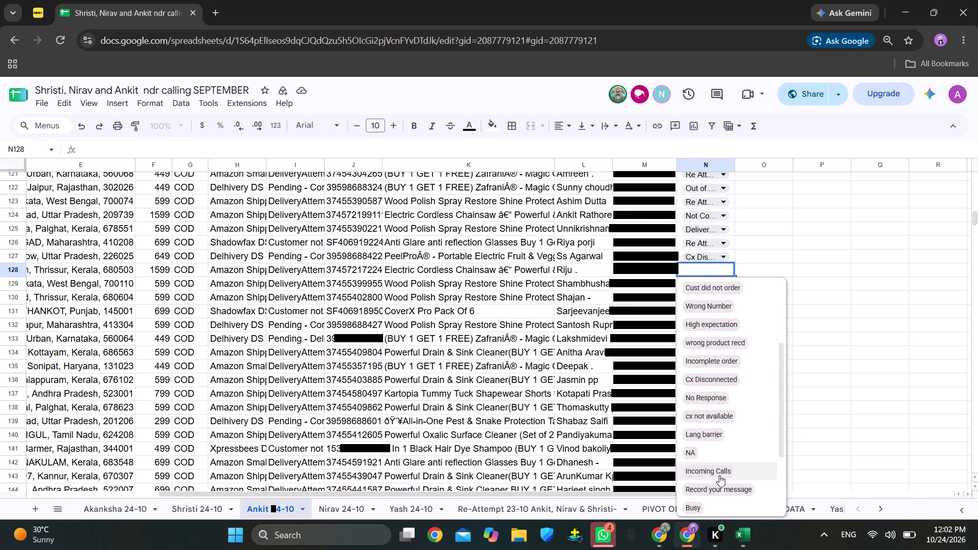
scroll(713, 455, "down", 1)
left_click(720, 461)
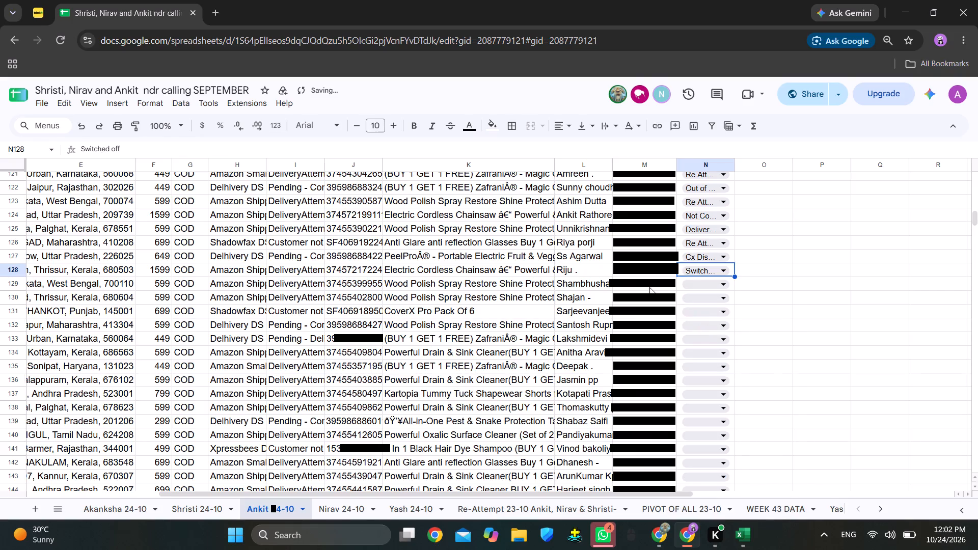
Look up row 129's phone and customer name, with a check of the Nirav 24-10 sheet, and set its remark to No Response.
left_click(649, 285)
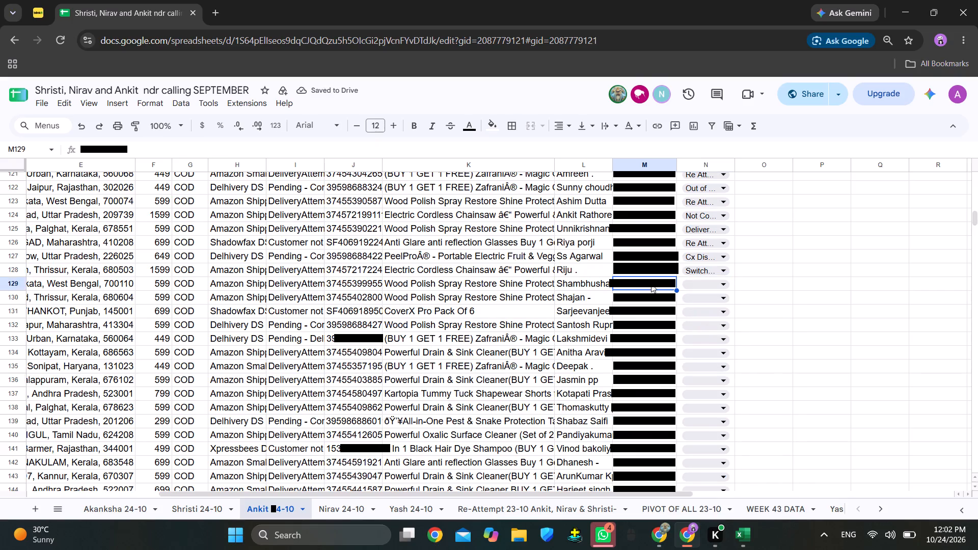
scroll(648, 290, "down", 1)
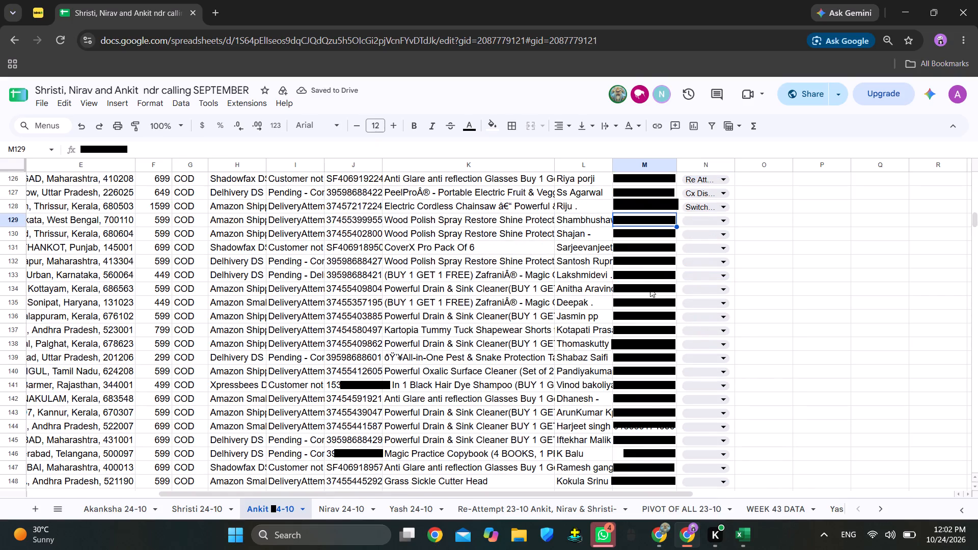
left_click(350, 517)
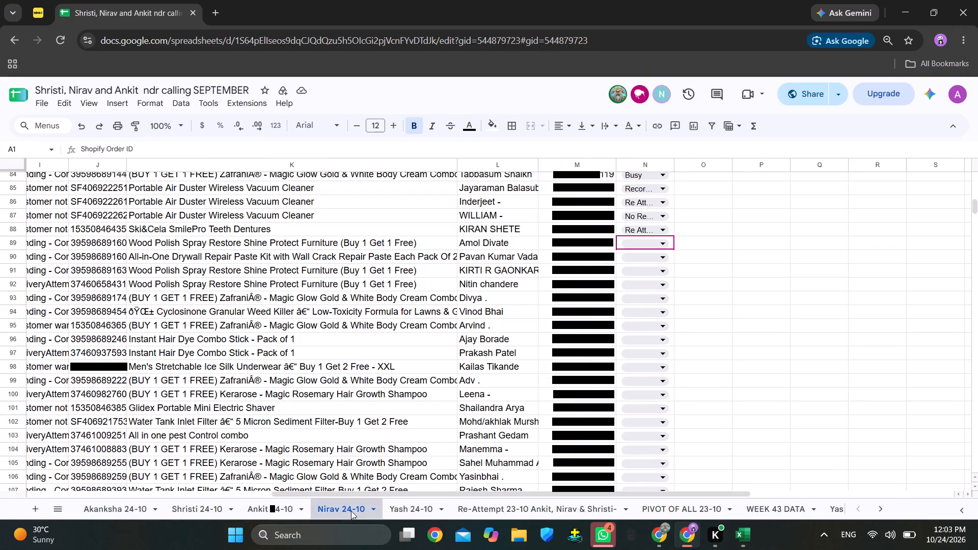
left_click(276, 512)
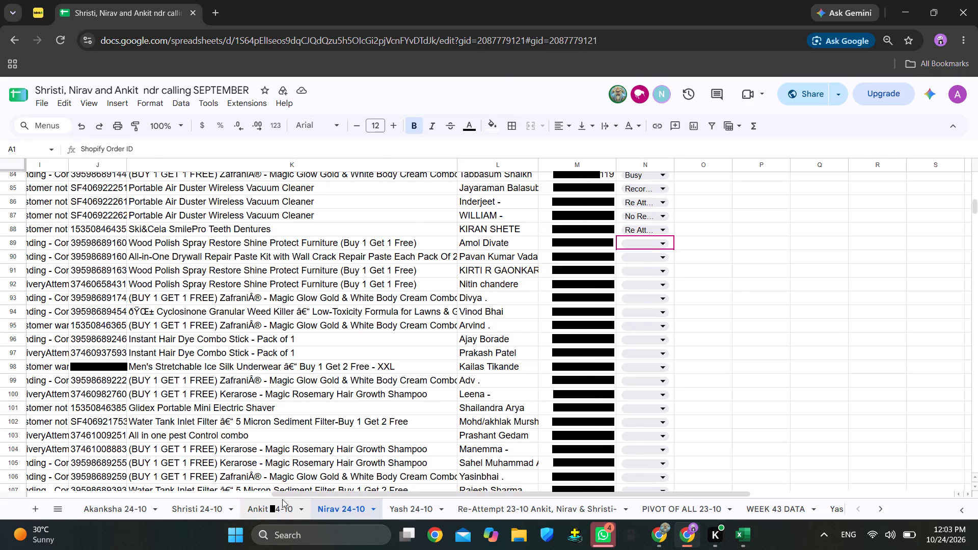
left_click(593, 221)
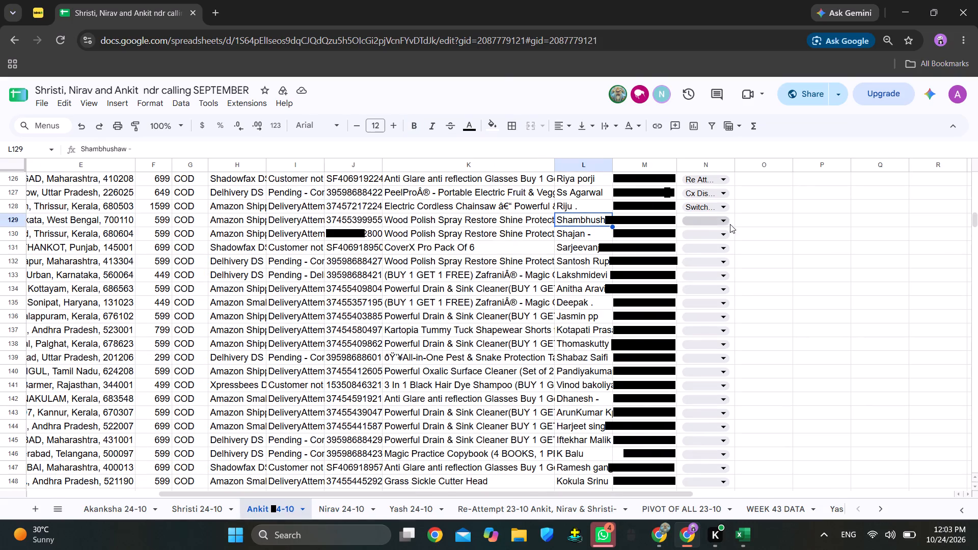
left_click(717, 221)
scroll(710, 328, "down", 1)
scroll(719, 373, "down", 1)
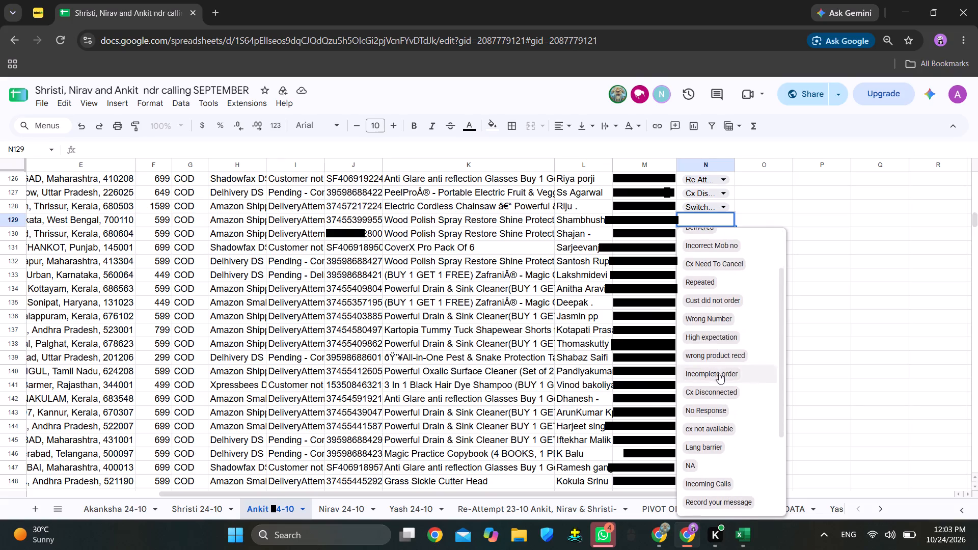
left_click(724, 352)
Look up the phone, customer name, full address and product in row 130, and set its remark to Lang barrier.
left_click(653, 236)
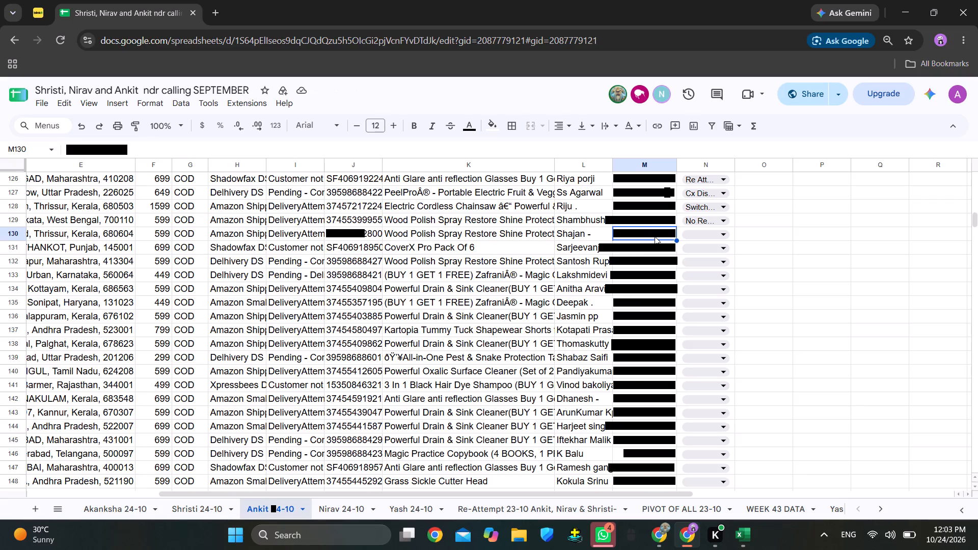
left_click(590, 230)
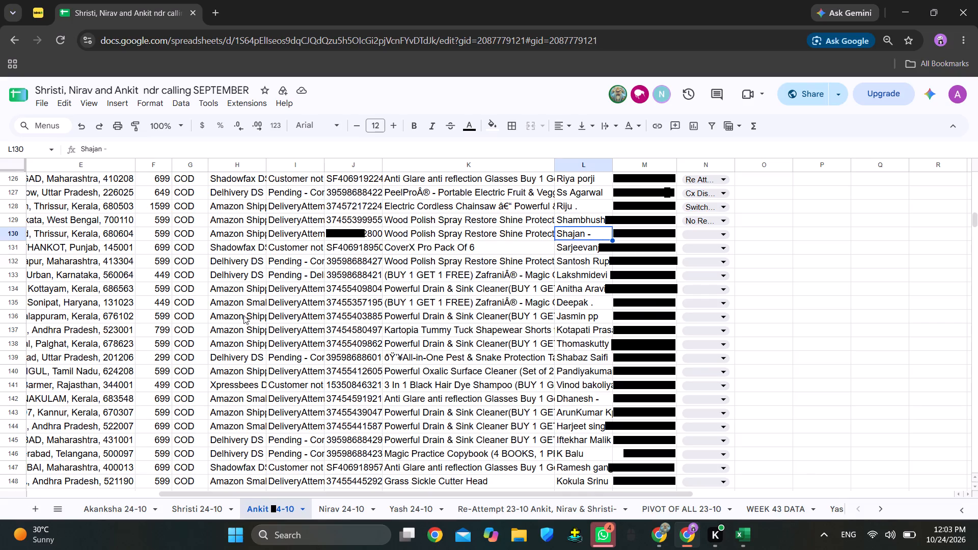
double_click(78, 234)
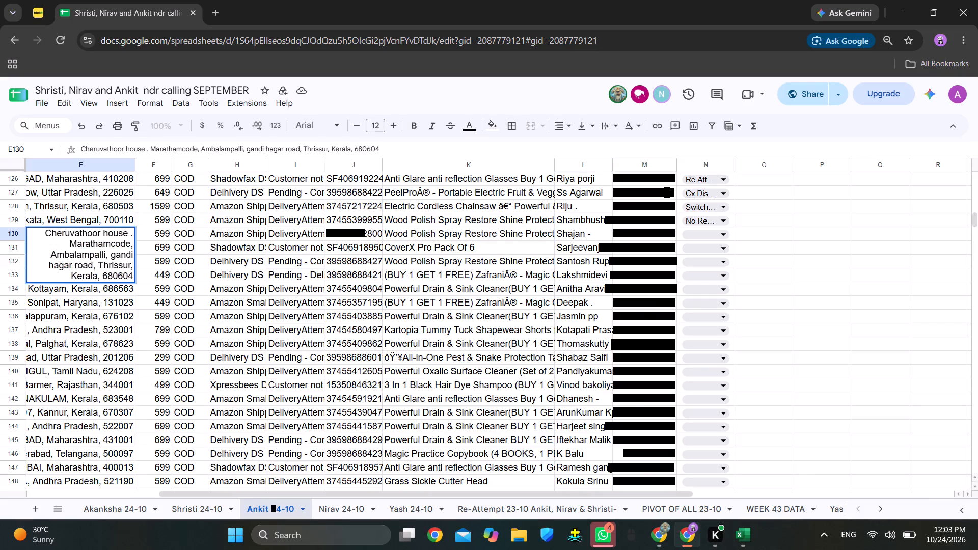
left_click_drag(39, 235, 66, 241)
left_click_drag(66, 241, 89, 273)
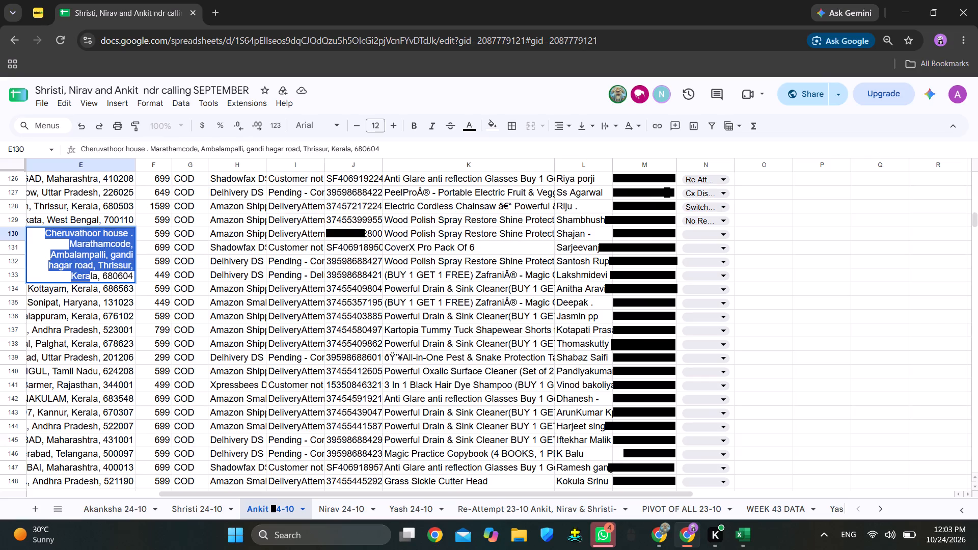
left_click_drag(89, 273, 92, 274)
left_click(509, 234)
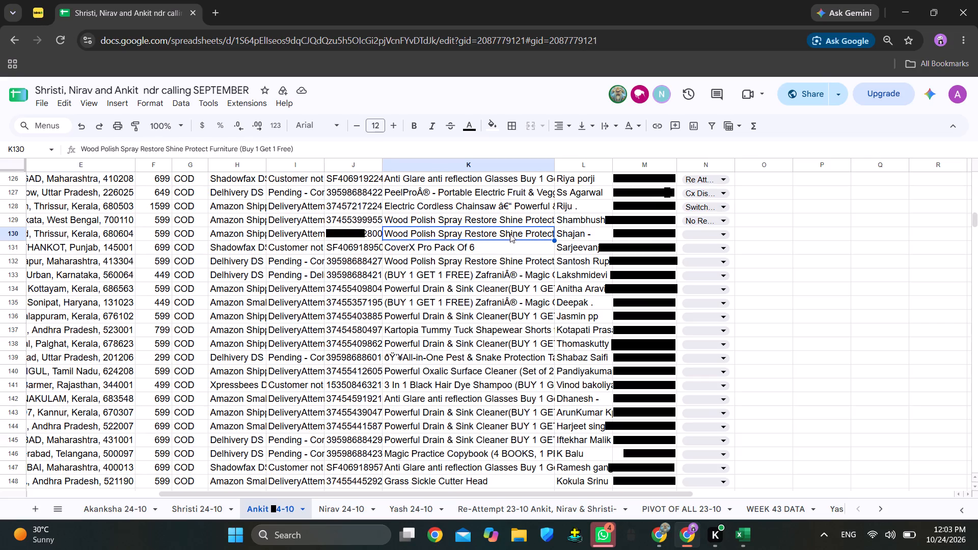
left_click(702, 233)
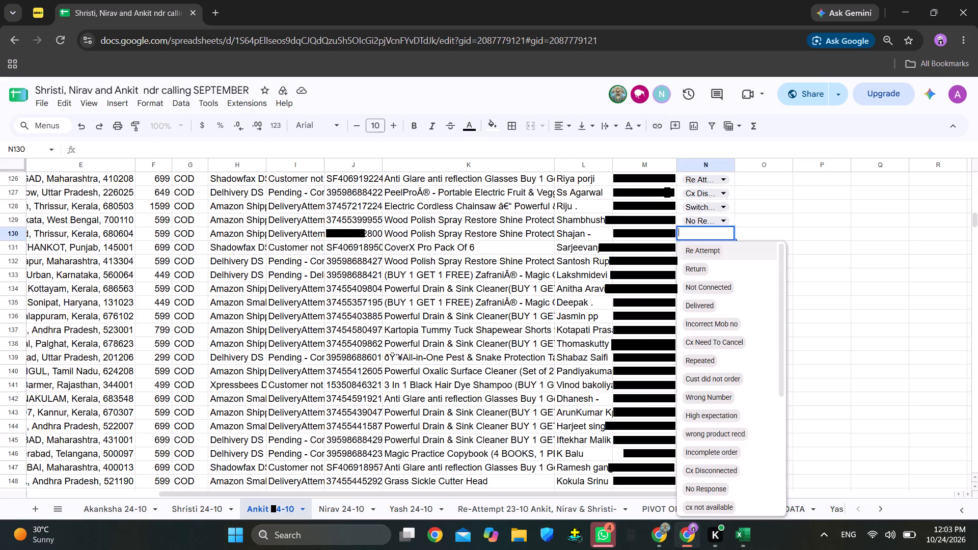
scroll(736, 422, "down", 2)
left_click(721, 401)
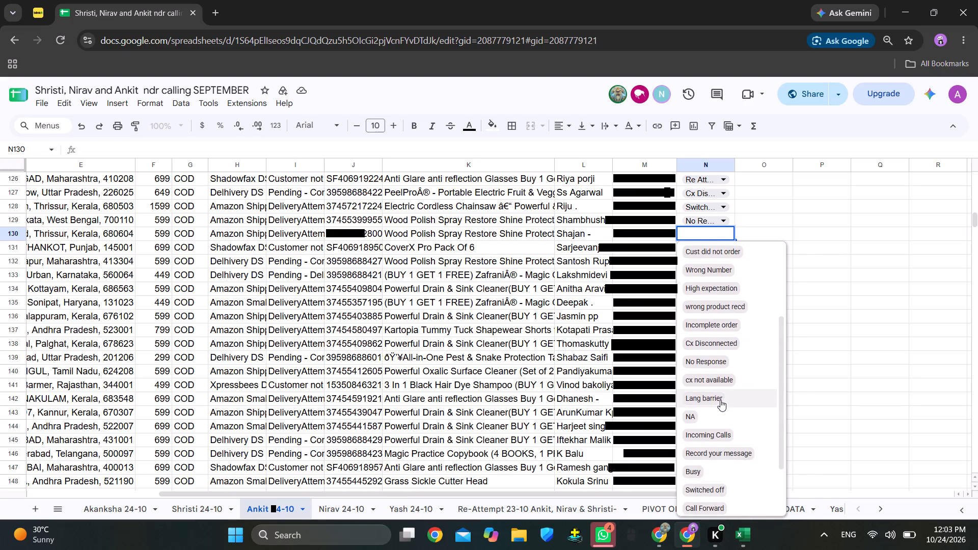
Look up the phone and full customer name in row 131, and set its remark to Re Attempt.
left_click(644, 246)
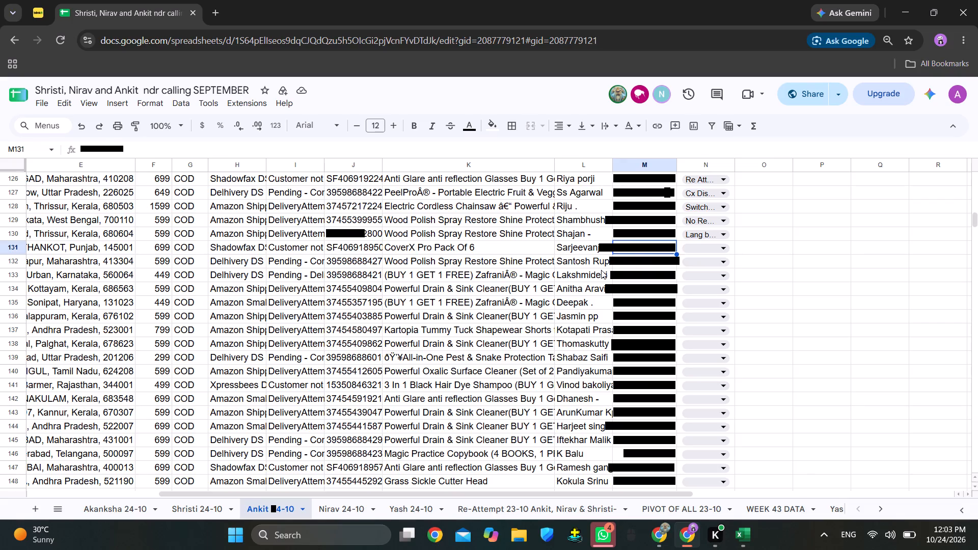
left_click(585, 250)
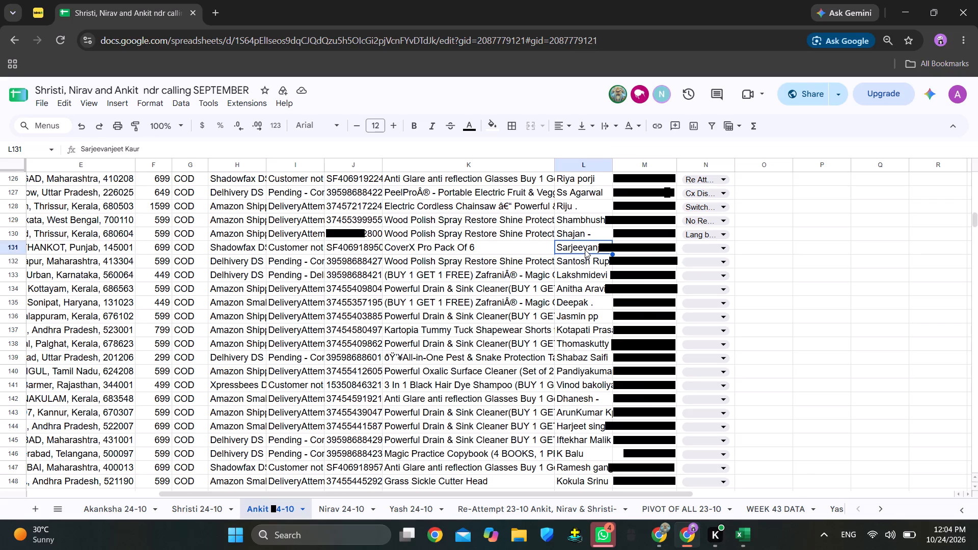
double_click(585, 250)
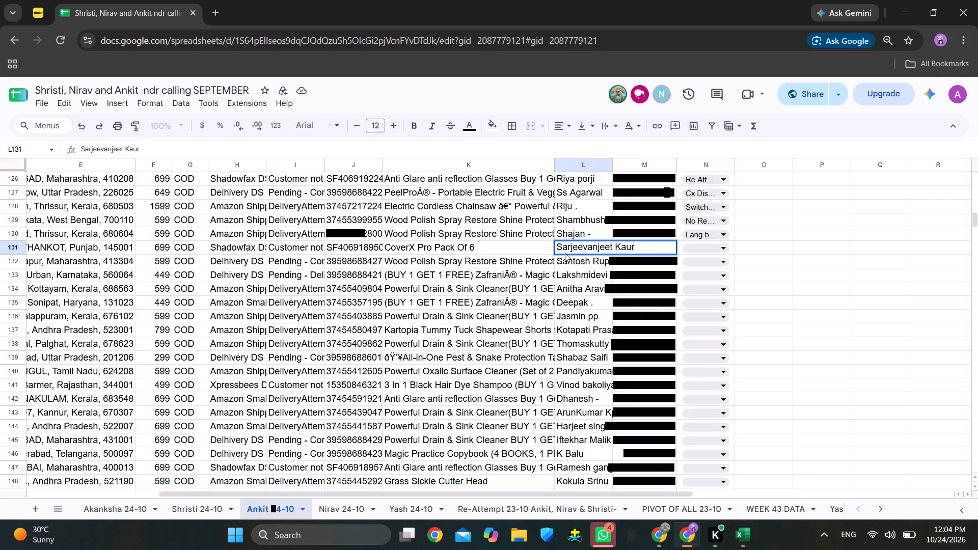
left_click_drag(564, 251, 576, 251)
left_click_drag(576, 251, 635, 252)
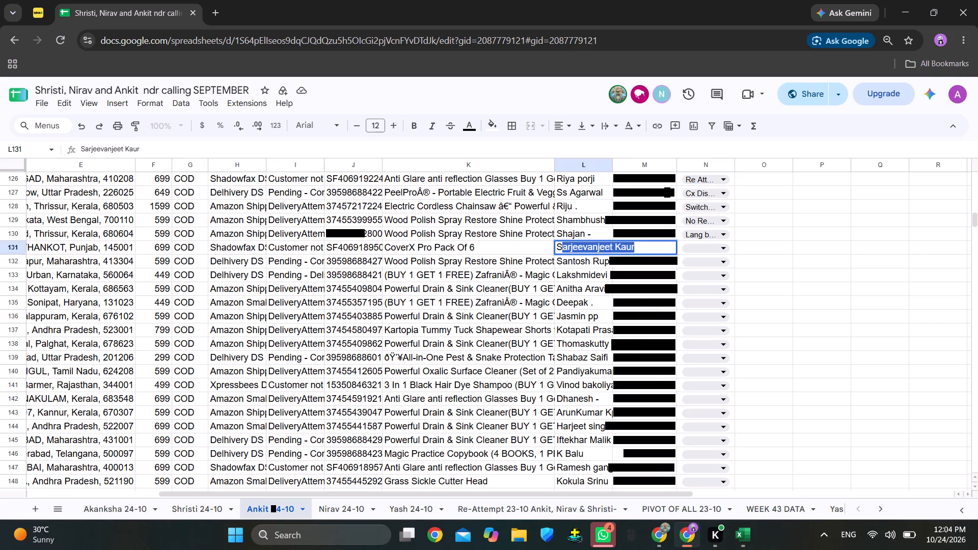
left_click_drag(635, 252, 644, 252)
left_click(719, 251)
left_click(712, 266)
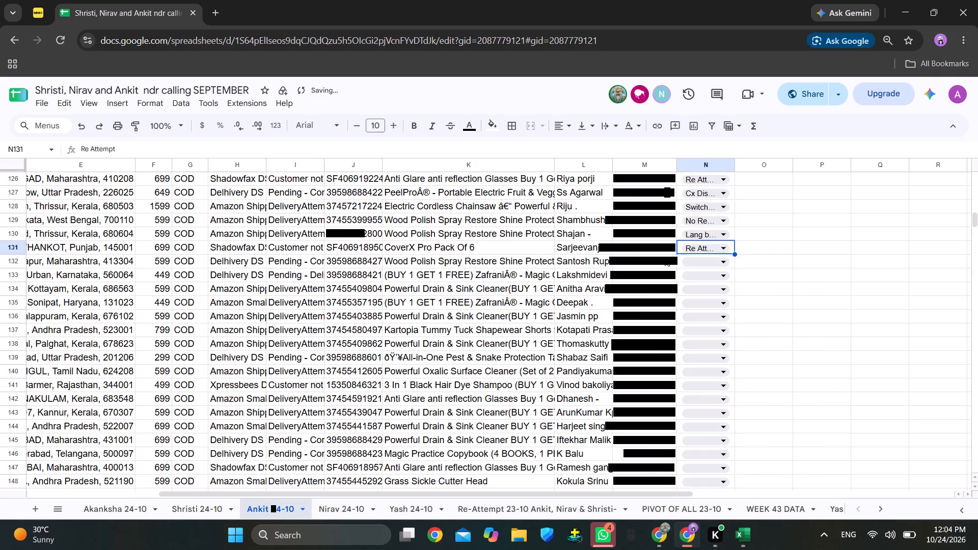
Look up row 132's phone and customer name, review the earlier remarks, and set the row's remark to Busy.
left_click(655, 257)
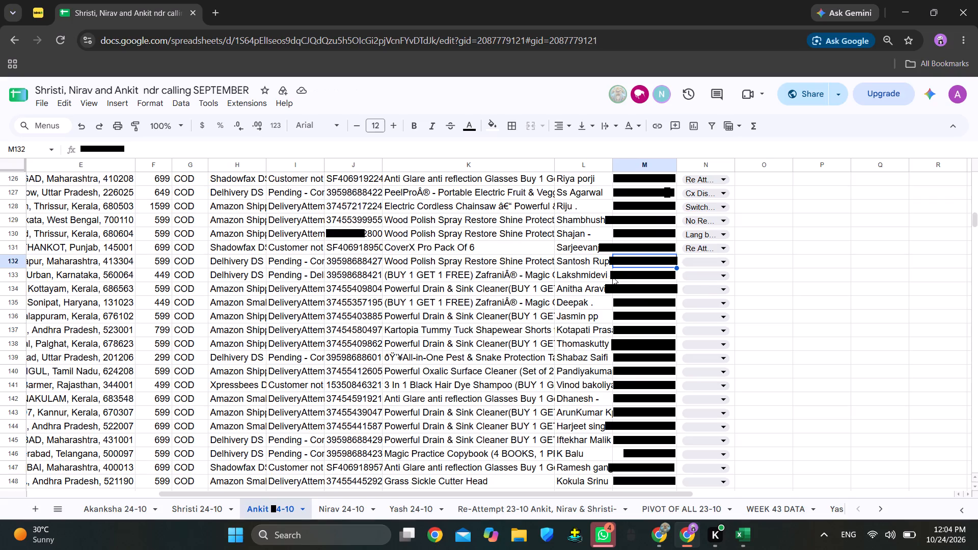
scroll(711, 253, "up", 3)
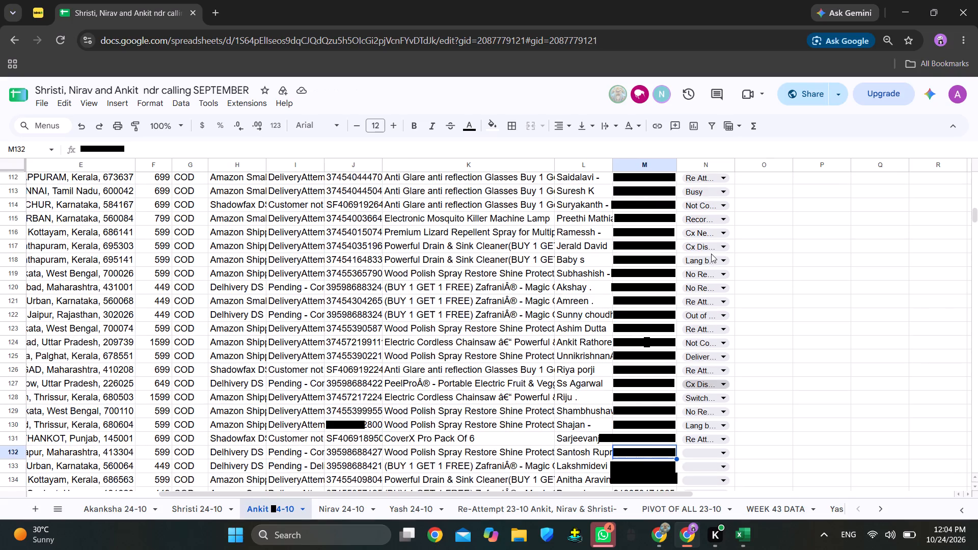
scroll(711, 255, "down", 2)
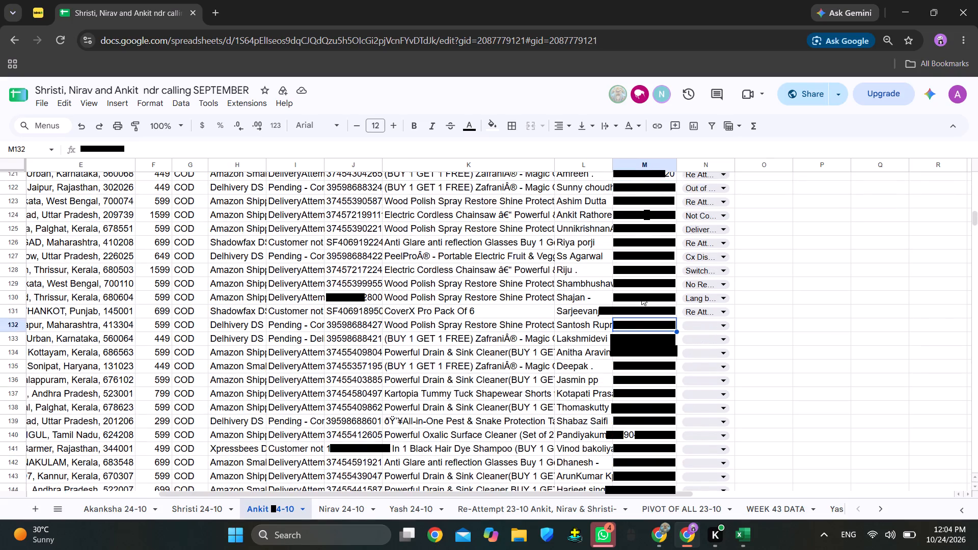
scroll(641, 296, "down", 1)
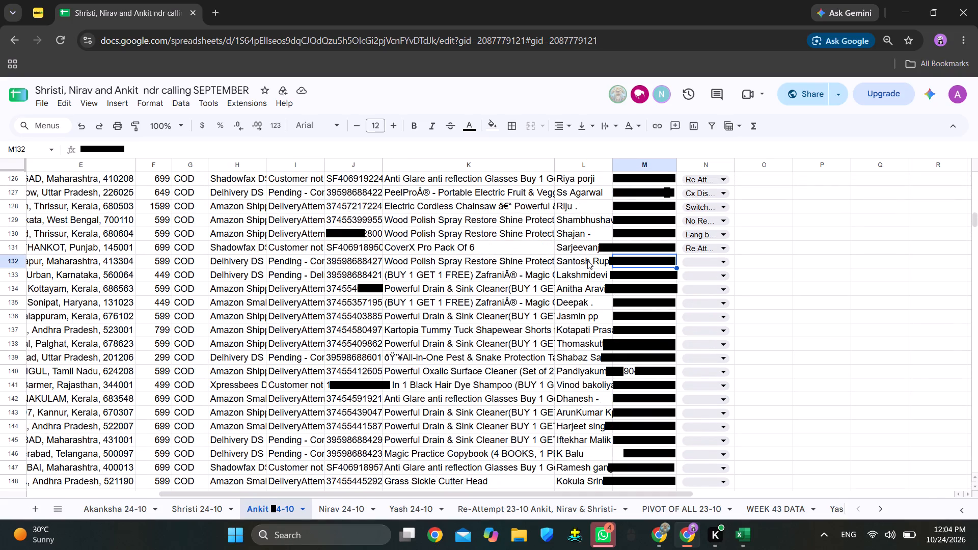
left_click(587, 260)
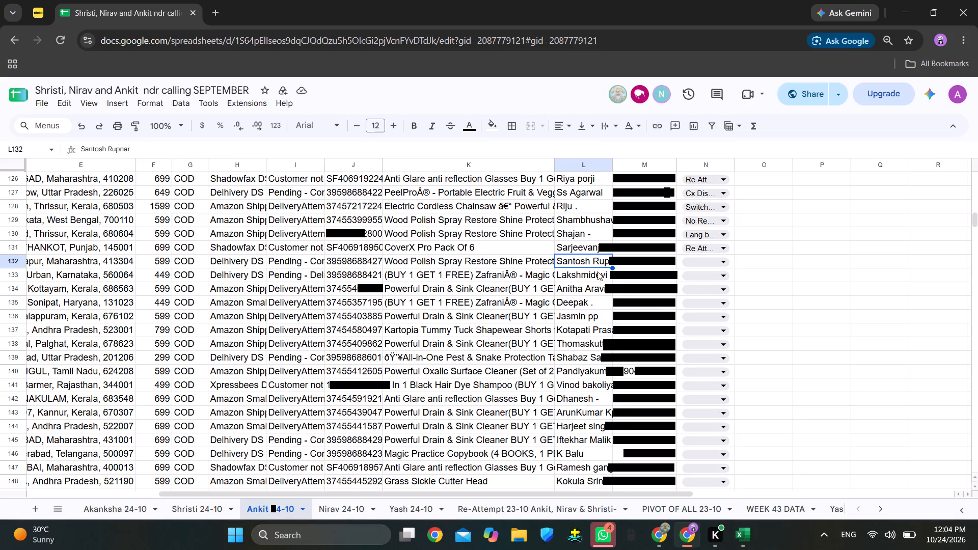
left_click(718, 262)
scroll(705, 353, "down", 4)
left_click(694, 392)
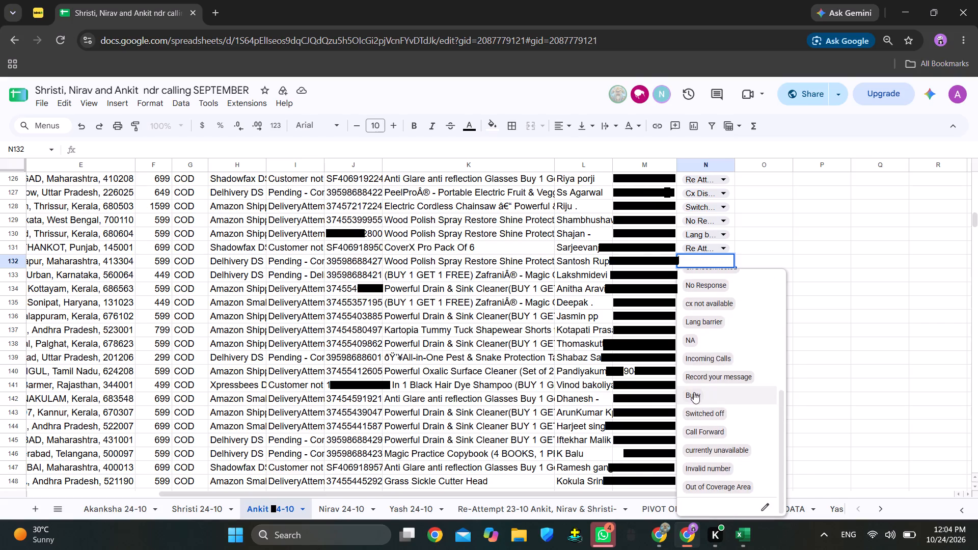
Look up the phone, customer name and full product name in row 133, and set its remark to currently unavailable.
left_click(655, 271)
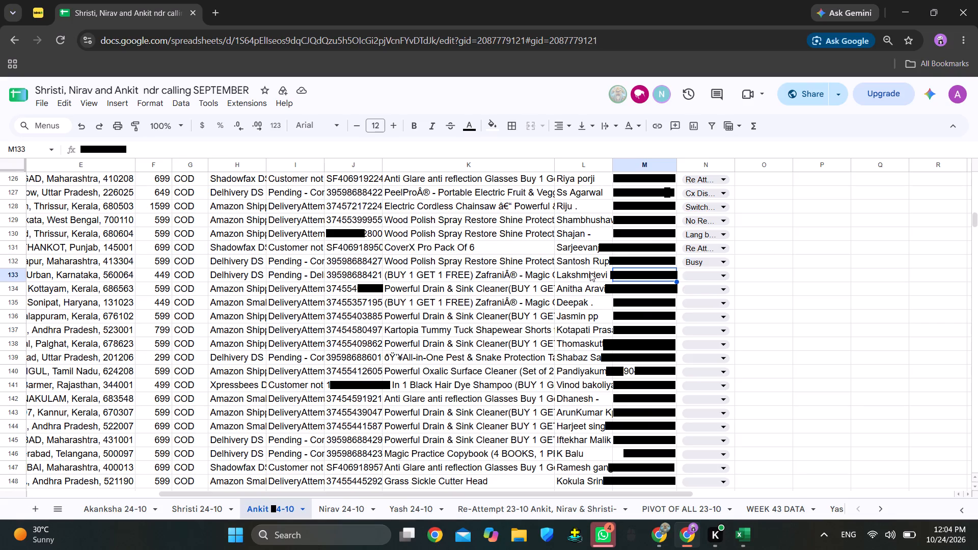
left_click(591, 272)
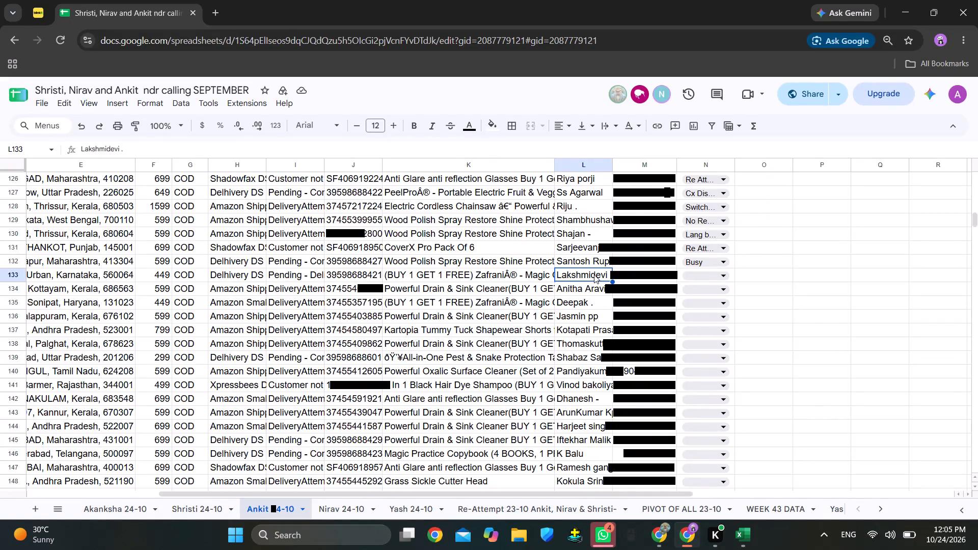
double_click(513, 274)
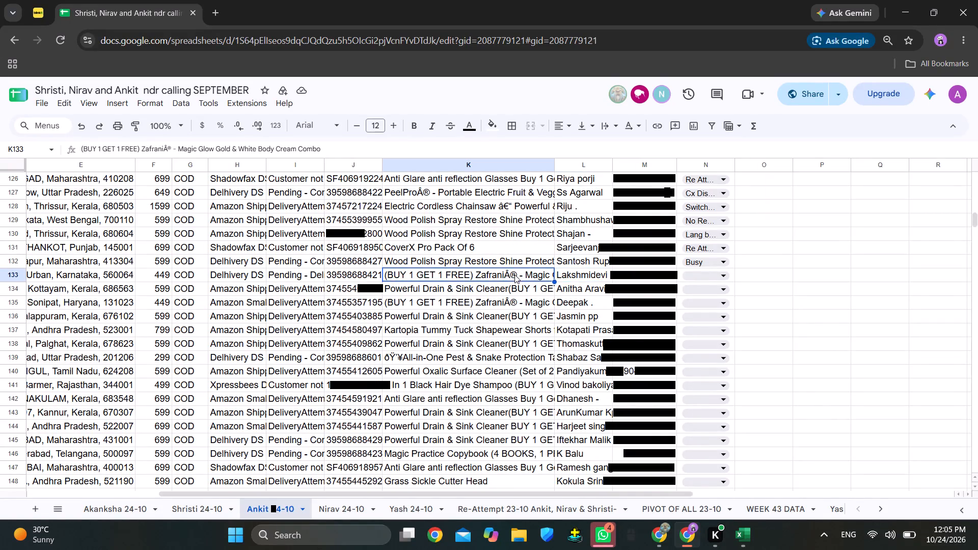
left_click_drag(719, 276, 688, 277)
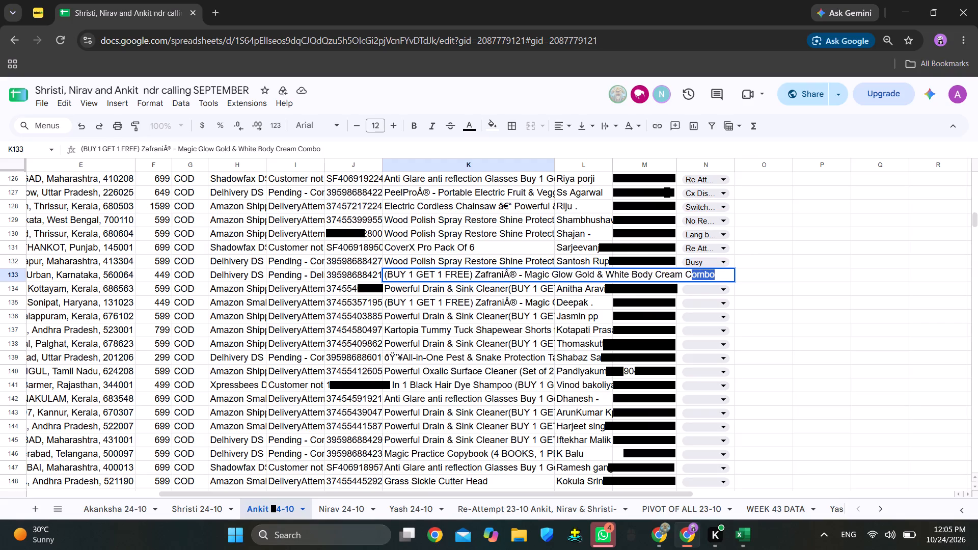
left_click_drag(688, 277, 594, 281)
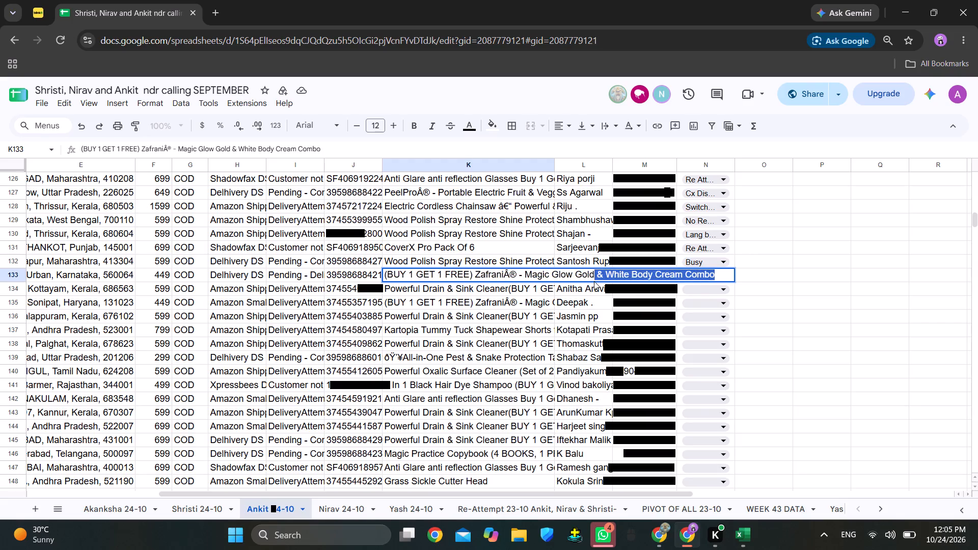
left_click_drag(594, 281, 514, 281)
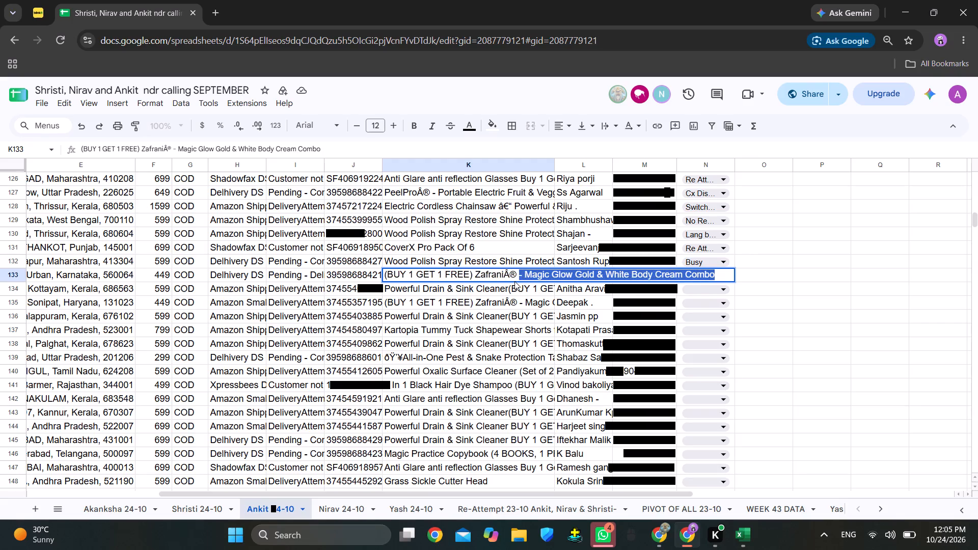
left_click_drag(514, 281, 375, 285)
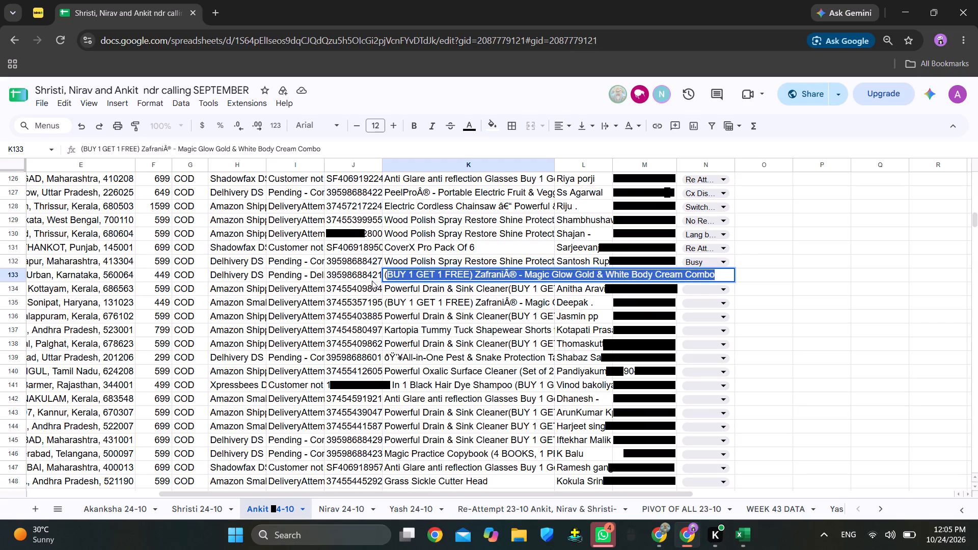
left_click(368, 277)
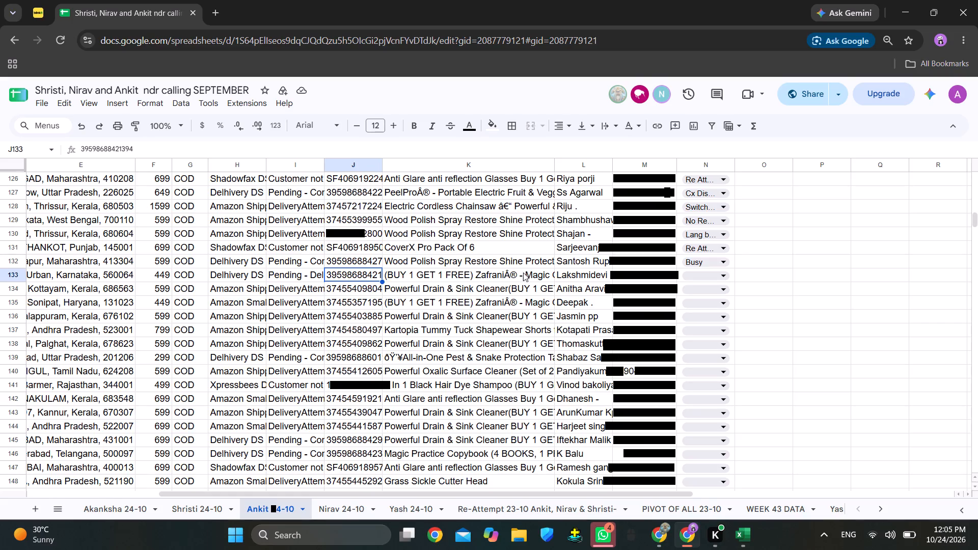
left_click(699, 273)
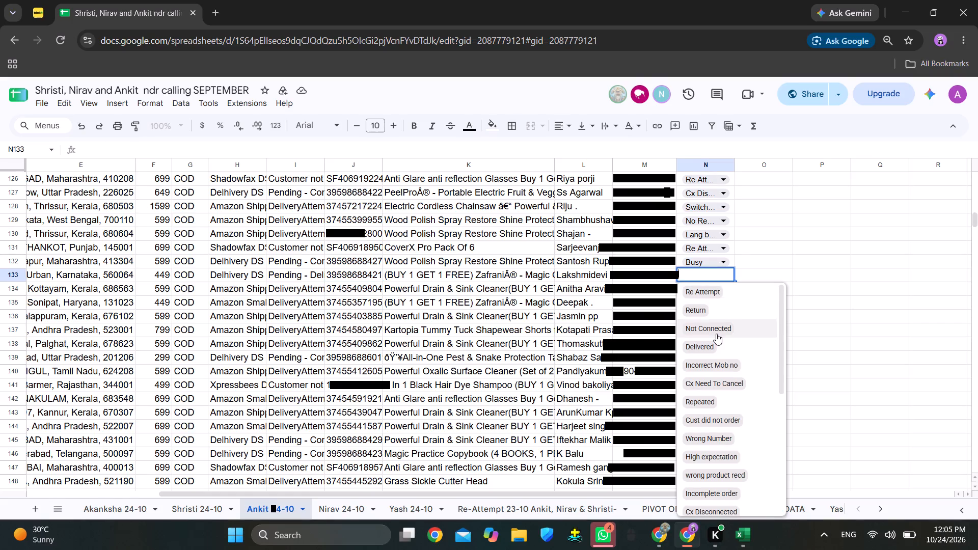
scroll(716, 340, "down", 10)
left_click(729, 450)
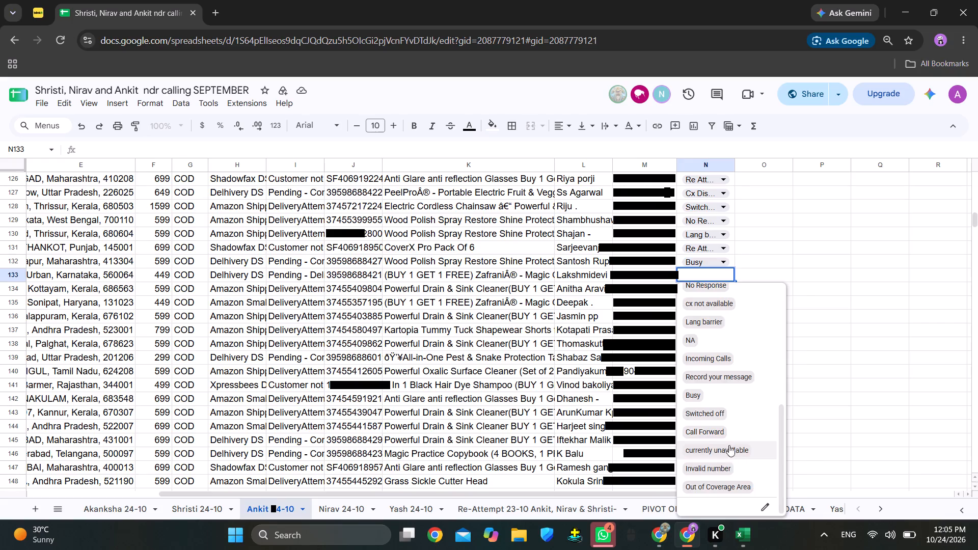
Look up row 134's phone and customer name, with a check of the Nirav 24-10 sheet, and set its remark to No Response.
left_click(642, 287)
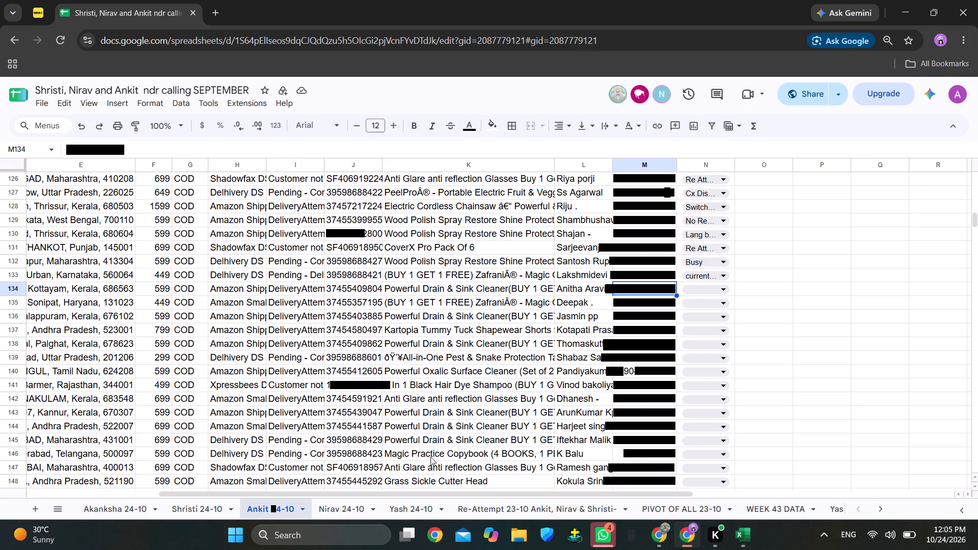
left_click(601, 287)
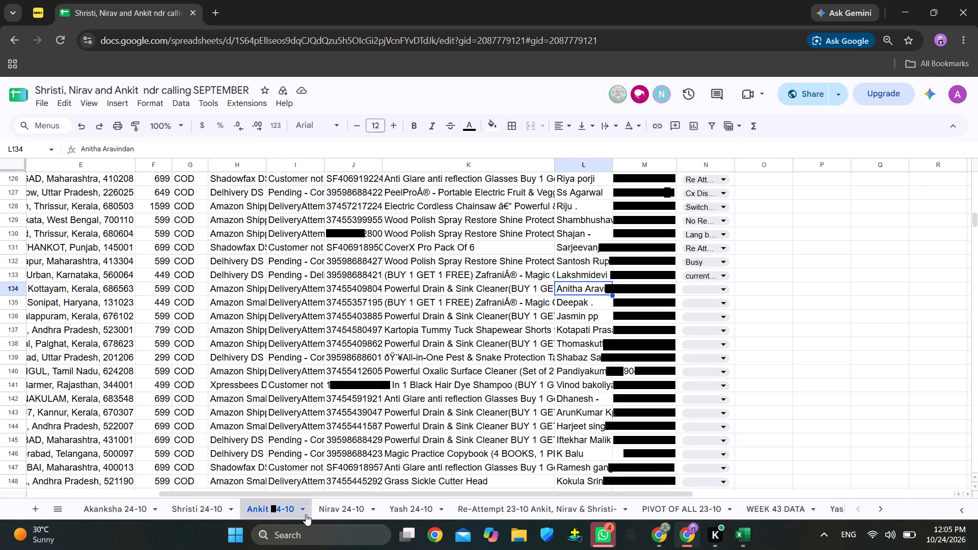
left_click(339, 510)
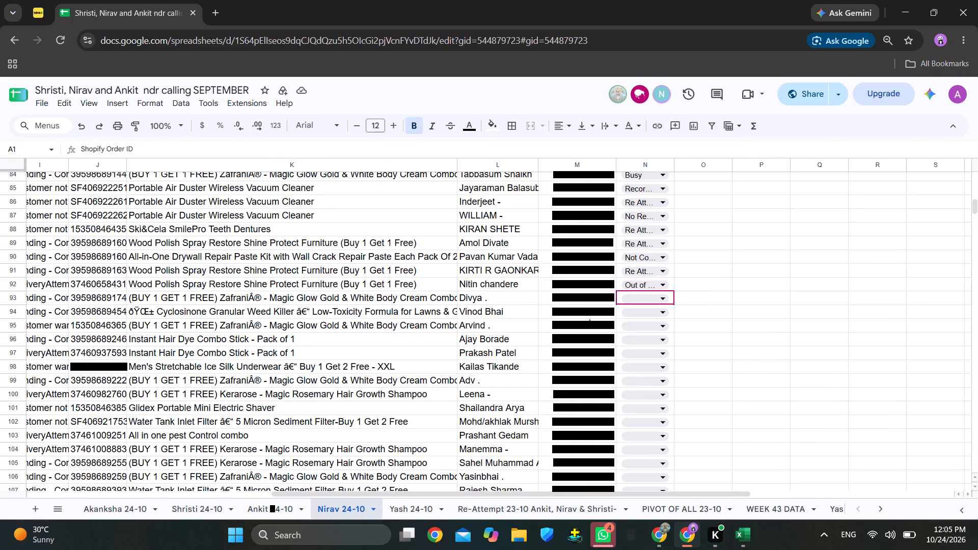
left_click(266, 512)
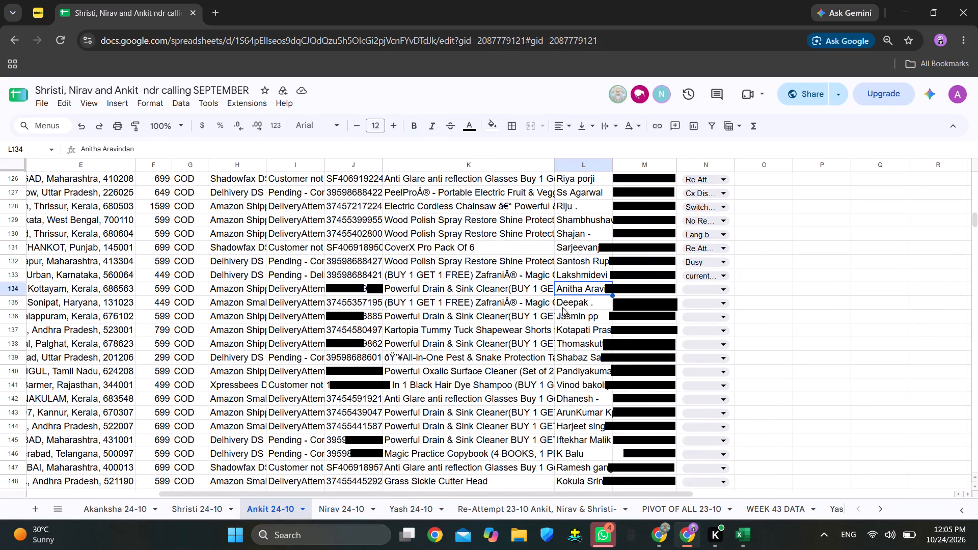
left_click(697, 289)
scroll(712, 362, "down", 1)
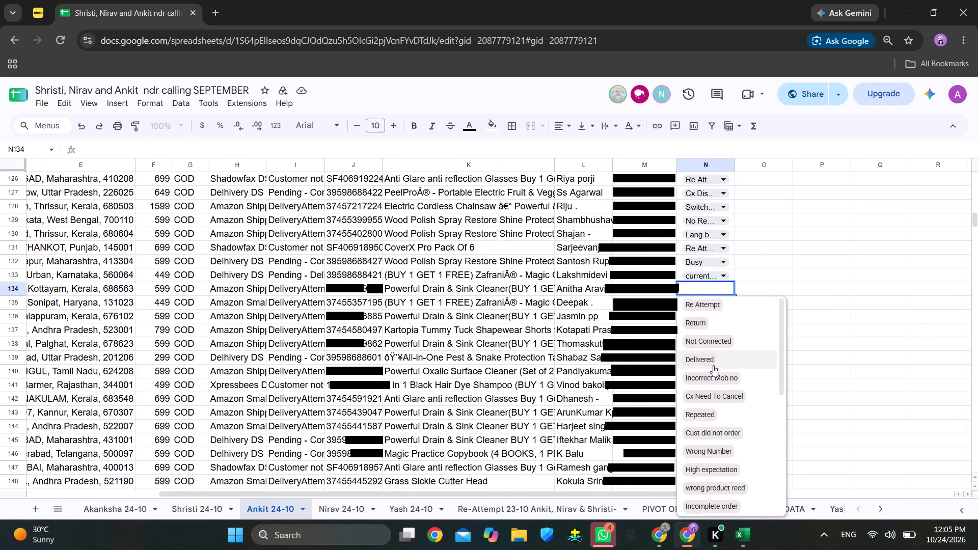
scroll(713, 365, "down", 2)
left_click(716, 357)
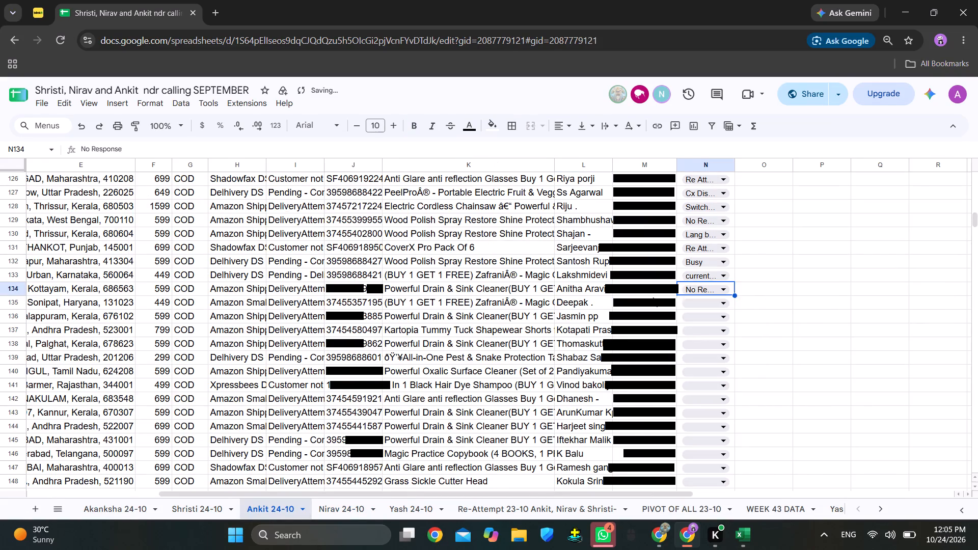
Look up the phone, customer name and full product name in row 135, and set its remark to Re Attempt.
left_click(640, 297)
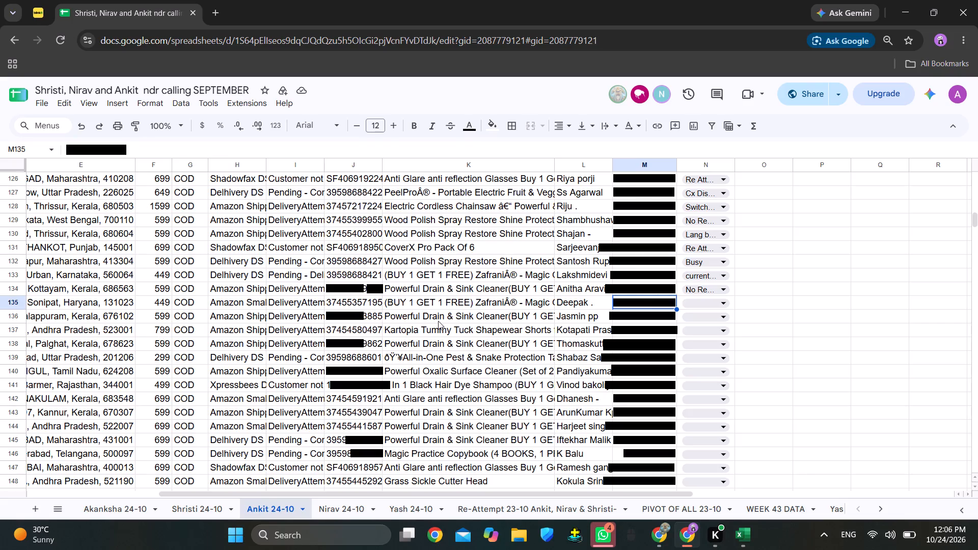
left_click(600, 305)
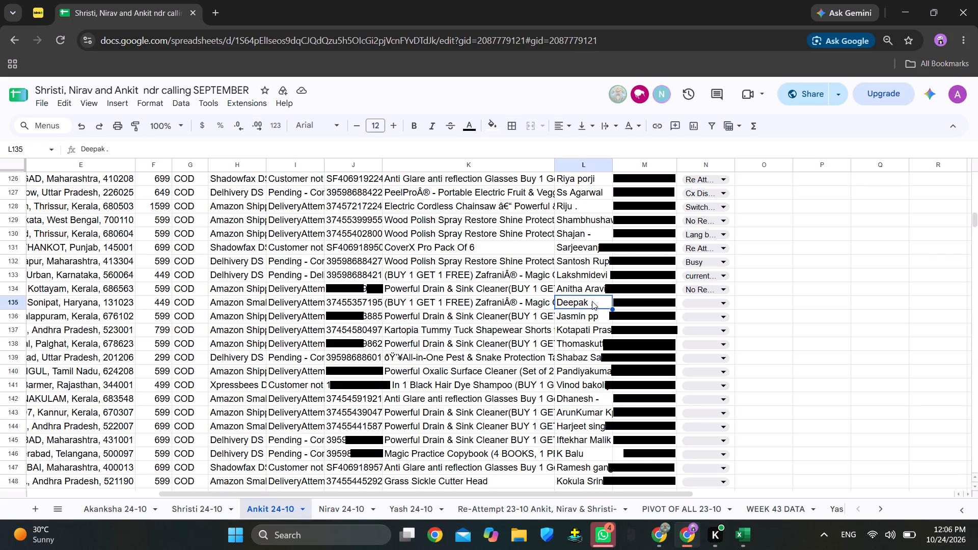
double_click(521, 300)
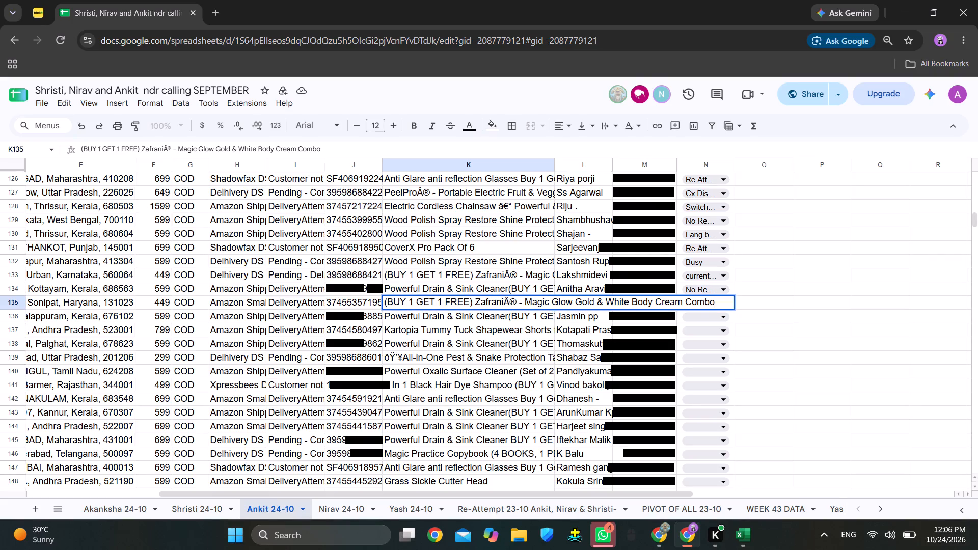
left_click_drag(721, 307, 601, 311)
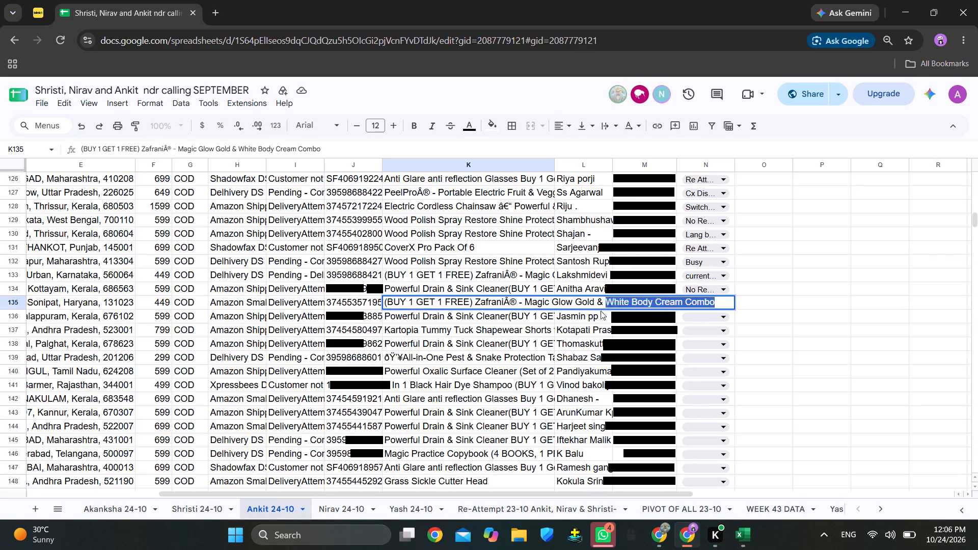
left_click_drag(601, 311, 406, 301)
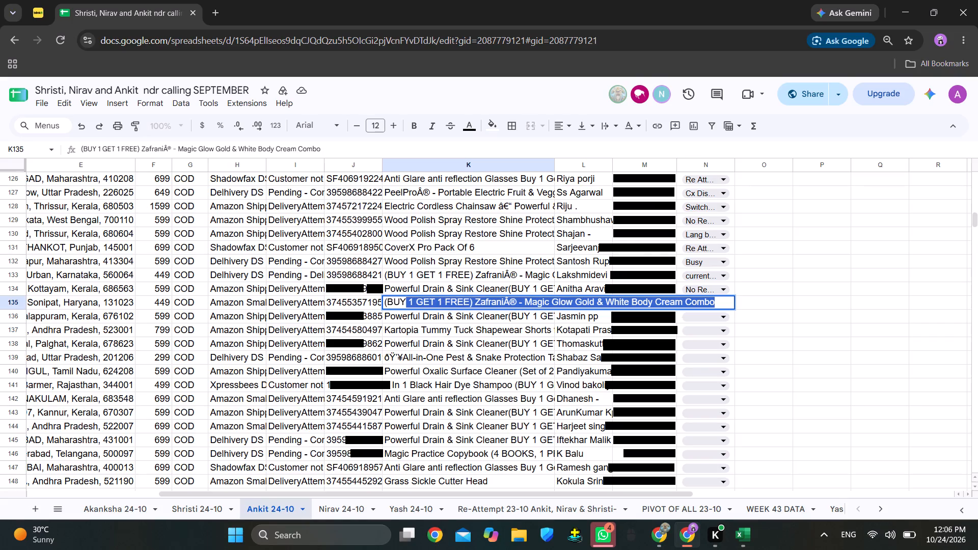
left_click(363, 304)
left_click(694, 300)
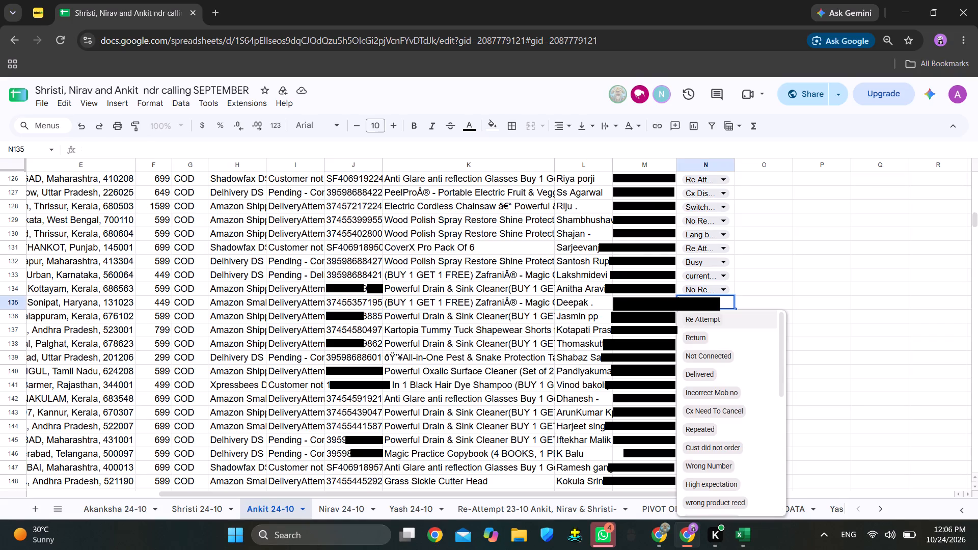
left_click(696, 320)
Look up the phone, customer name and full product name in row 136, and set its remark to Lang barrier.
left_click(647, 315)
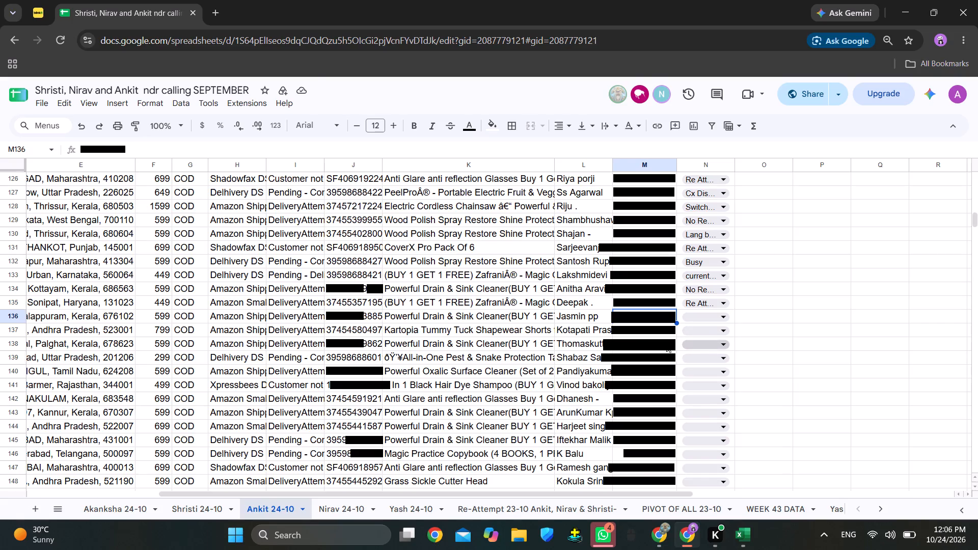
double_click(597, 319)
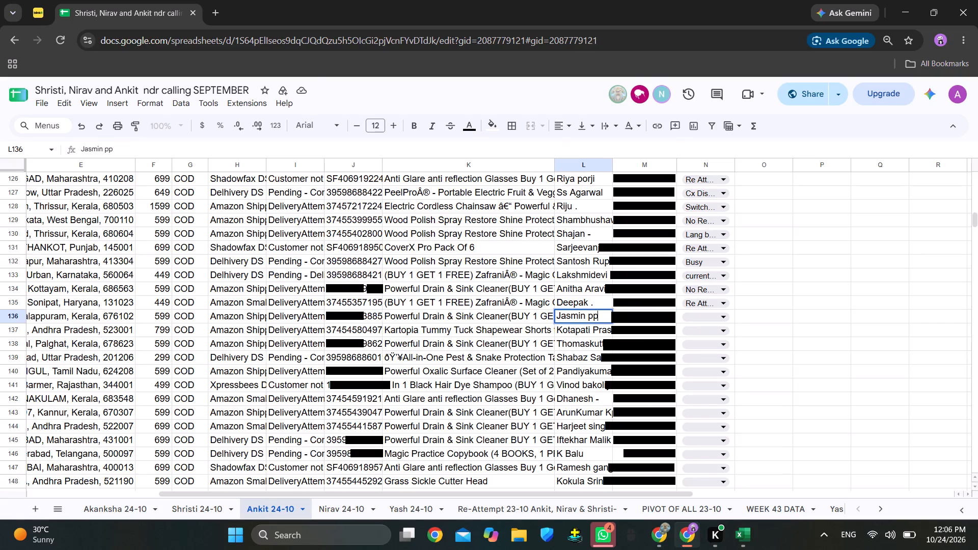
left_click_drag(604, 318, 577, 323)
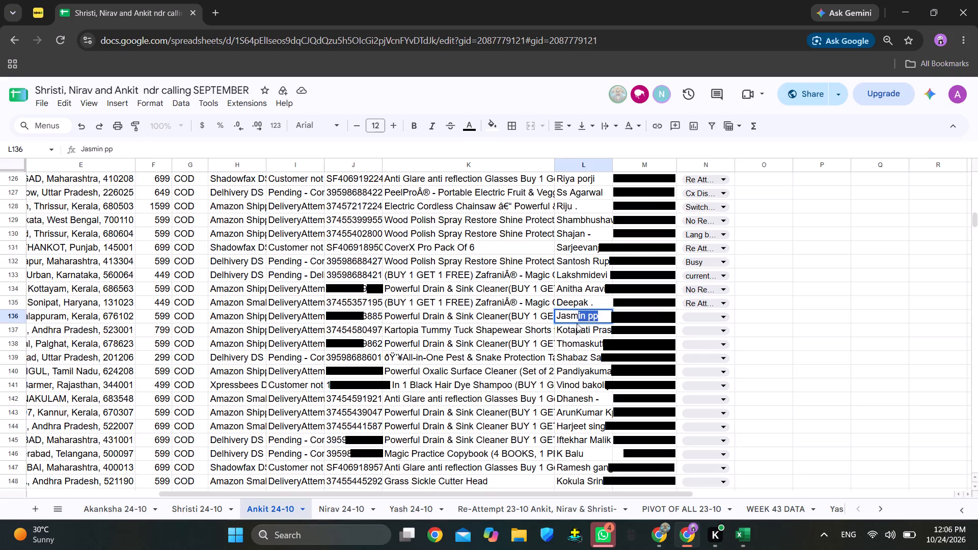
left_click_drag(577, 323, 555, 323)
double_click(521, 316)
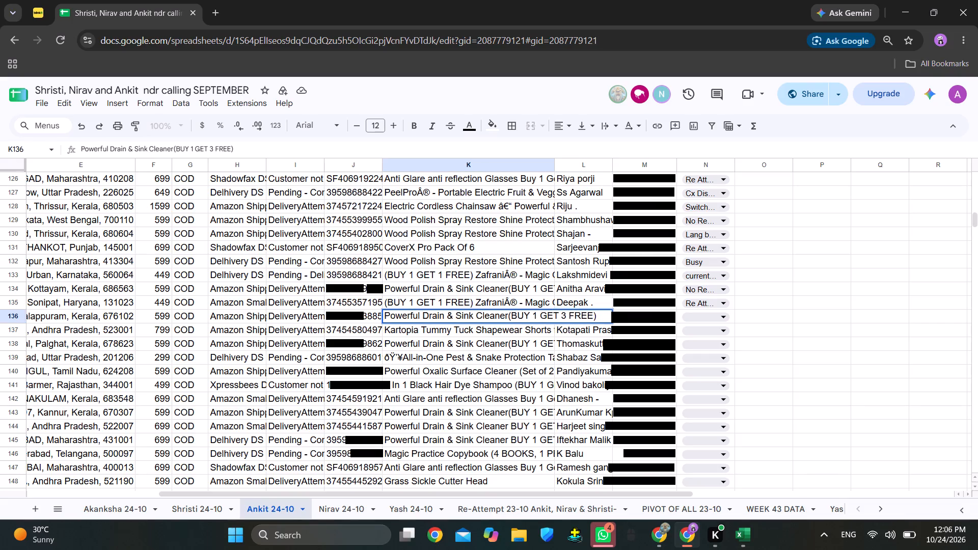
left_click_drag(597, 316, 531, 317)
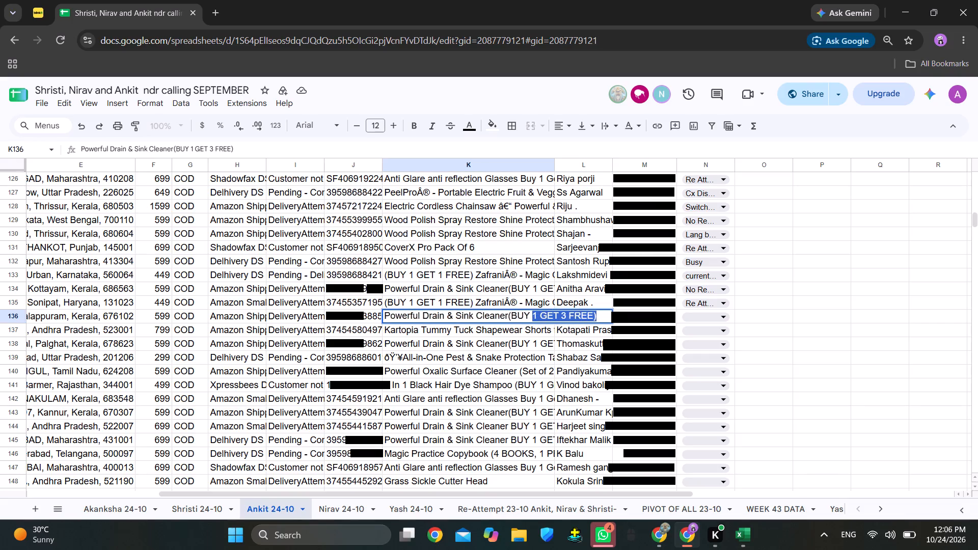
left_click_drag(531, 317, 386, 320)
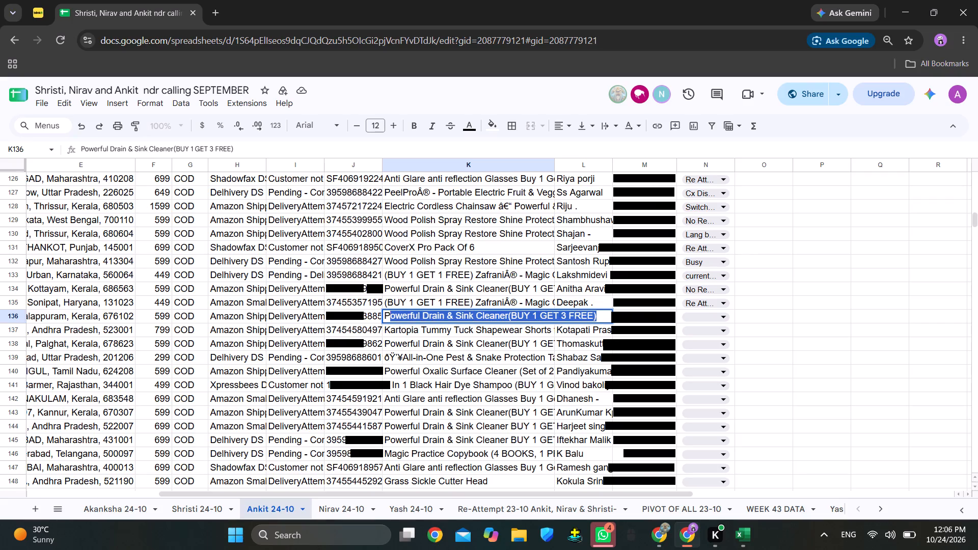
left_click_drag(386, 320, 382, 320)
left_click(355, 315)
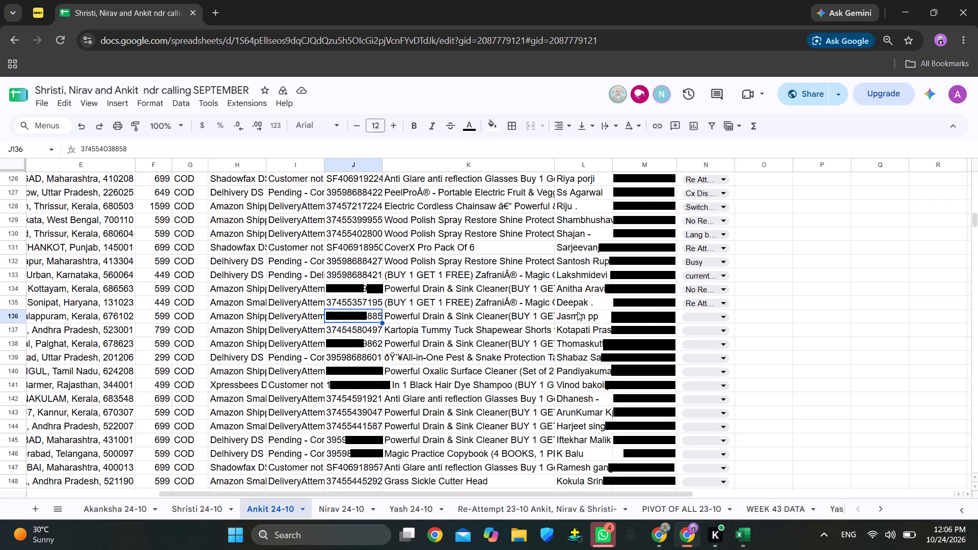
left_click(708, 317)
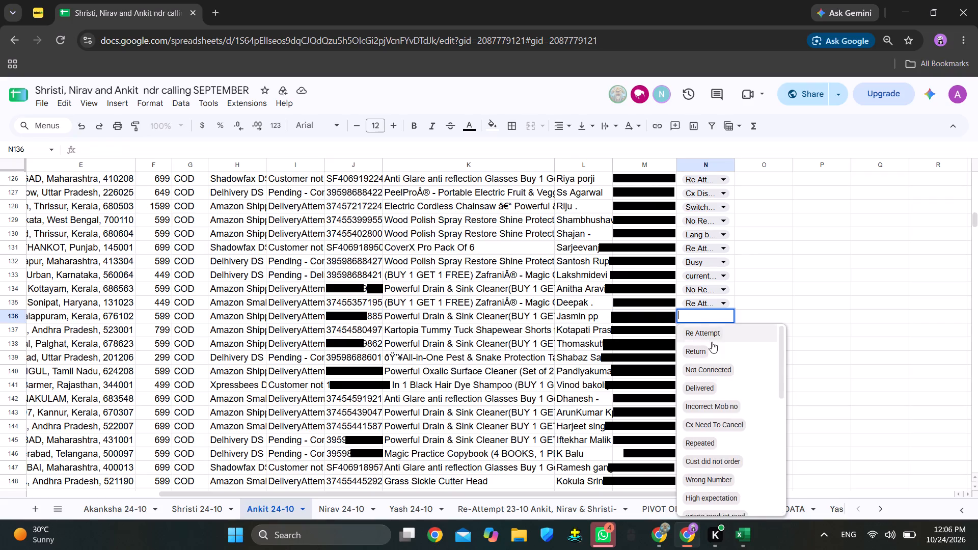
scroll(720, 398, "down", 3)
left_click(710, 420)
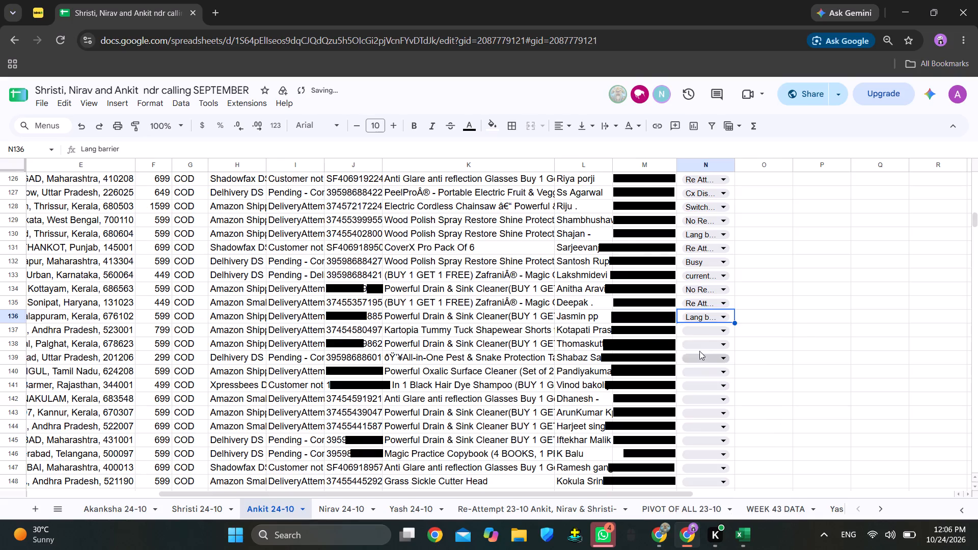
Look up the phone, full customer name and product name in row 137, and set its remark to Re Attempt.
left_click(650, 332)
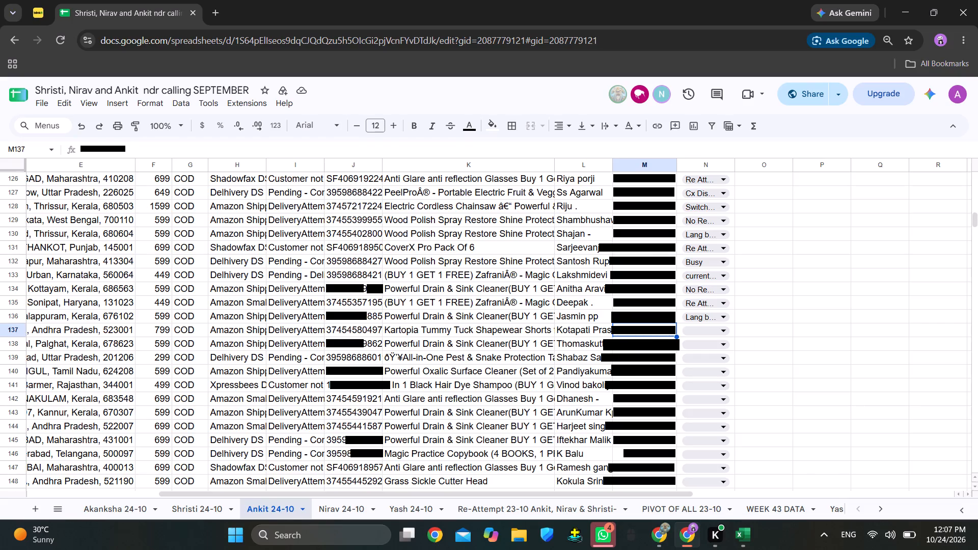
left_click(594, 329)
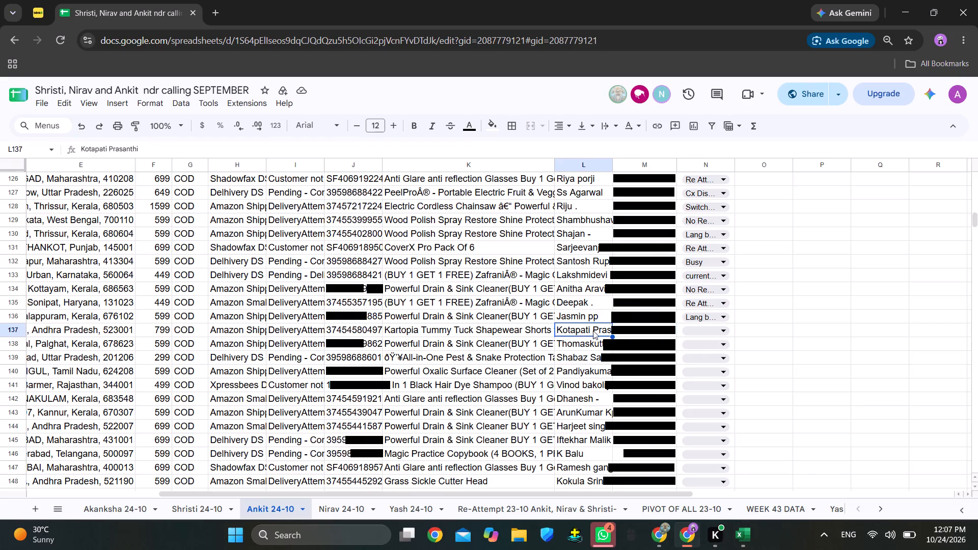
double_click(593, 328)
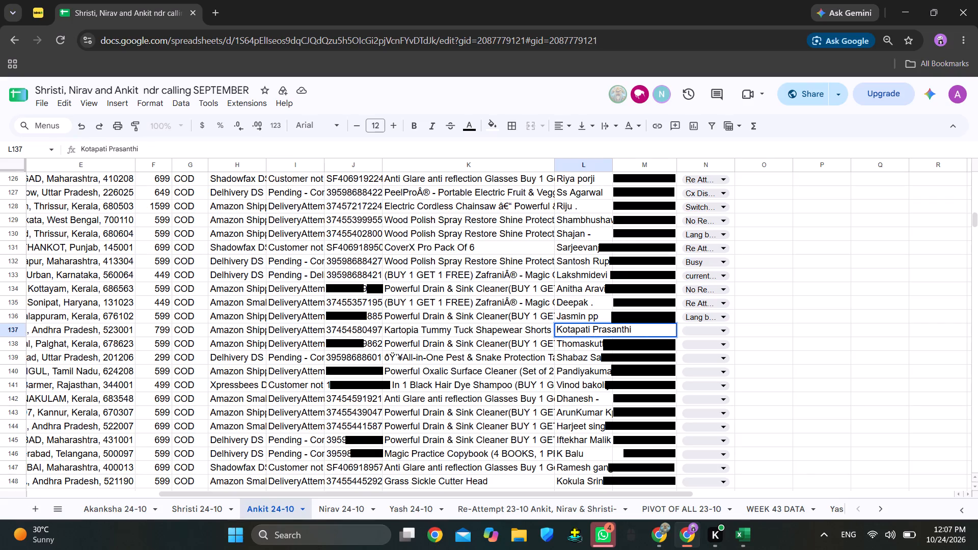
left_click_drag(643, 331, 615, 331)
left_click_drag(615, 331, 595, 332)
left_click_drag(595, 332, 575, 332)
left_click_drag(575, 332, 549, 332)
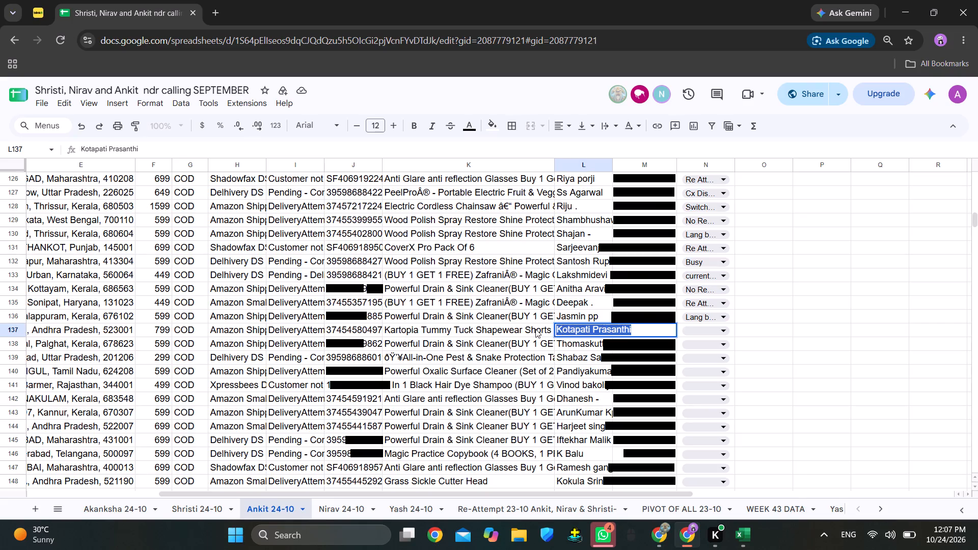
left_click(514, 329)
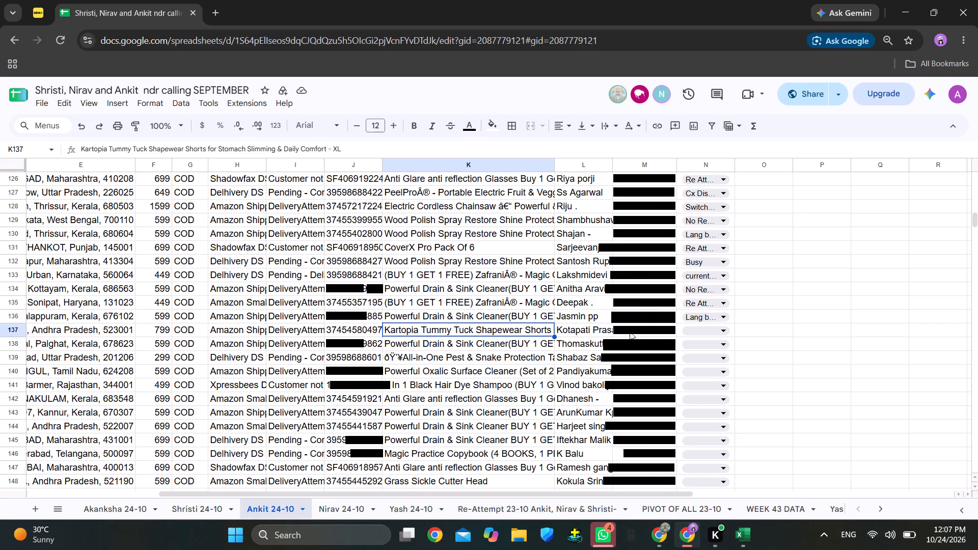
left_click(696, 328)
left_click(700, 345)
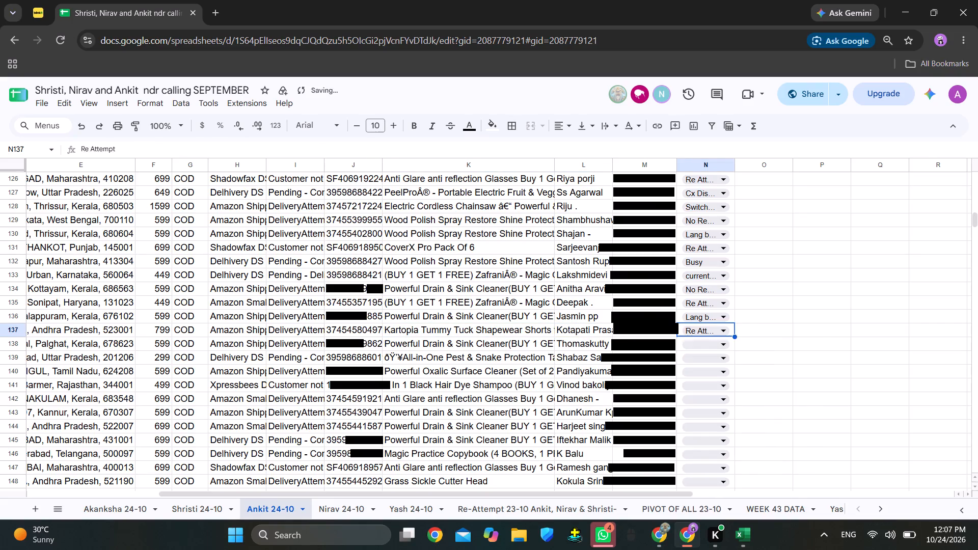
Look up the phone, customer name and full product name in row 138, and set its remark to Cx Need To Cancel.
left_click(656, 338)
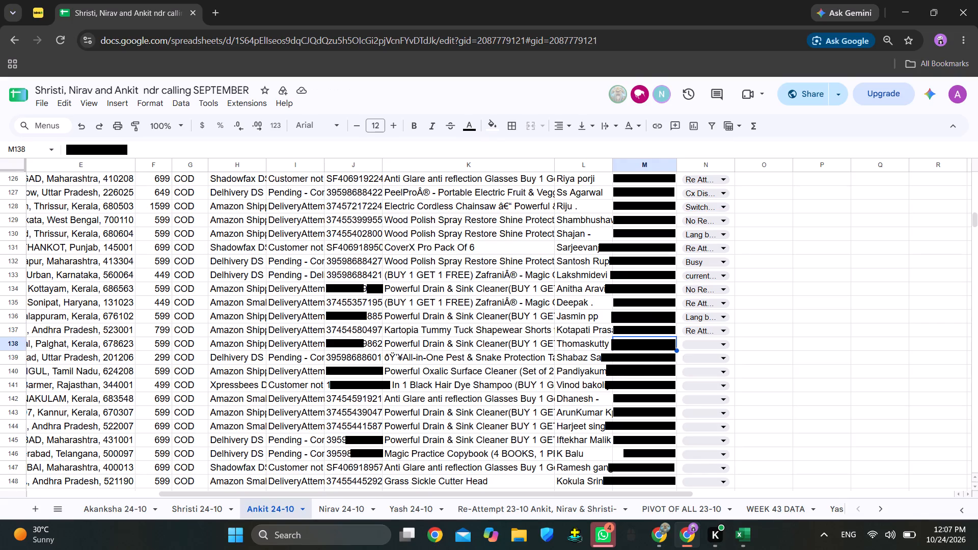
left_click(596, 343)
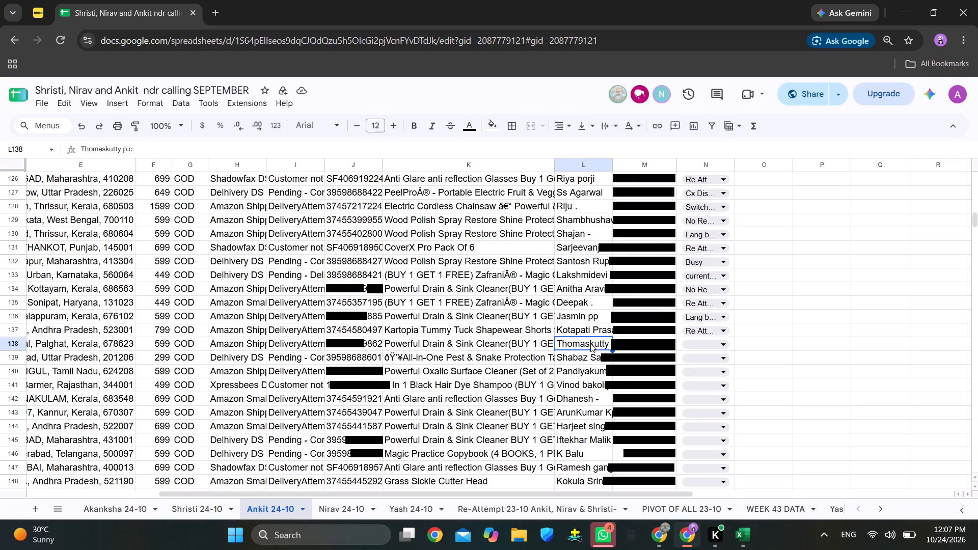
left_click(534, 341)
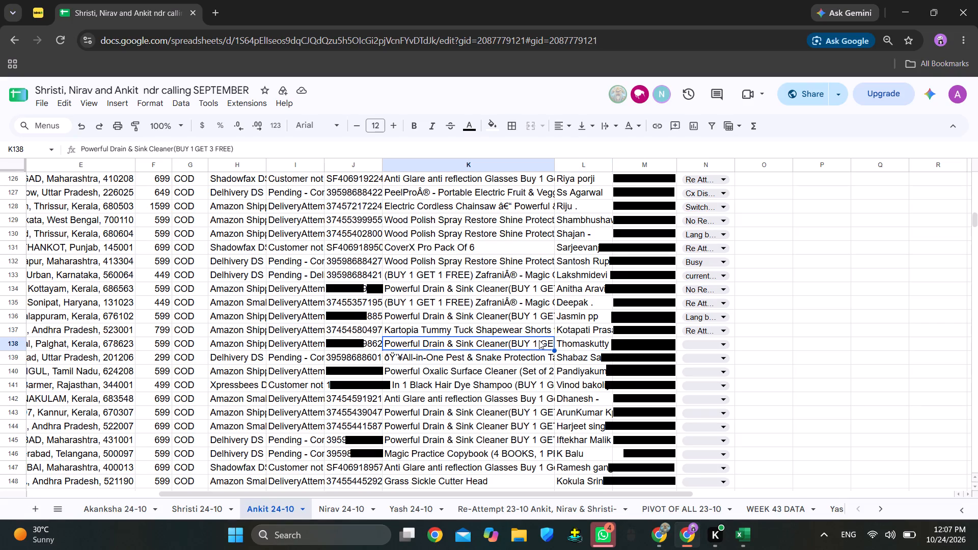
double_click(526, 341)
left_click_drag(603, 345, 586, 347)
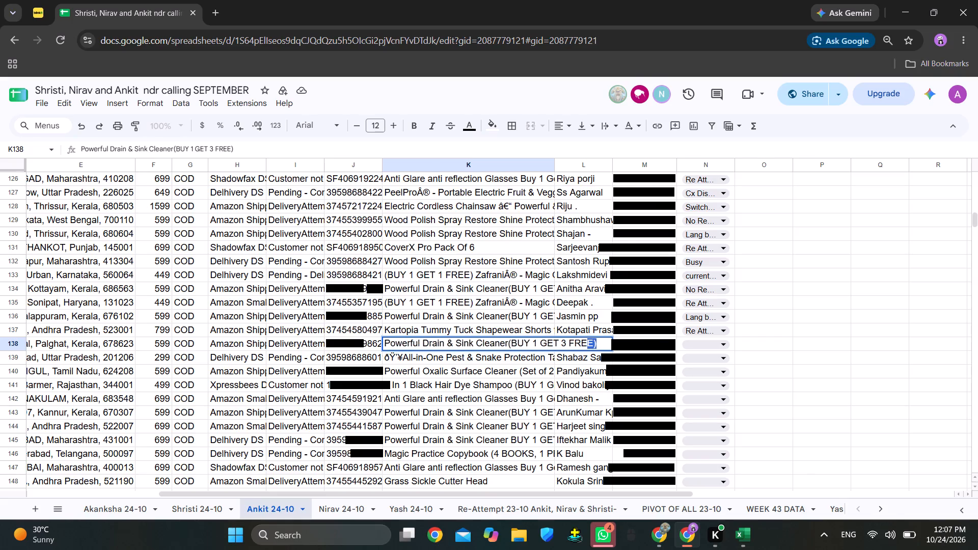
left_click_drag(586, 347, 532, 352)
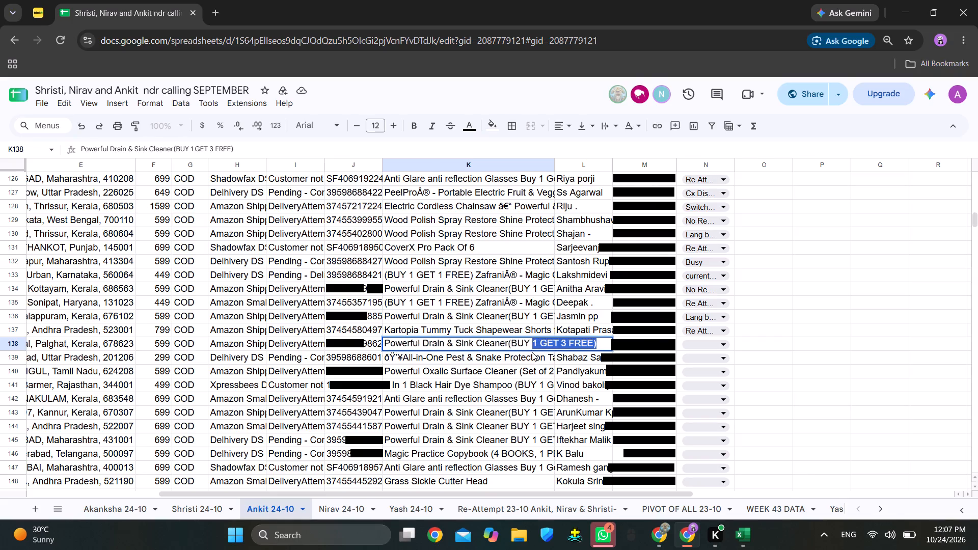
left_click_drag(532, 352, 487, 351)
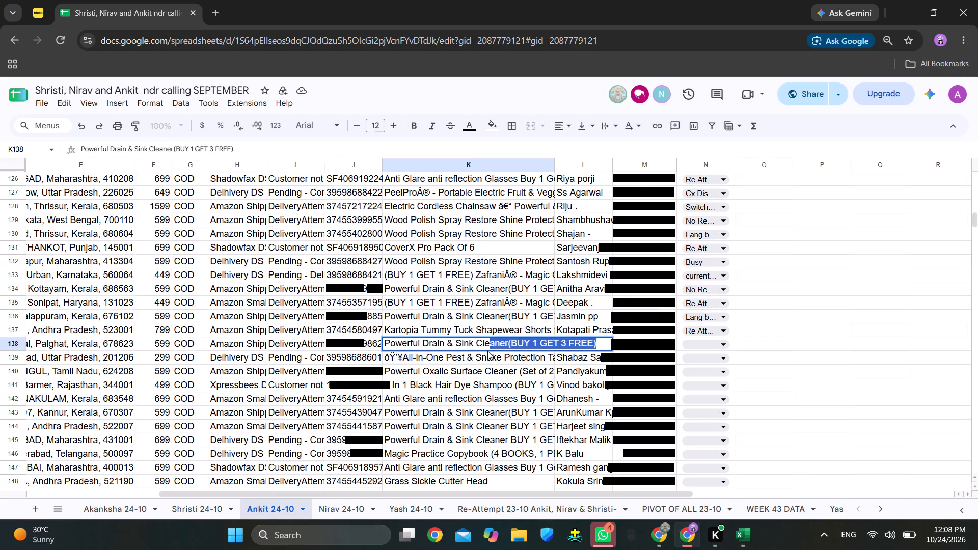
left_click_drag(487, 351, 388, 350)
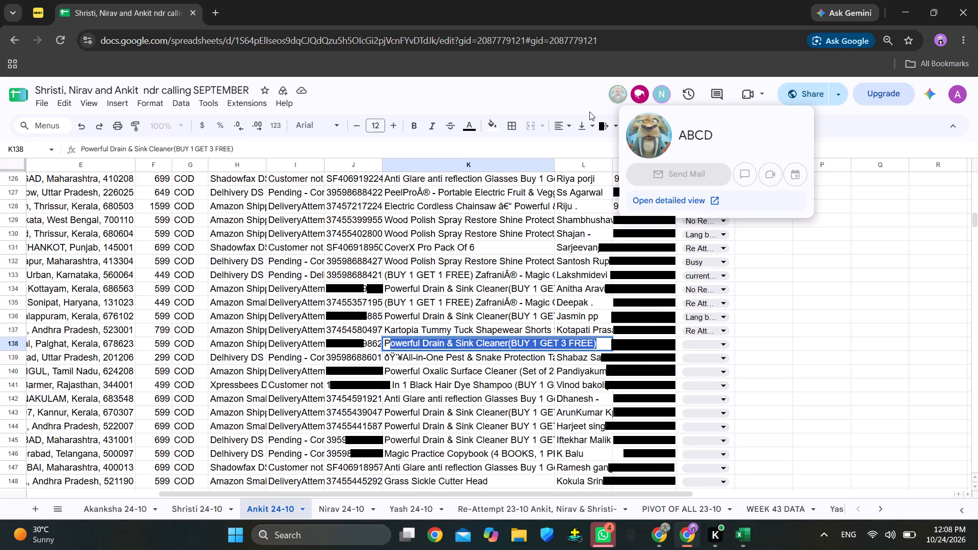
left_click(711, 342)
left_click(717, 454)
Look up the customer's phone number in row 139.
scroll(738, 409, "down", 1)
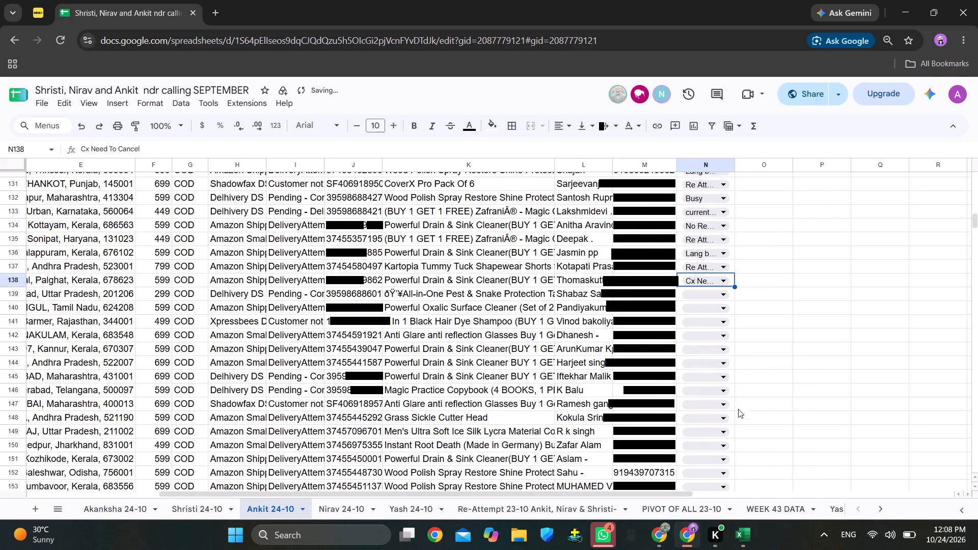
left_click(658, 291)
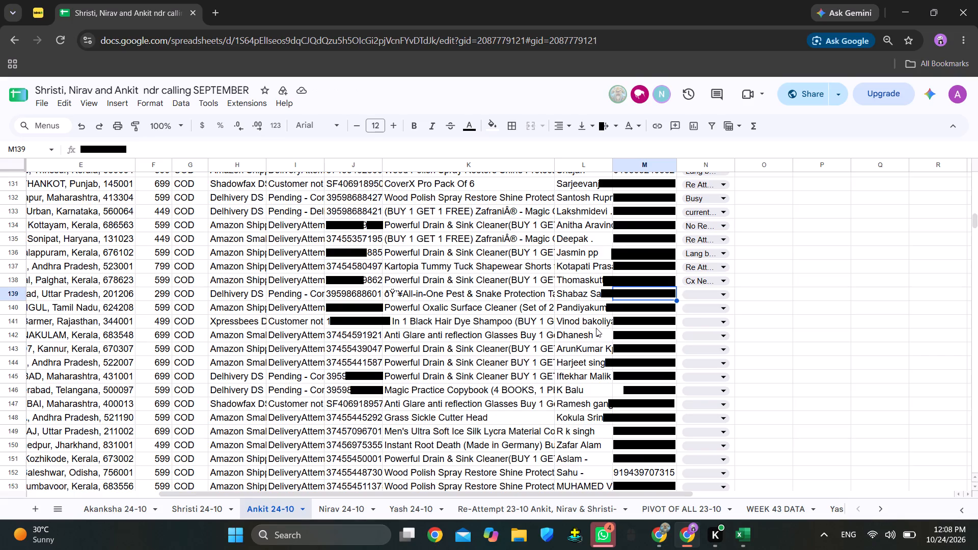
Examine the remarks filled in on the Nirav 24-10 sheet, and return to the Ankit 24-10 sheet.
left_click(344, 506)
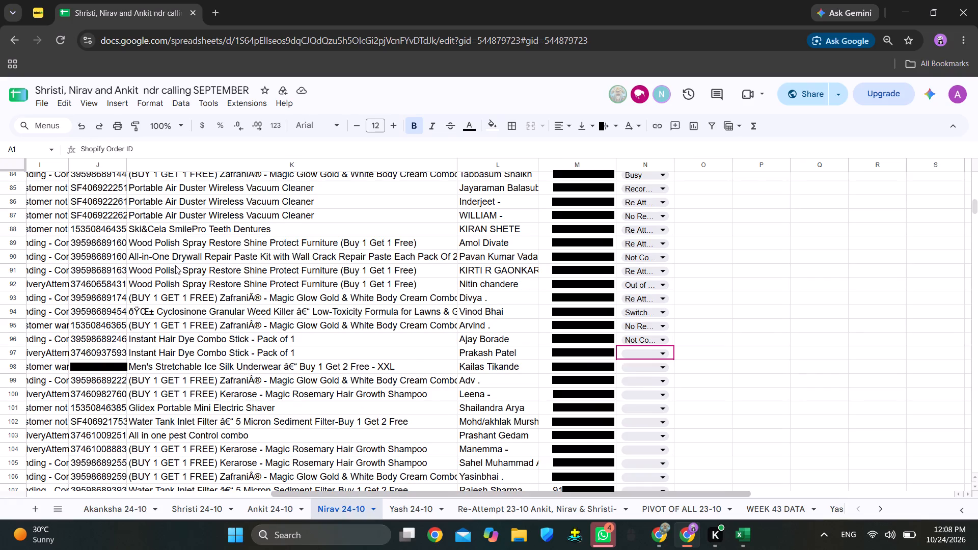
scroll(176, 265, "up", 2)
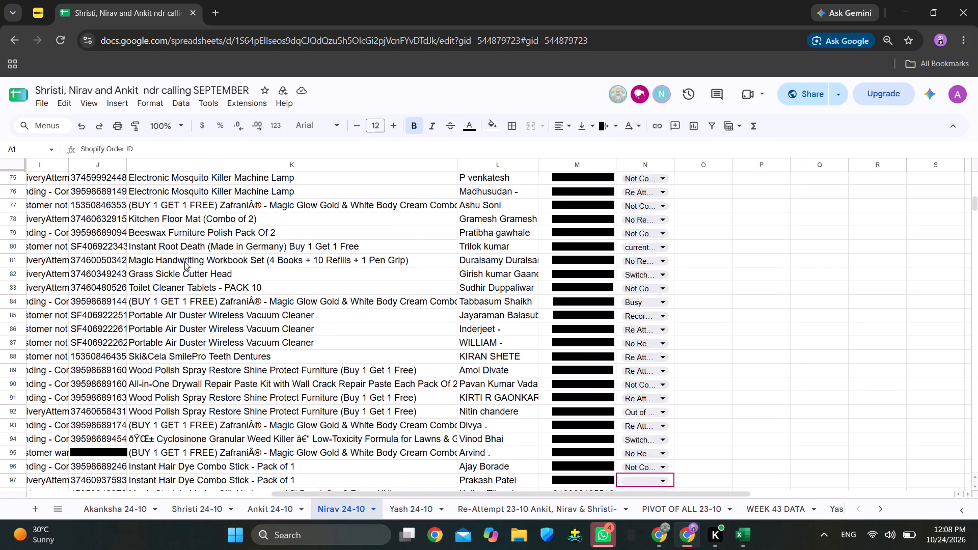
scroll(184, 261, "up", 3)
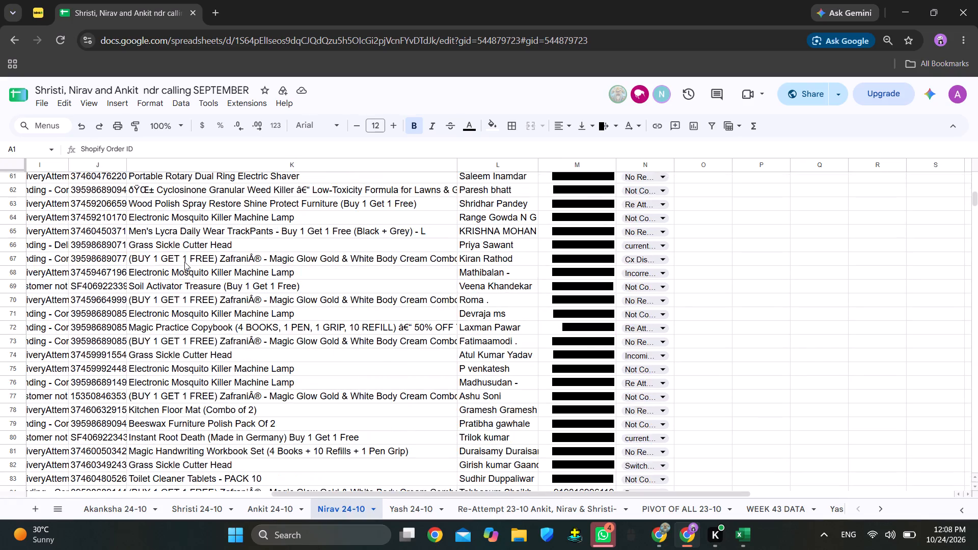
scroll(184, 262, "up", 2)
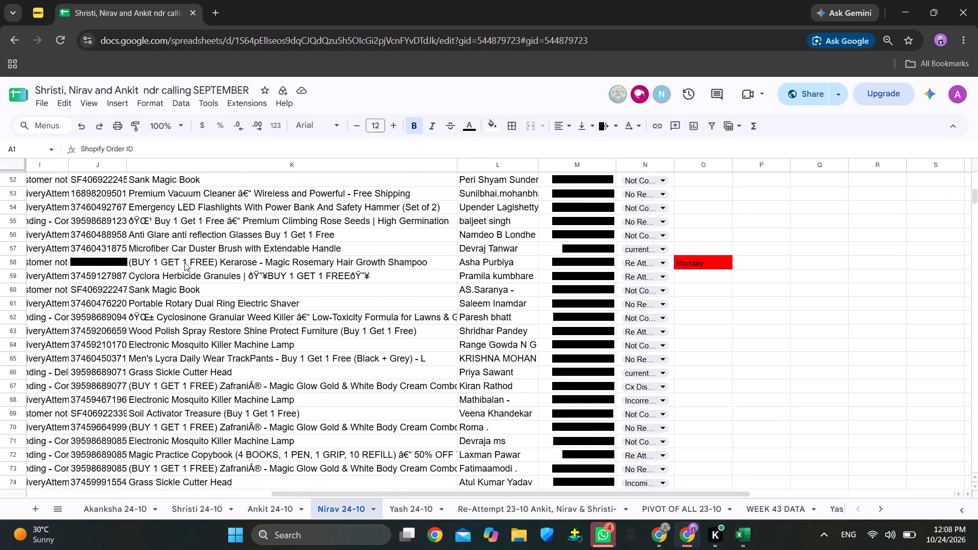
scroll(184, 262, "up", 2)
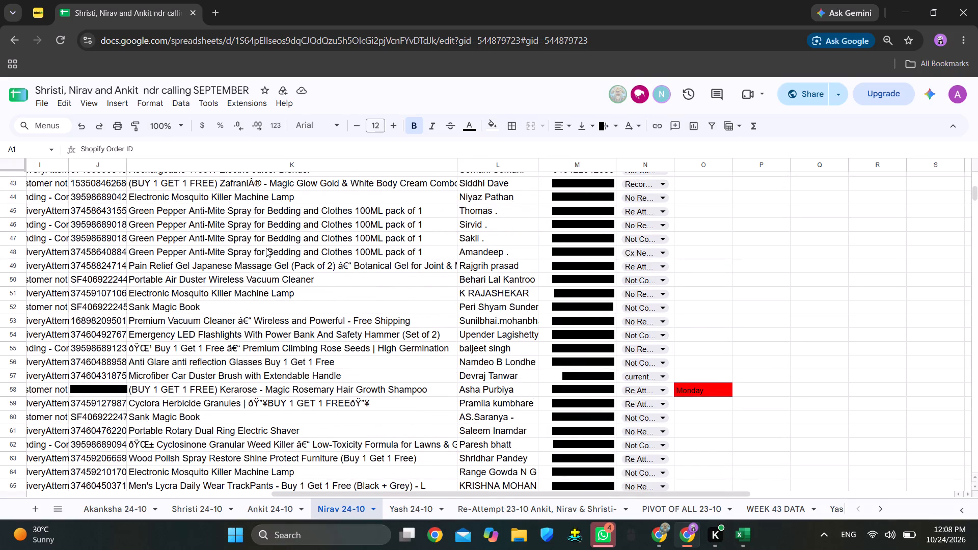
scroll(270, 250, "down", 12)
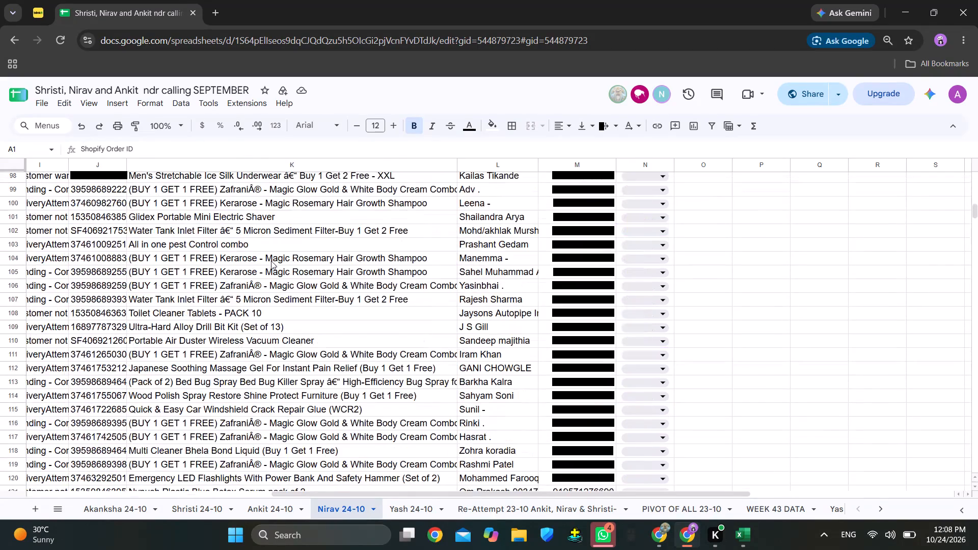
scroll(271, 261, "up", 1)
left_click(271, 510)
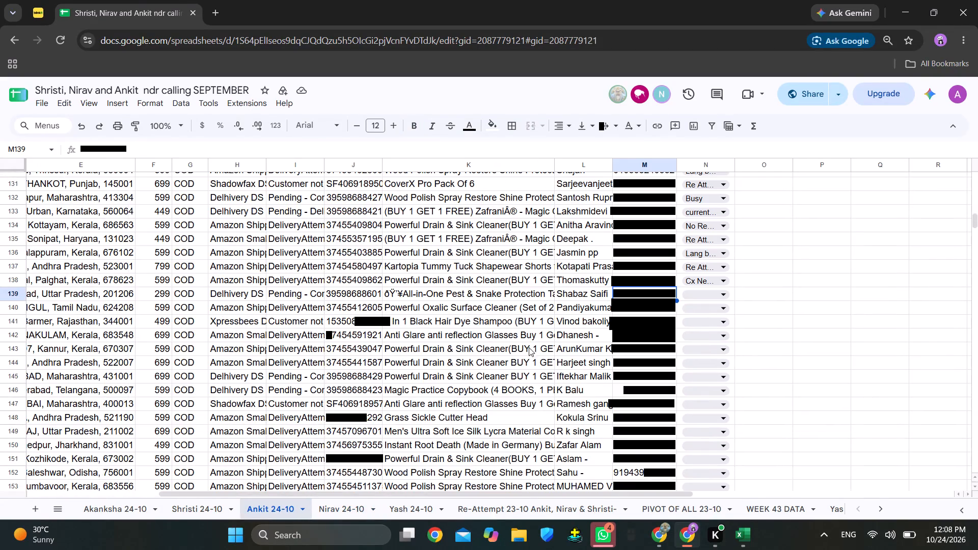
Look up the customer name in row 139 and set its remark to Cx Disconnected.
left_click(585, 290)
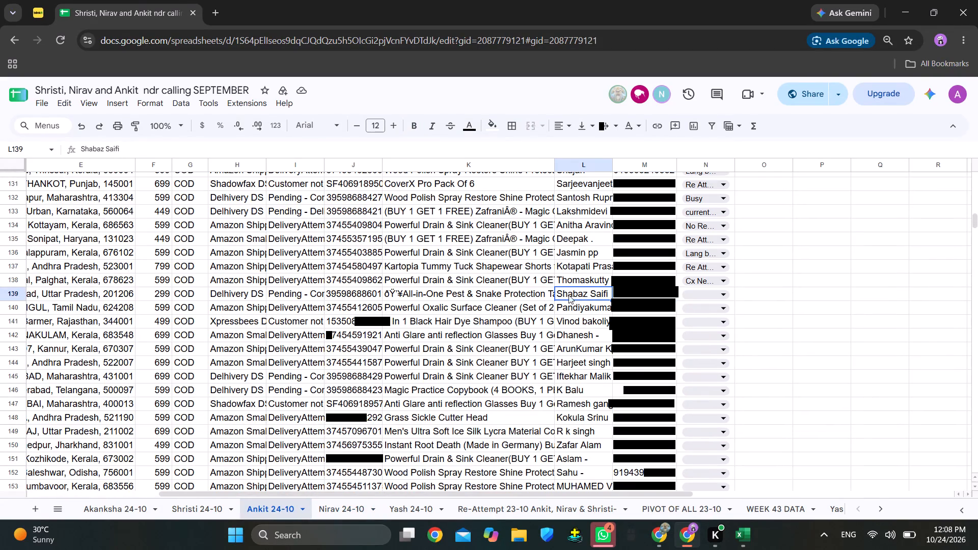
left_click(705, 294)
scroll(719, 410, "down", 1)
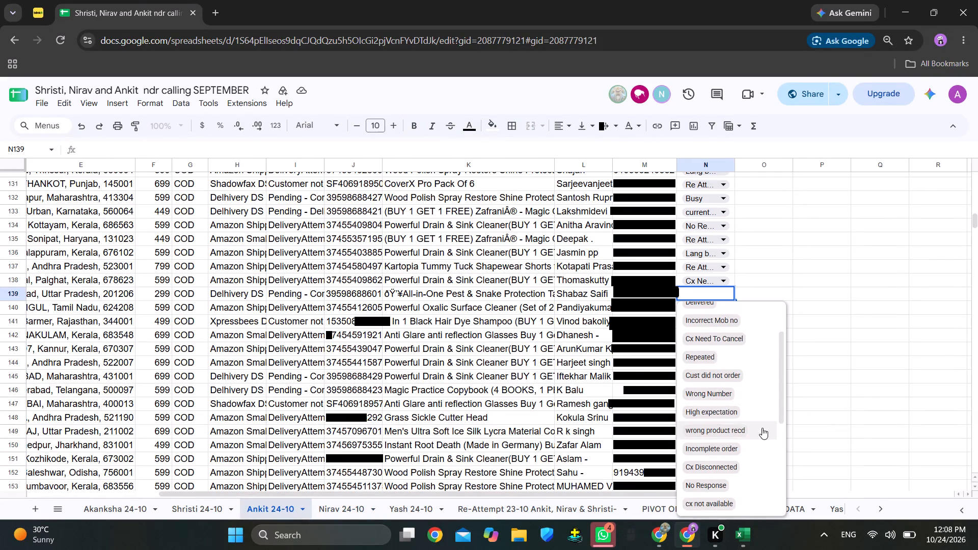
left_click(707, 467)
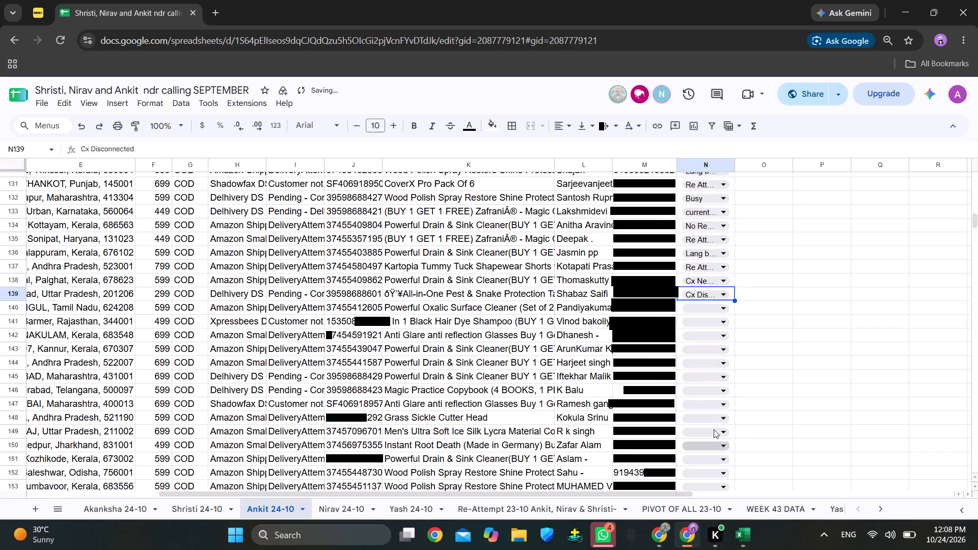
Look up the phone, full customer name and product name in row 140, and set its remark to No Response.
left_click(648, 312)
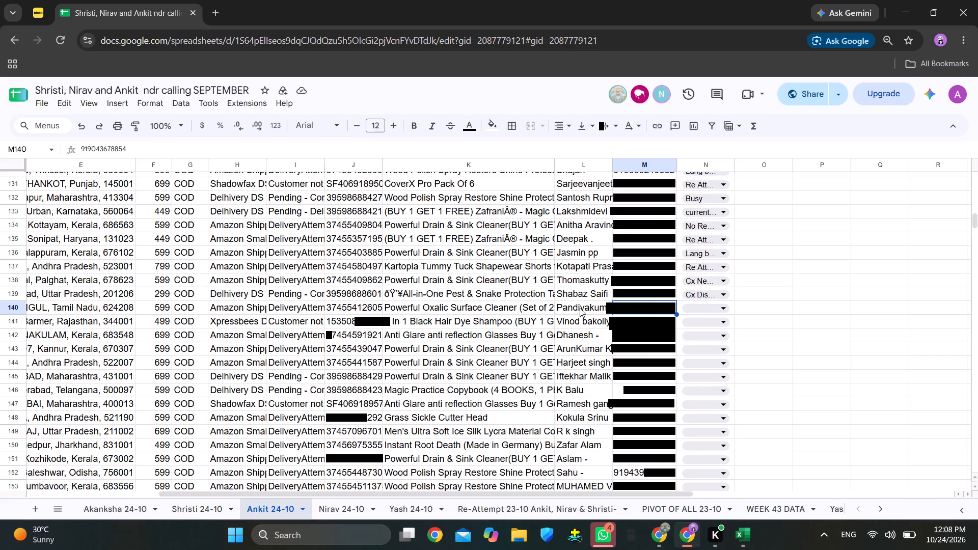
double_click(580, 308)
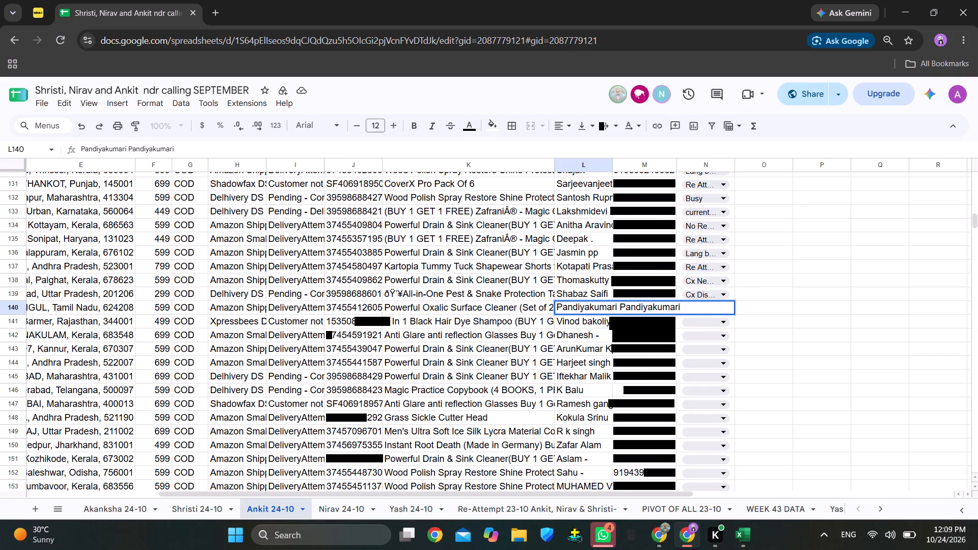
left_click_drag(690, 306, 553, 313)
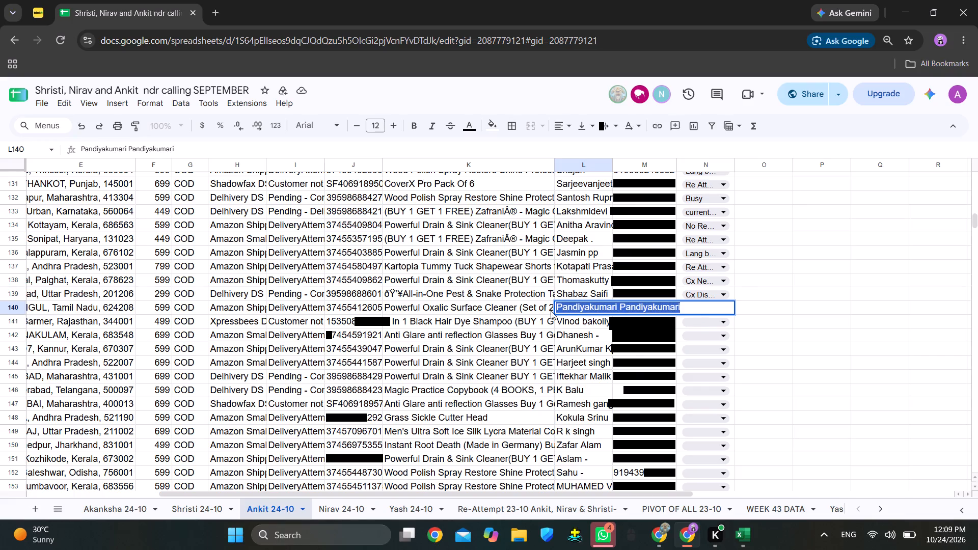
left_click(525, 307)
left_click(704, 312)
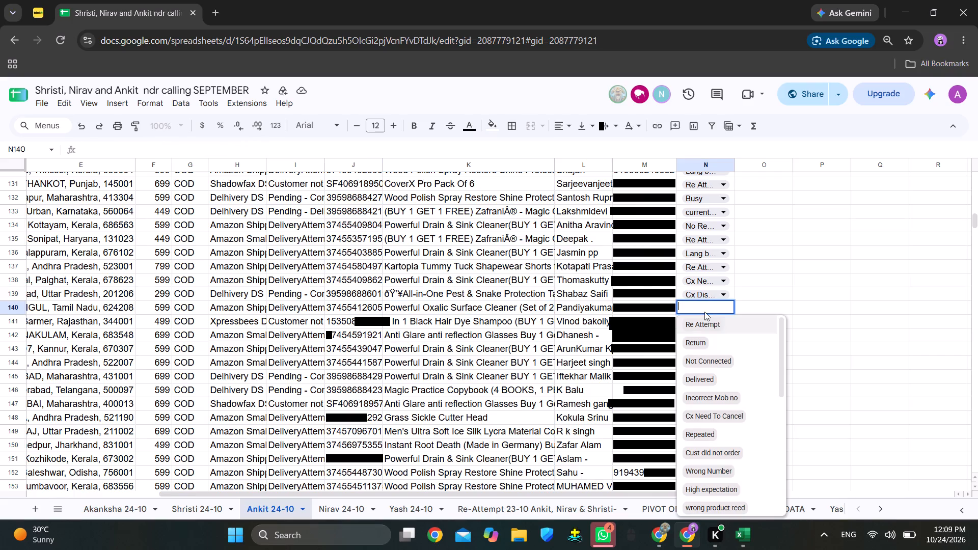
scroll(723, 384, "down", 3)
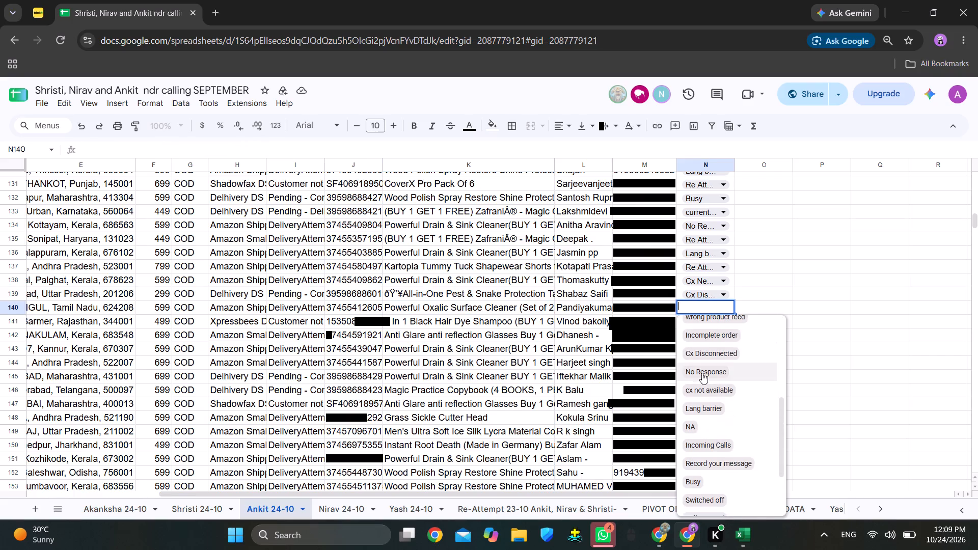
left_click(703, 372)
Look up the customer's phone number in row 141.
left_click(654, 320)
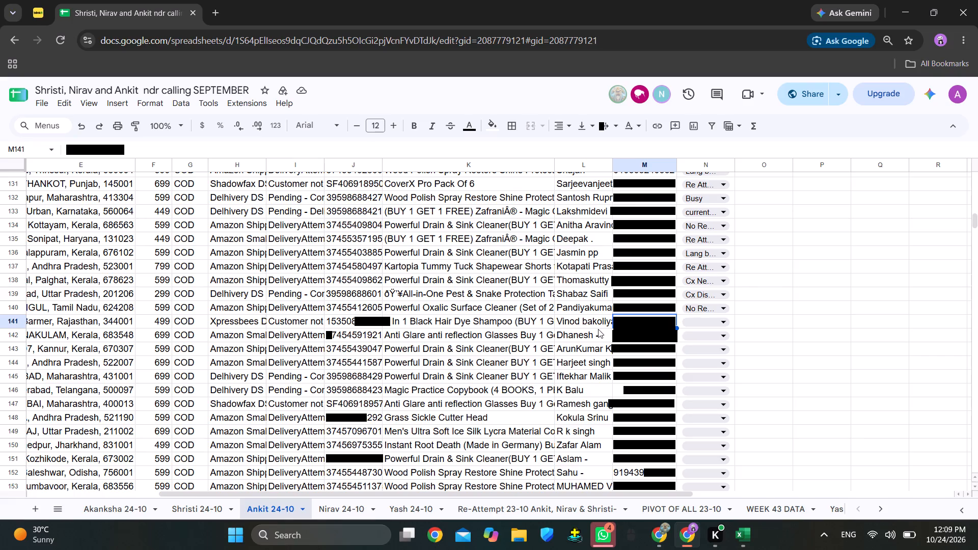
Examine the remaining orders without remarks down to the end of the Ankit 24-10 list, and return to the rows around 141.
scroll(855, 318, "down", 20)
scroll(855, 318, "down", 3)
scroll(889, 346, "up", 1)
scroll(887, 347, "down", 4)
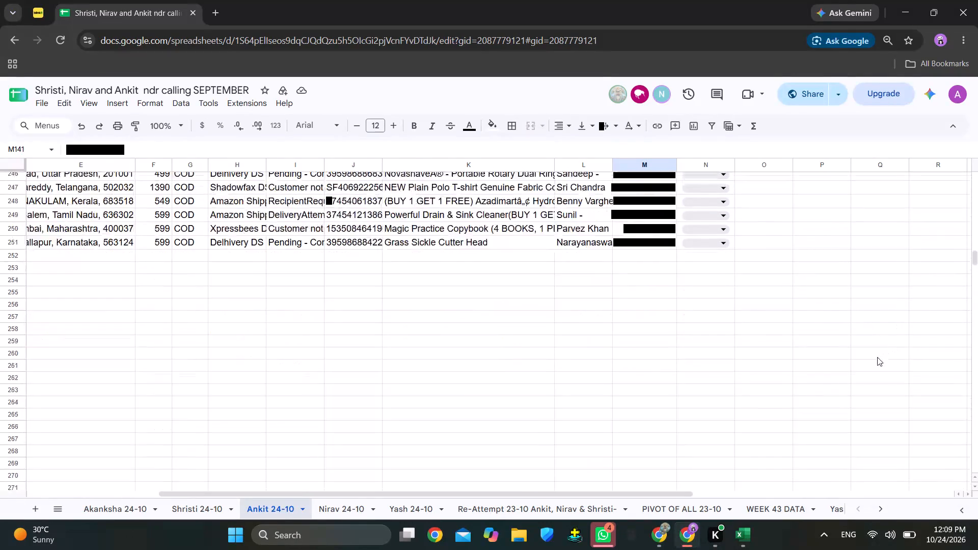
scroll(877, 357, "down", 4)
left_click_drag(680, 493, 843, 509)
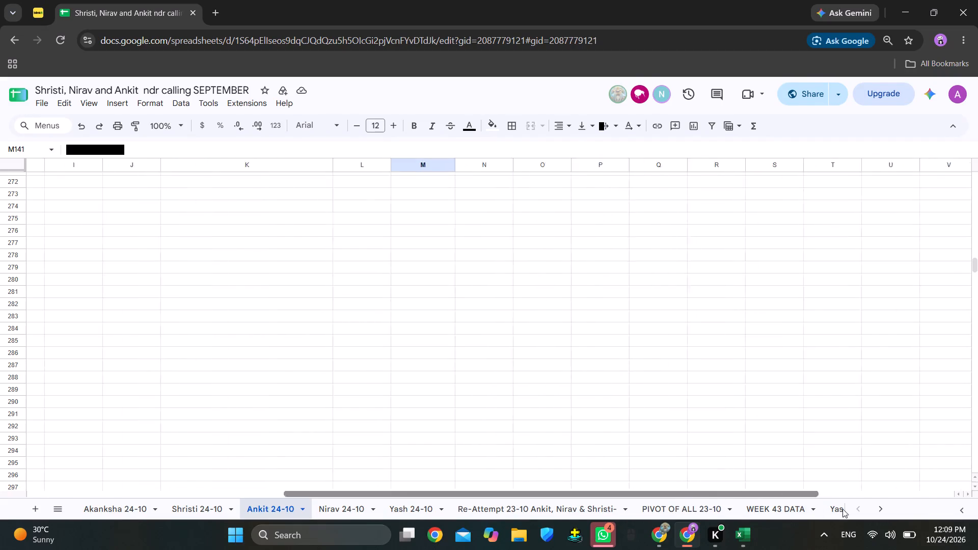
left_click_drag(843, 509, 940, 525)
scroll(926, 458, "down", 10)
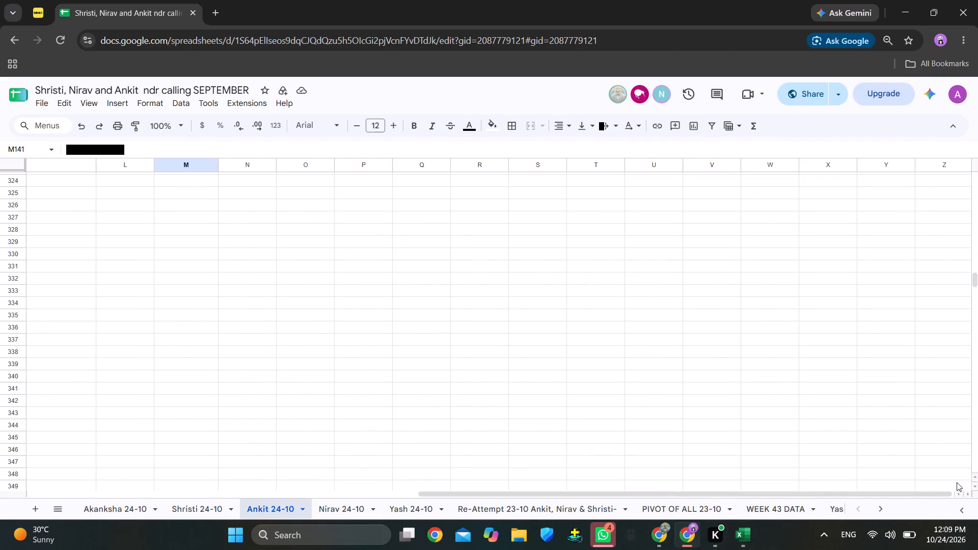
left_click(956, 476)
scroll(594, 472, "up", 17)
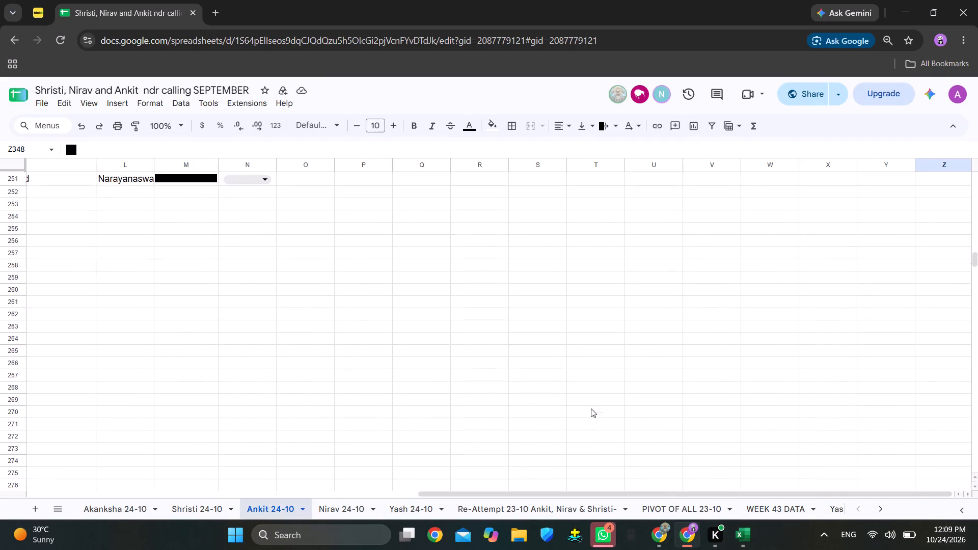
scroll(588, 403, "up", 1)
left_click_drag(583, 495, 569, 494)
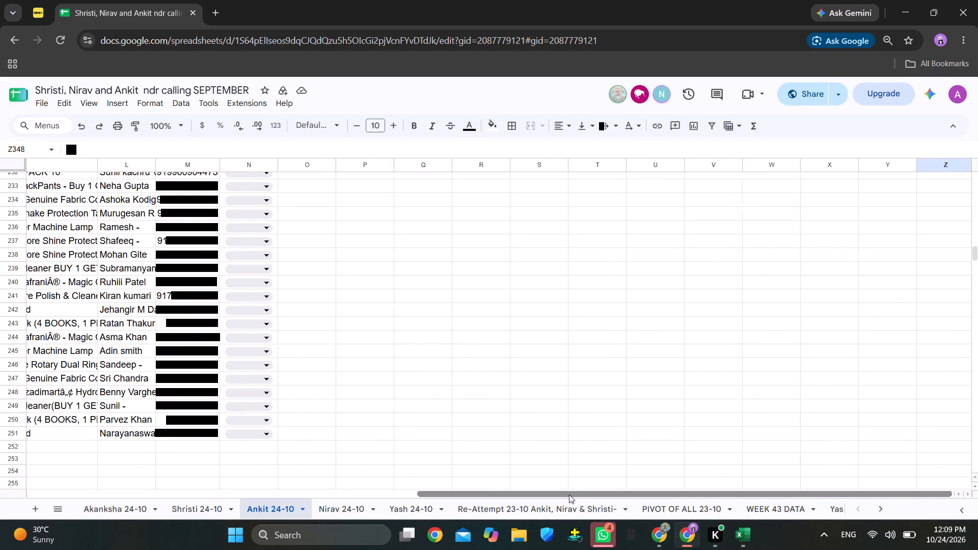
left_click_drag(569, 494, 382, 473)
scroll(634, 392, "up", 8)
scroll(655, 375, "down", 1)
scroll(655, 375, "up", 4)
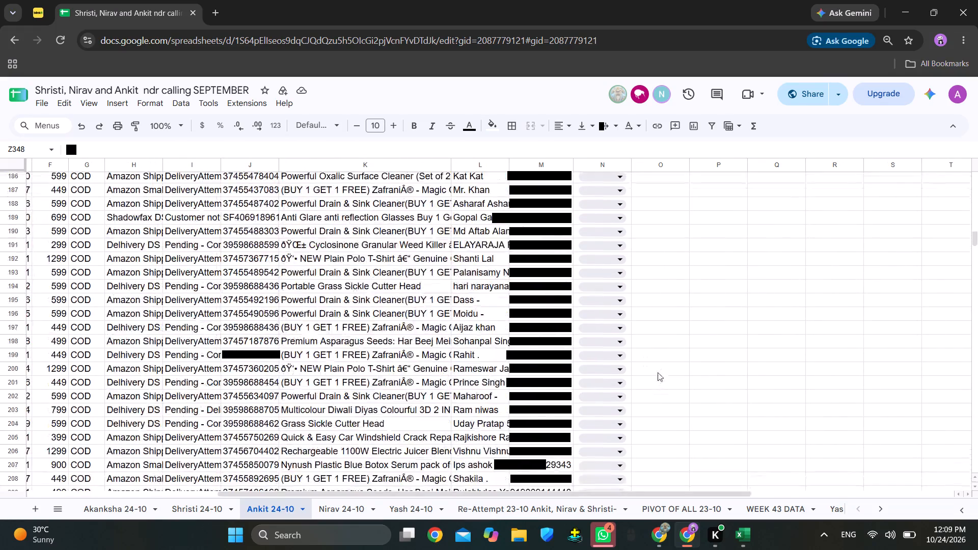
scroll(658, 372, "up", 11)
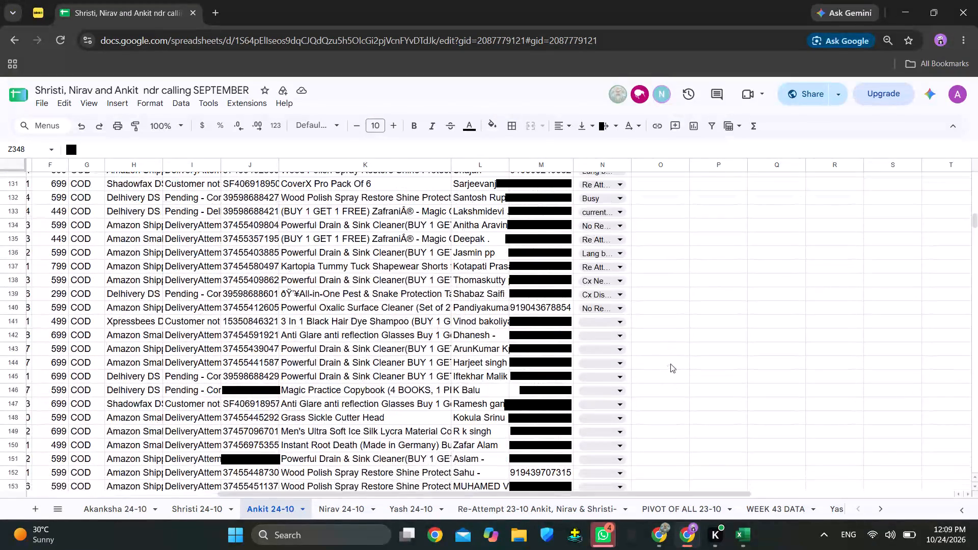
Check the remarks progress on the Nirav 24-10 sheet.
left_click(340, 509)
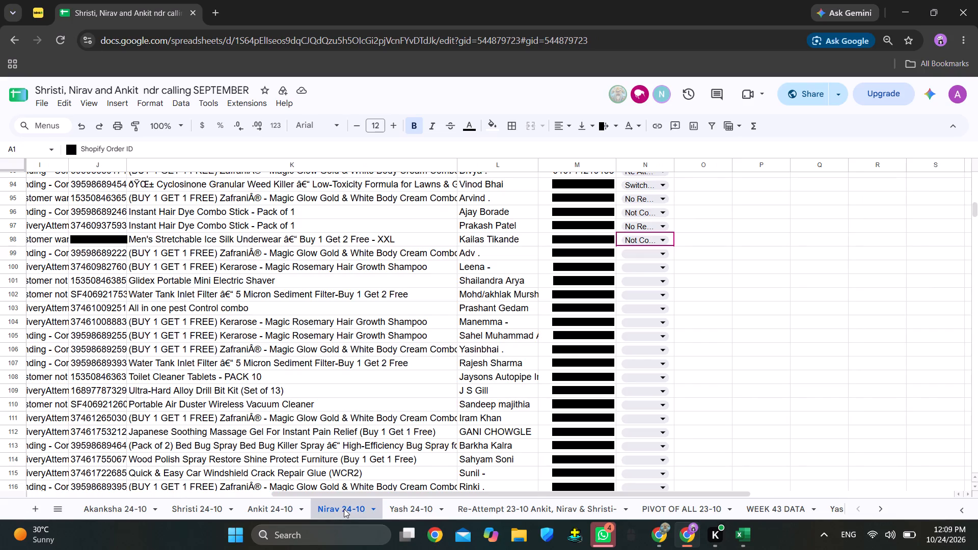
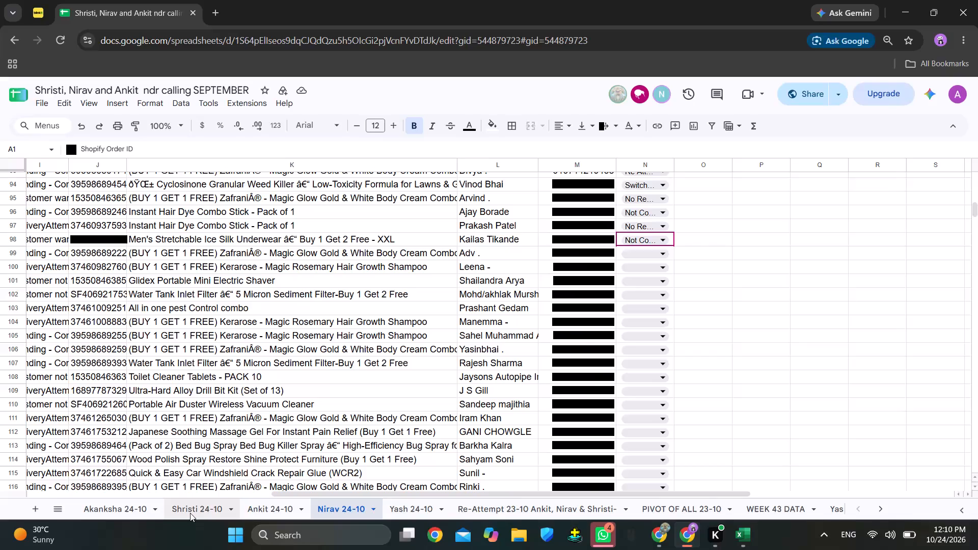
Examine the undelivered orders and their Remarks column on the Shristi 24-10 sheet, down to about row 139.
left_click(191, 513)
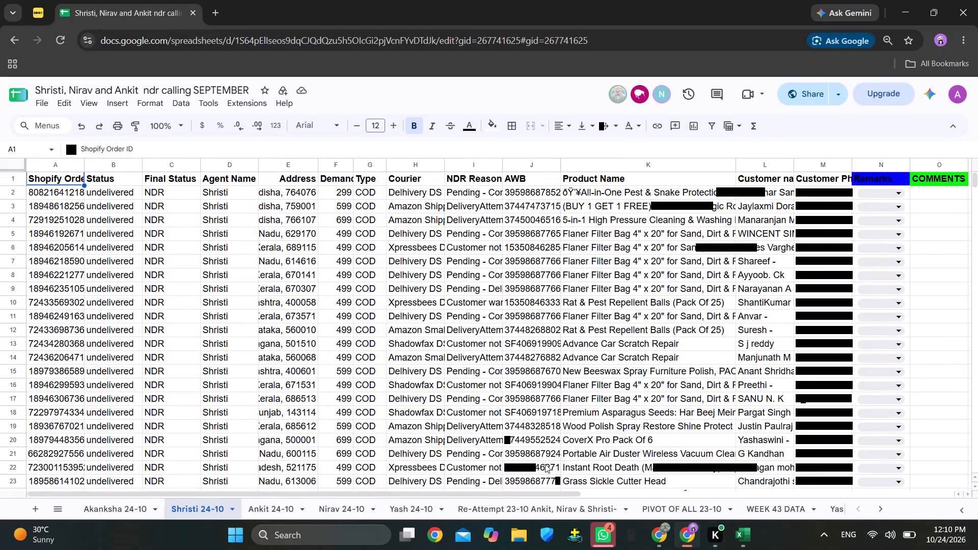
left_click_drag(500, 496, 583, 496)
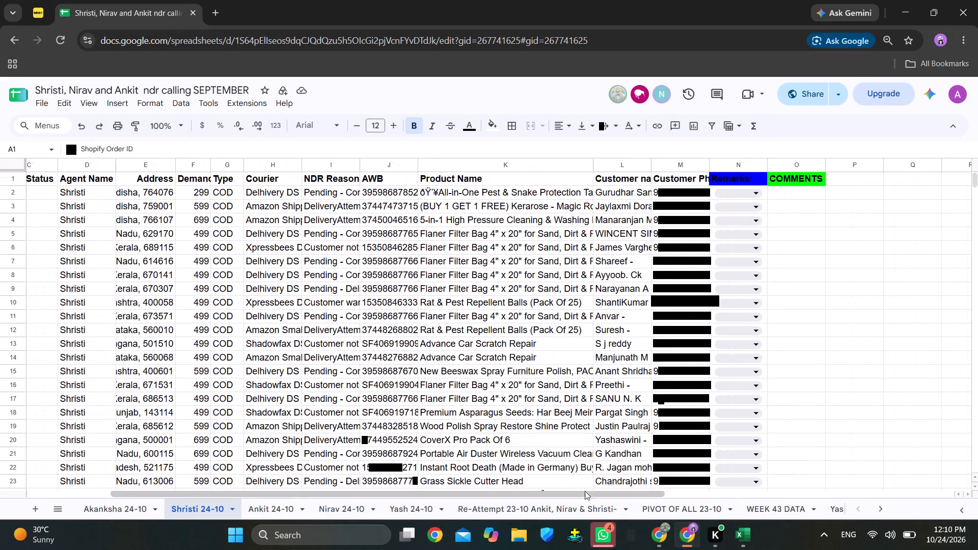
scroll(856, 330, "down", 10)
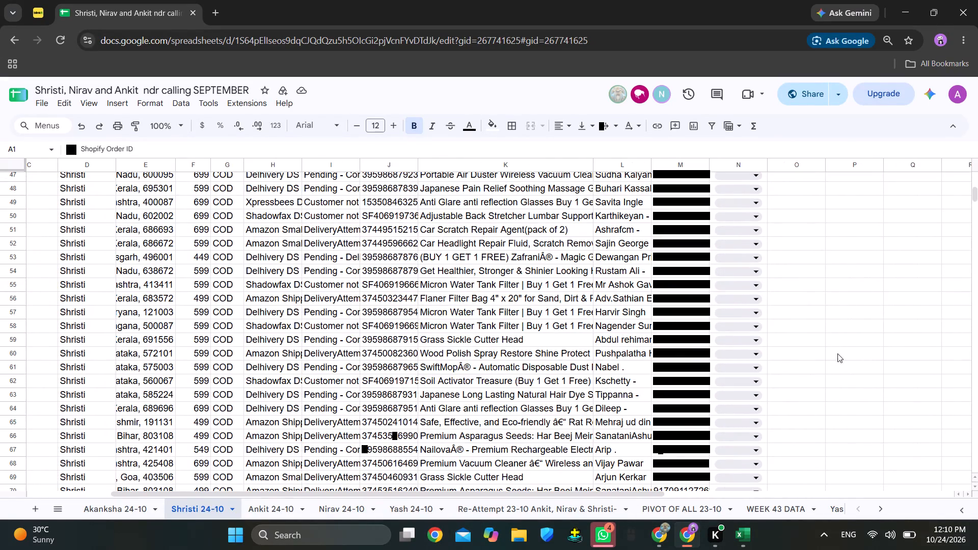
scroll(837, 353, "down", 4)
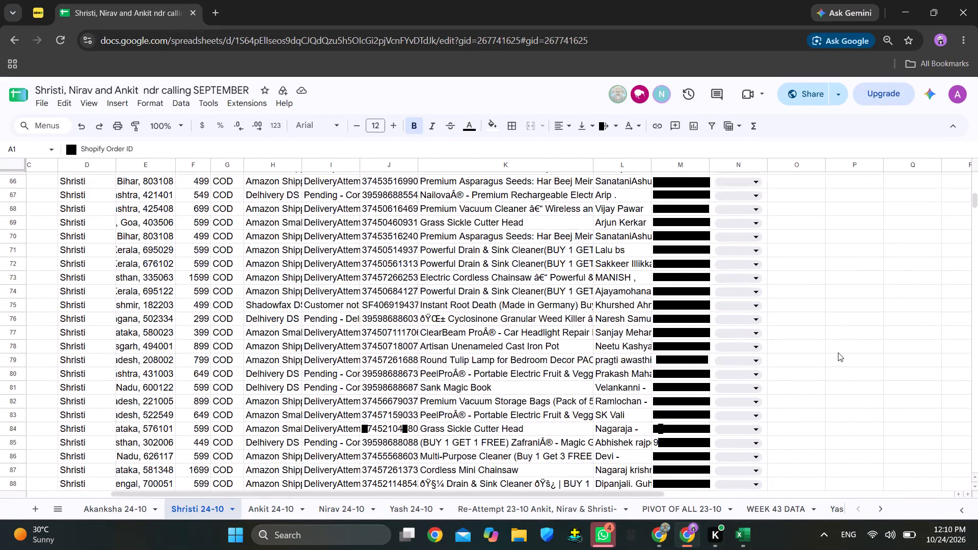
scroll(838, 352, "down", 2)
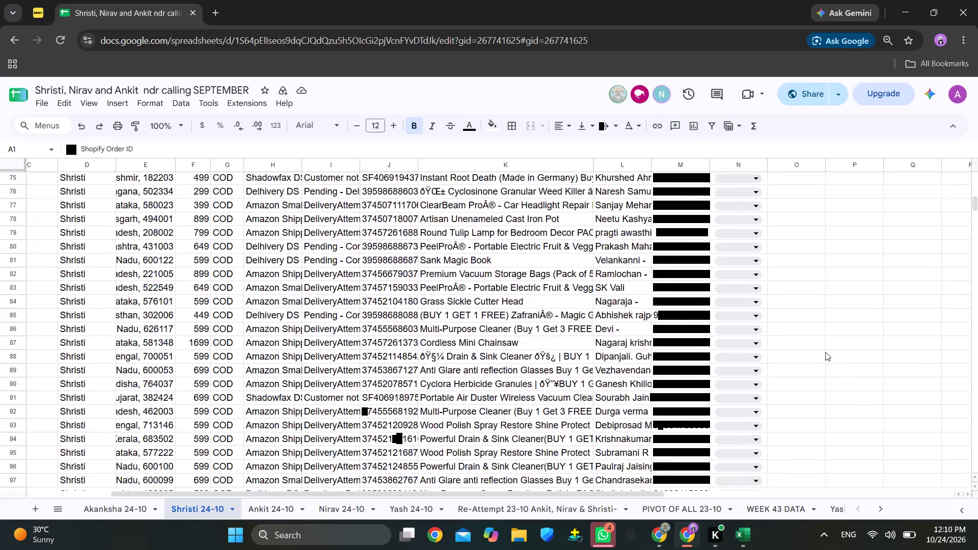
scroll(825, 352, "down", 3)
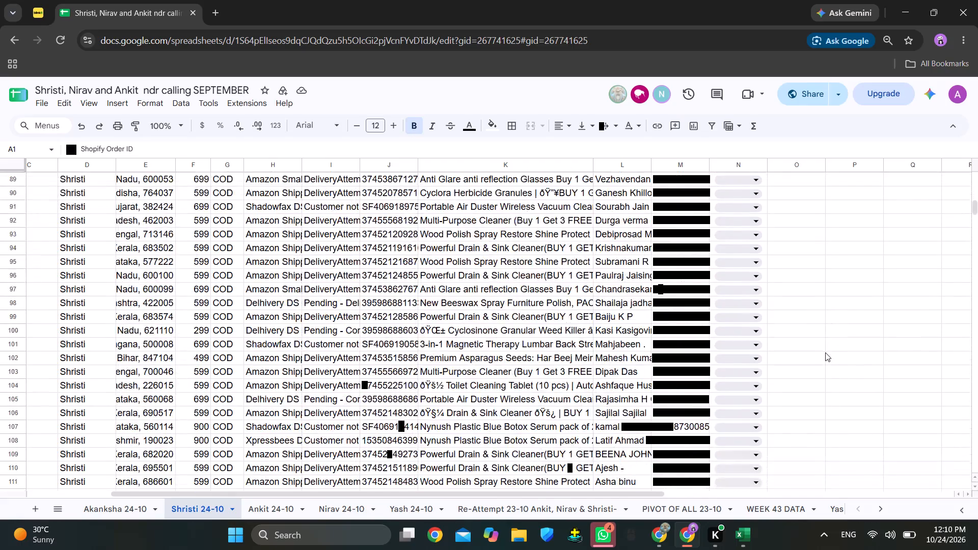
scroll(825, 352, "down", 2)
scroll(621, 359, "down", 1)
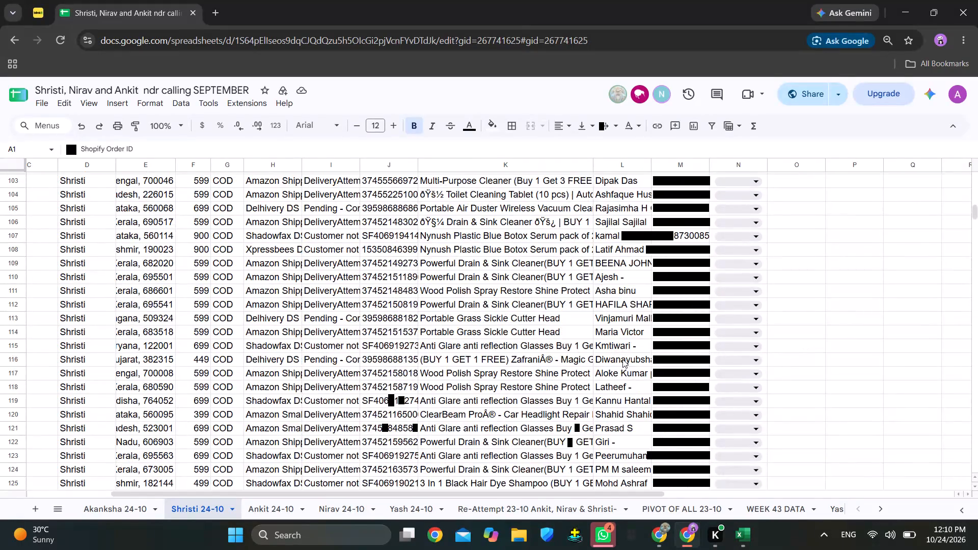
scroll(623, 359, "down", 1)
scroll(543, 369, "down", 1)
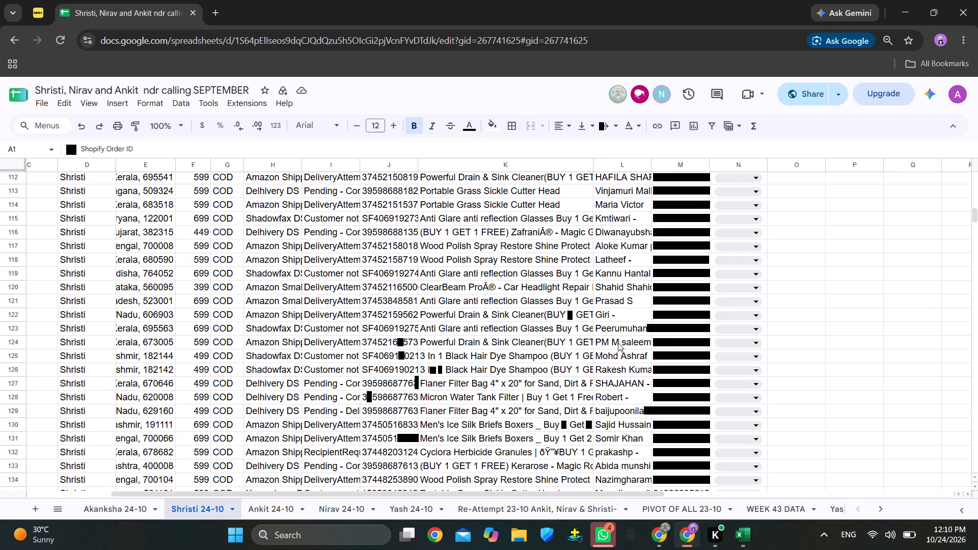
scroll(619, 344, "down", 1)
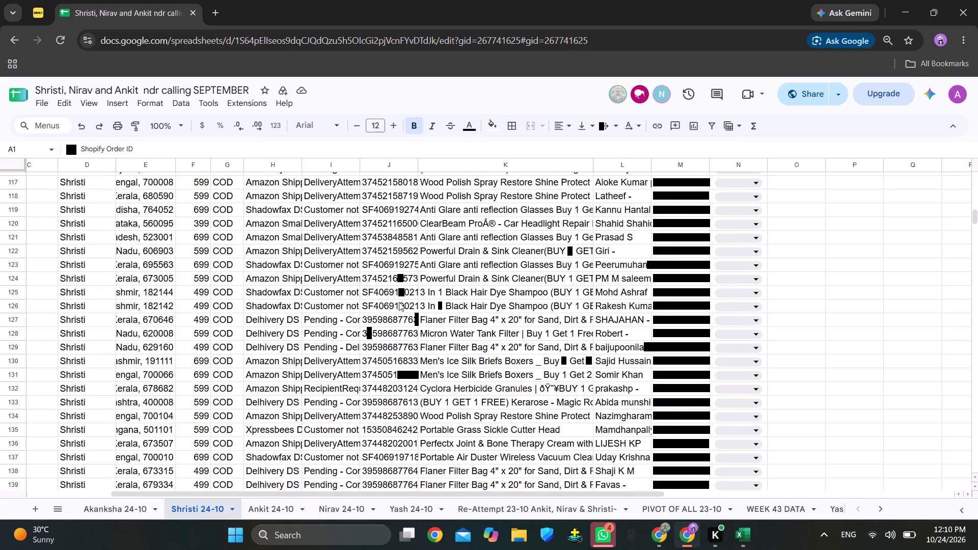
scroll(399, 302, "up", 1)
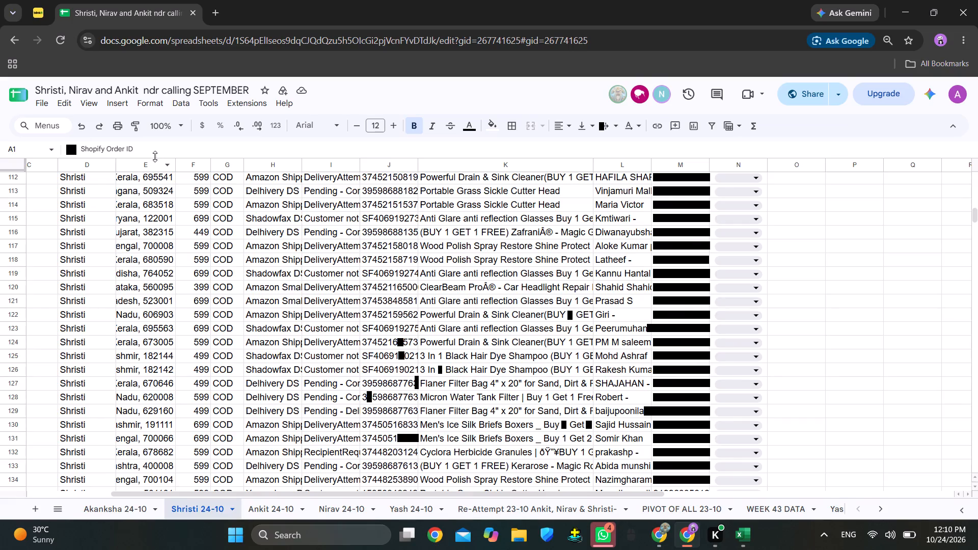
Widen the Address column on the Shristi 24-10 sheet until the full state names show before the postal codes.
left_click_drag(174, 161, 175, 161)
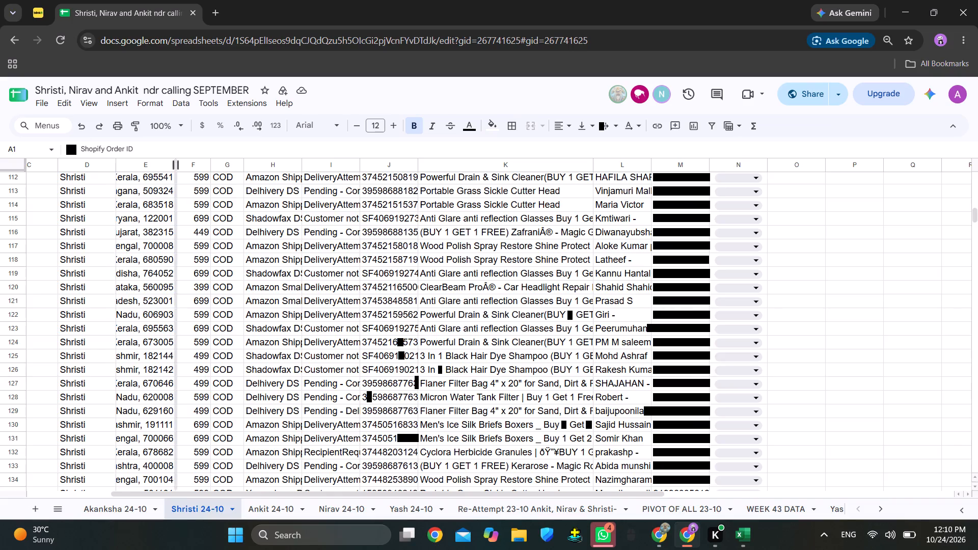
left_click_drag(175, 161, 192, 164)
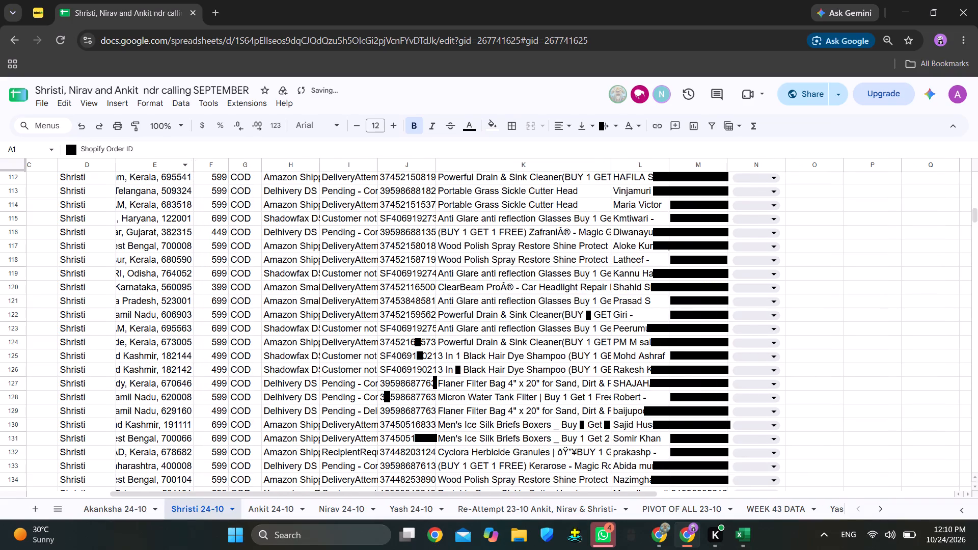
left_click_drag(194, 164, 211, 166)
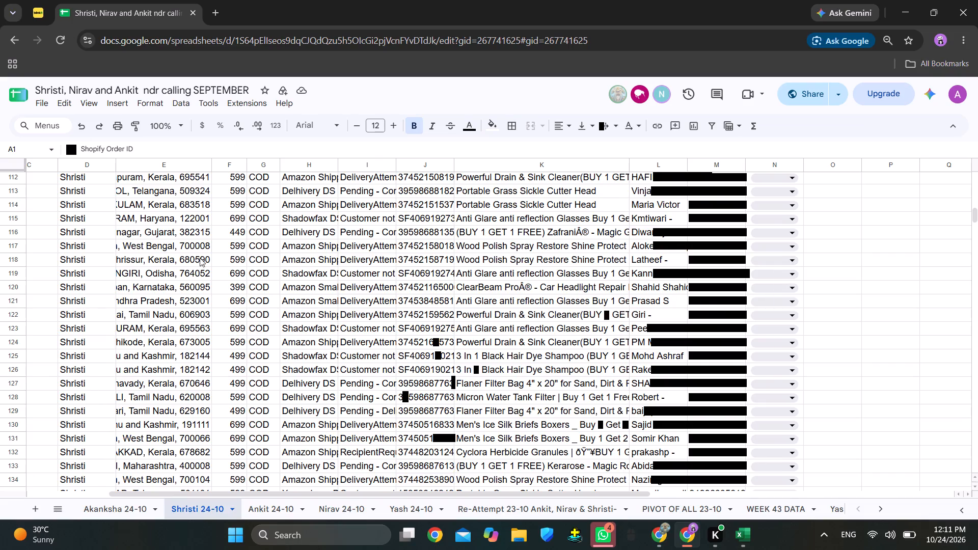
Set the remark for row 117 on the Shristi 24-10 sheet to No Response.
left_click(764, 245)
scroll(792, 395, "down", 2)
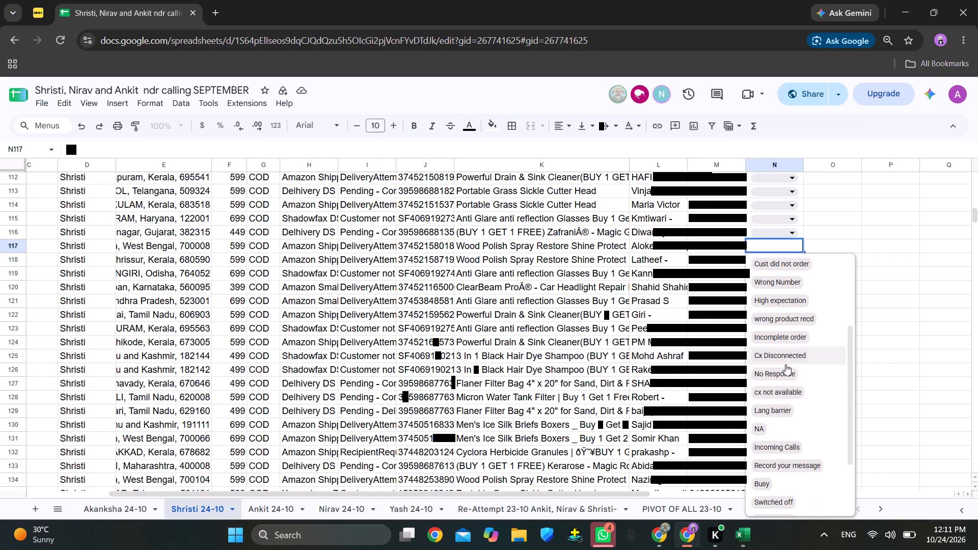
left_click(780, 373)
Look up the customer's phone number in row 118.
left_click(724, 258)
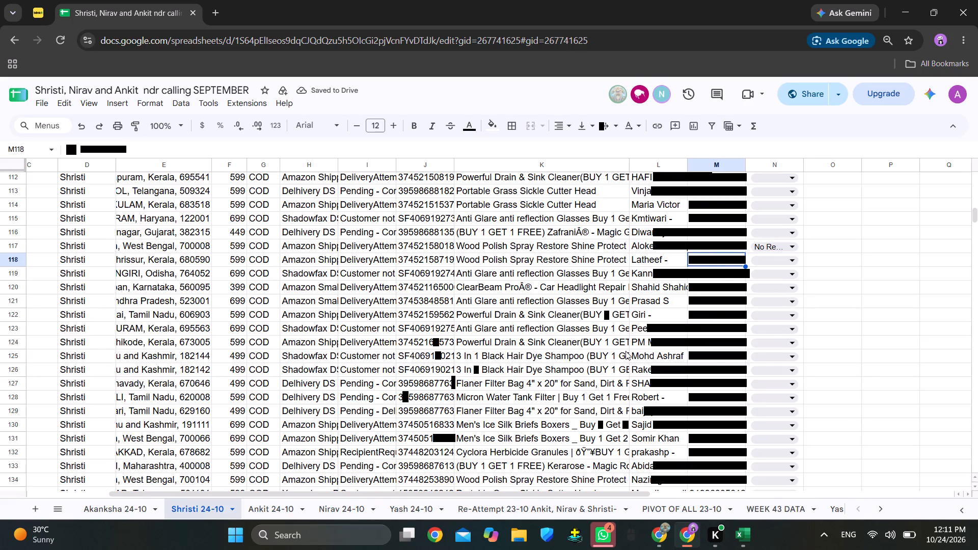
Check the remarks progress on the Nirav 24-10 sheet, and set the row 118 remark on Shristi 24-10 to Lang barrier.
left_click(332, 513)
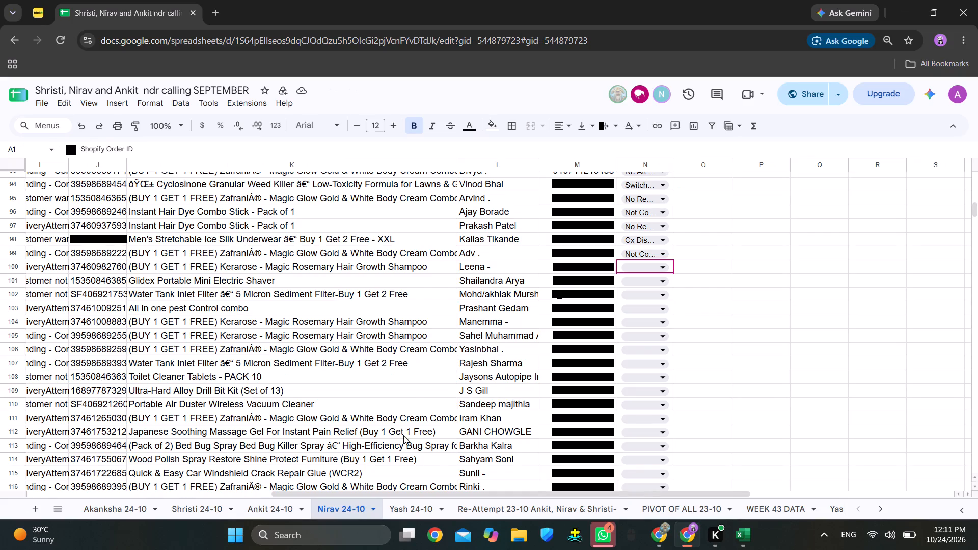
scroll(404, 435, "down", 1)
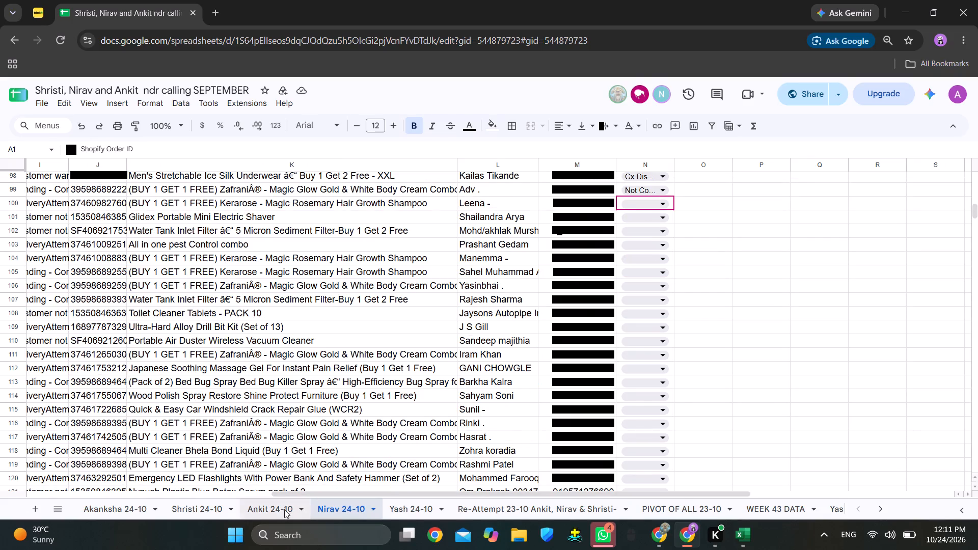
left_click(203, 511)
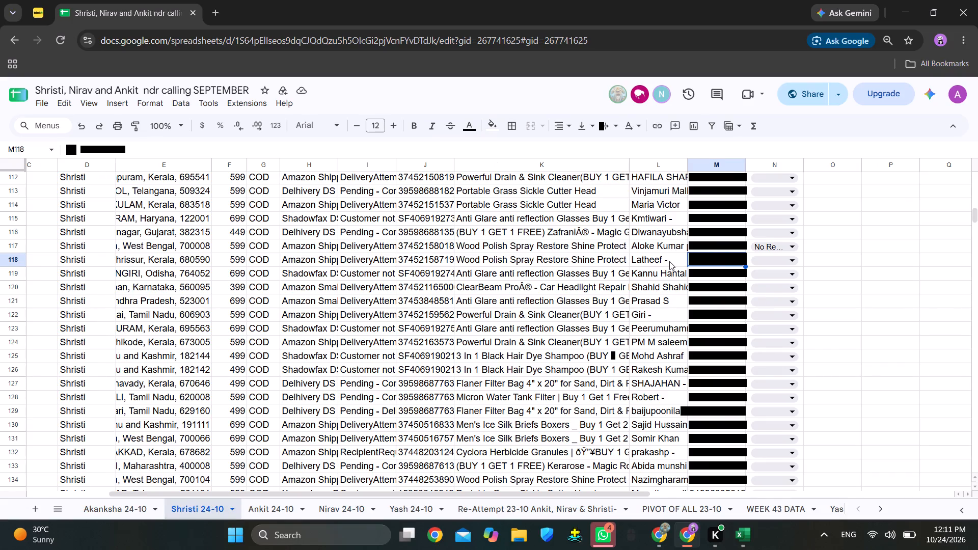
left_click(772, 258)
scroll(778, 340, "down", 3)
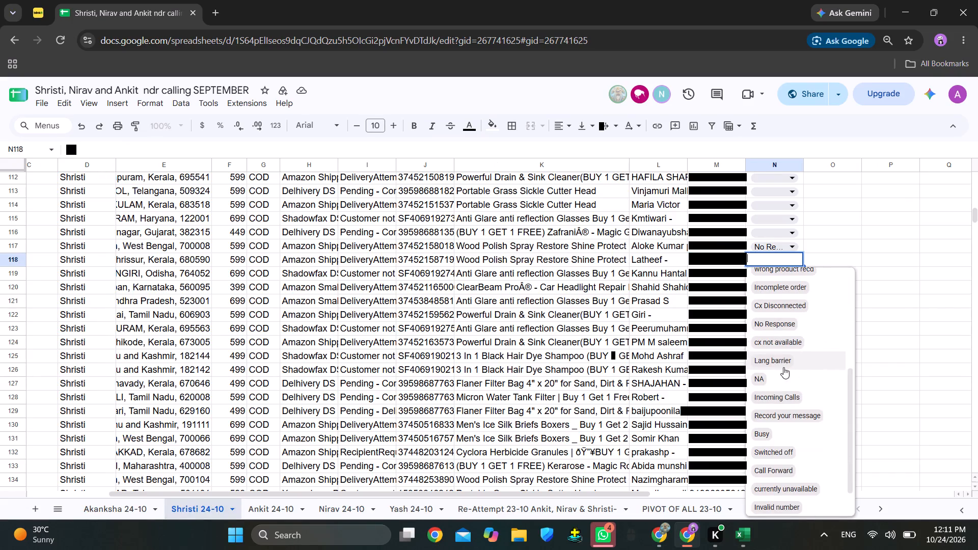
left_click(778, 361)
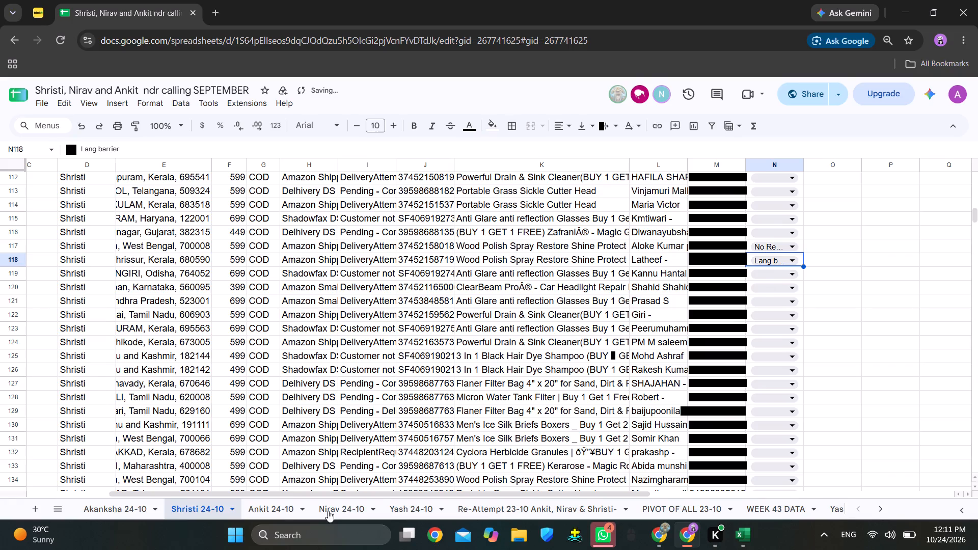
Check the remarks progress on Nirav 24-10 again, and set the row 119 remark on Shristi 24-10 to Re Attempt.
left_click(352, 515)
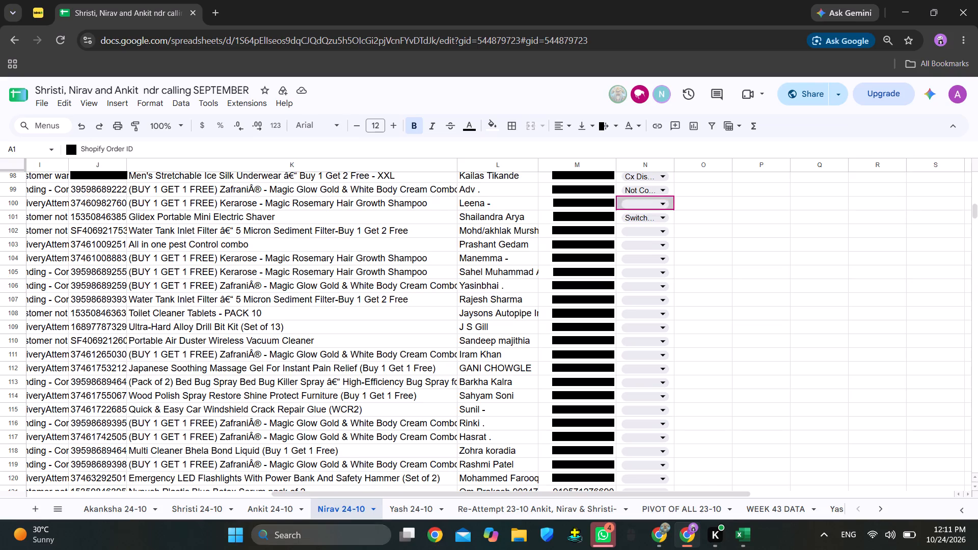
left_click(209, 510)
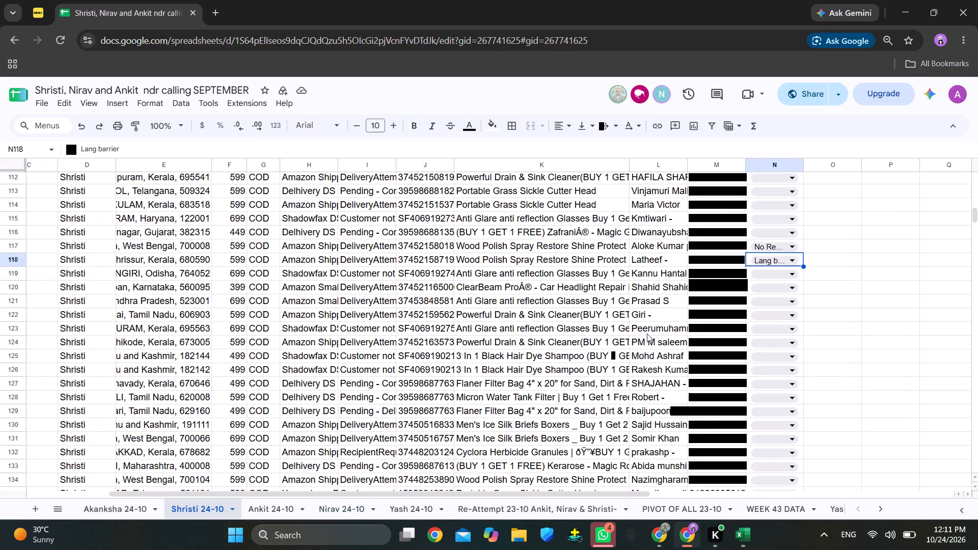
left_click(761, 276)
left_click(779, 292)
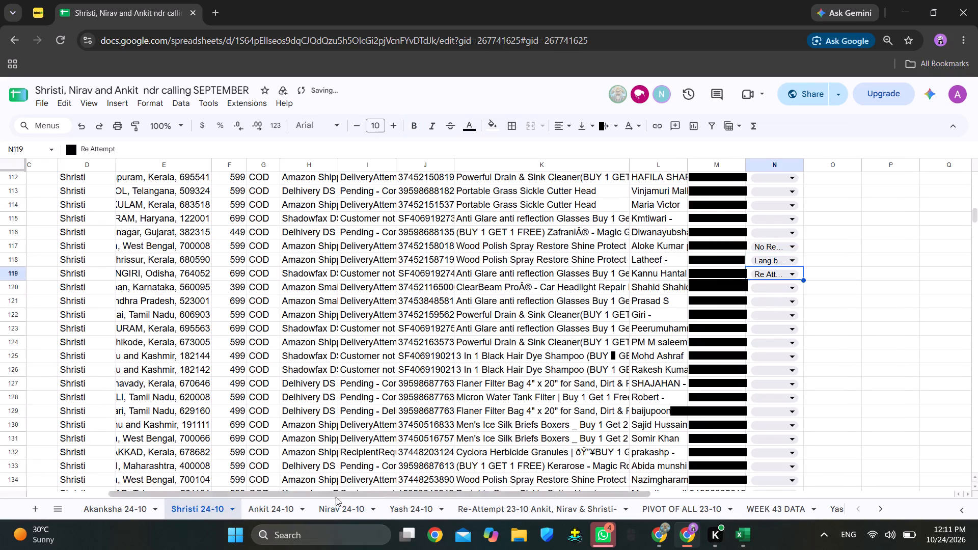
Recheck the remarks on the Nirav 24-10 sheet, and set the row 120 remark on Shristi 24-10 to Re Attempt.
left_click(339, 508)
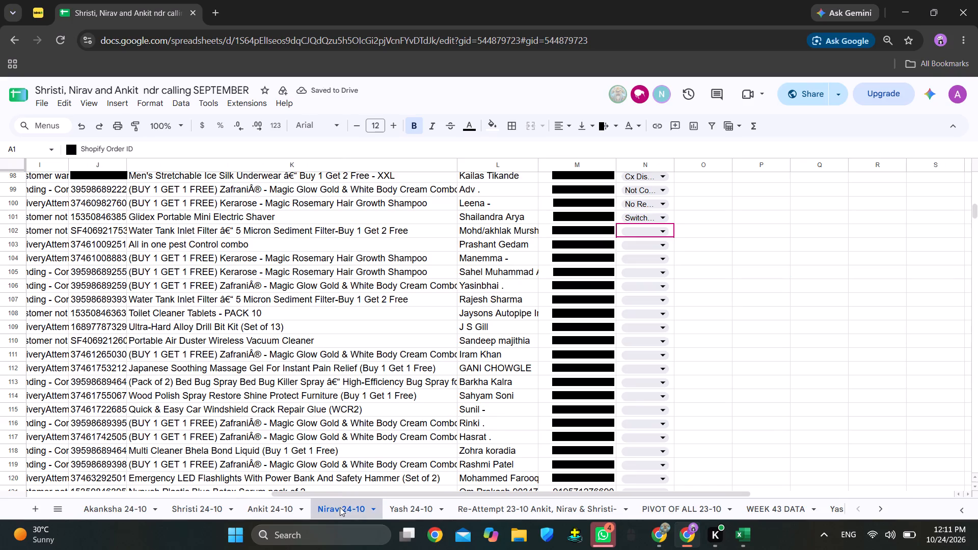
left_click(199, 511)
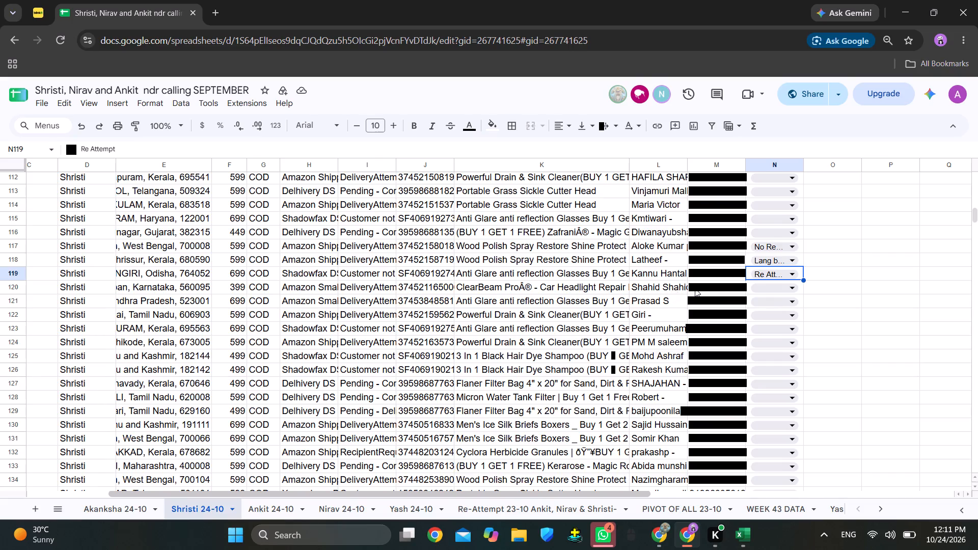
left_click(782, 288)
left_click(782, 302)
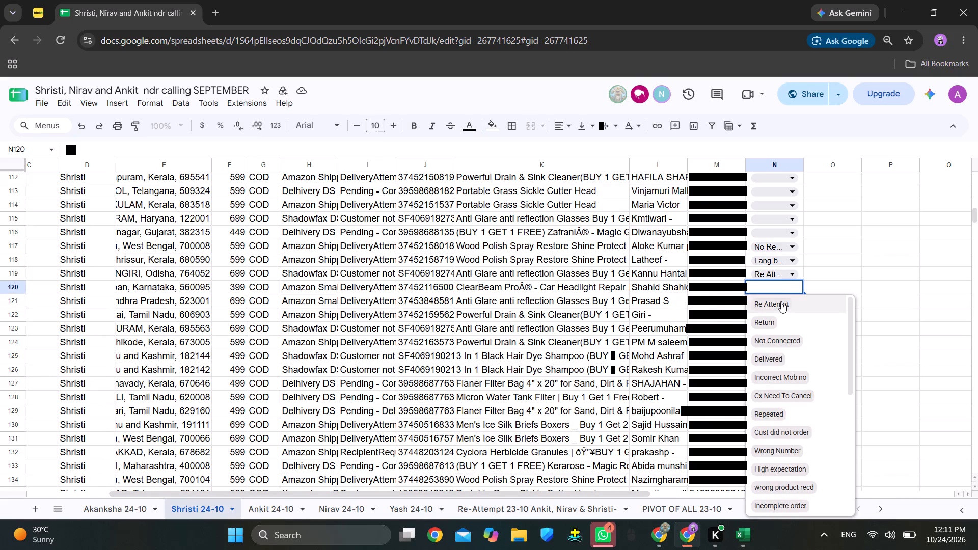
Review the Nirav 24-10 remarks progress, and set the row 121 remark on Shristi 24-10 to Re Attempt.
left_click(332, 510)
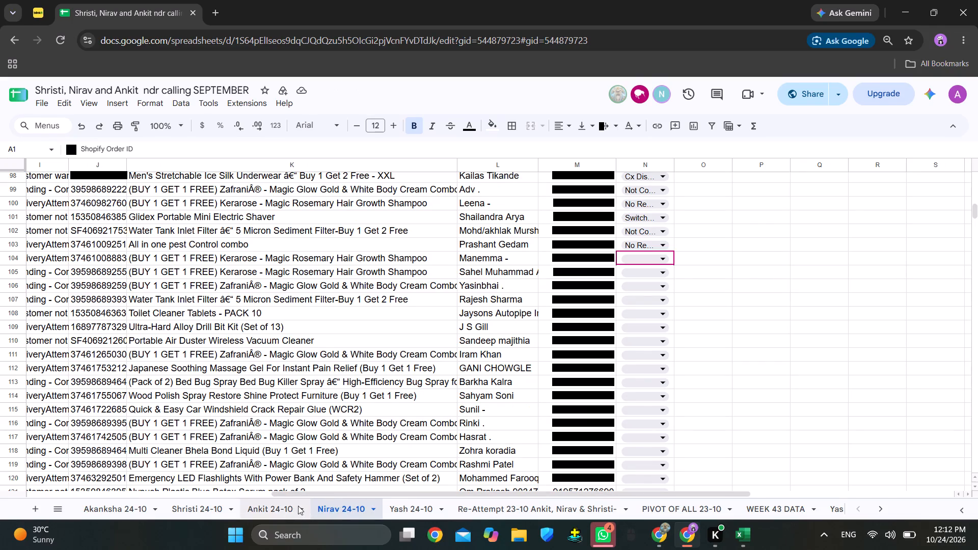
left_click(203, 511)
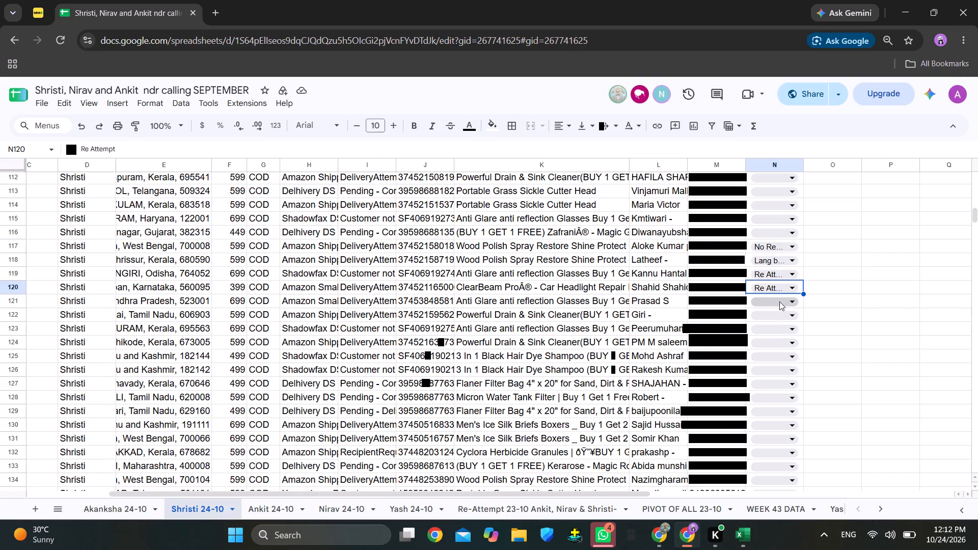
left_click(779, 301)
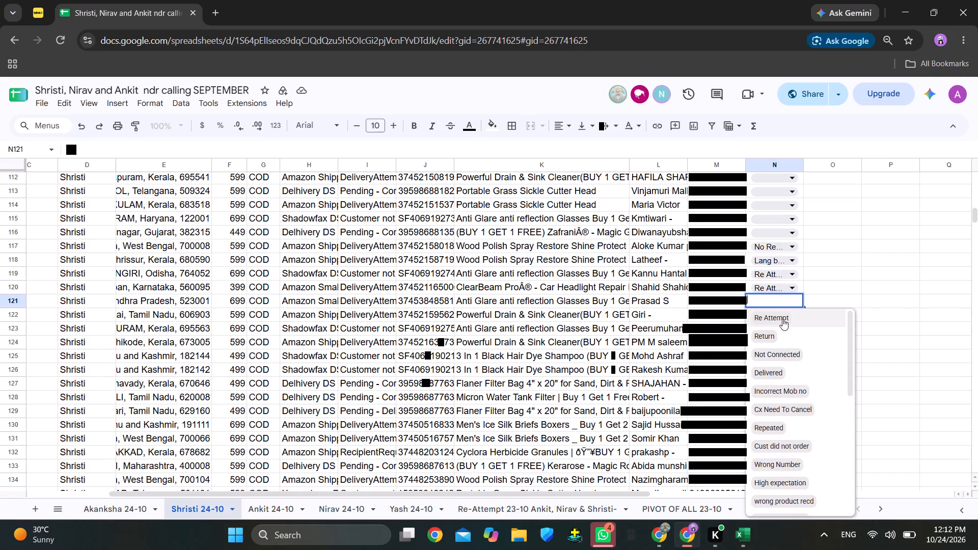
left_click(782, 319)
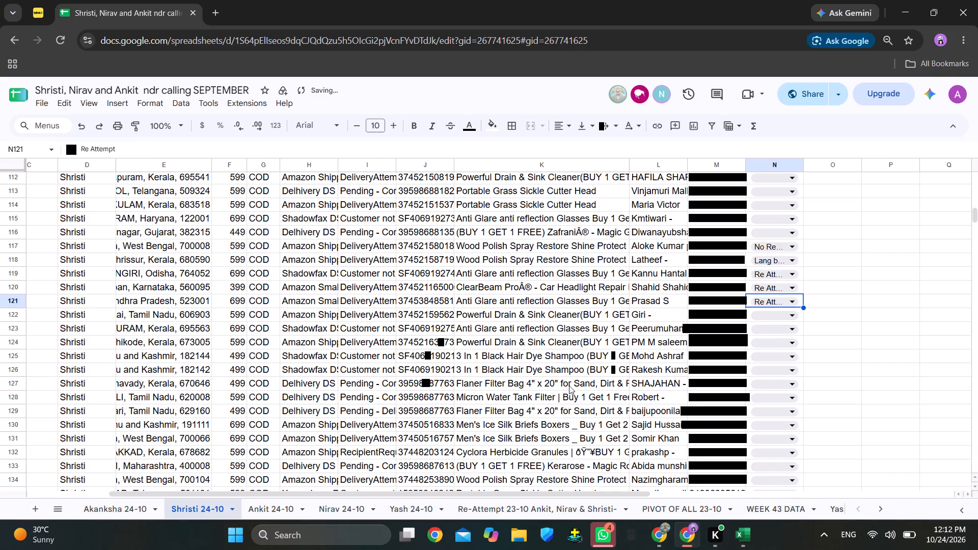
Check the remarks progress on Nirav 24-10, and set the row 122 remark on Shristi 24-10 to Not Connected.
left_click(331, 512)
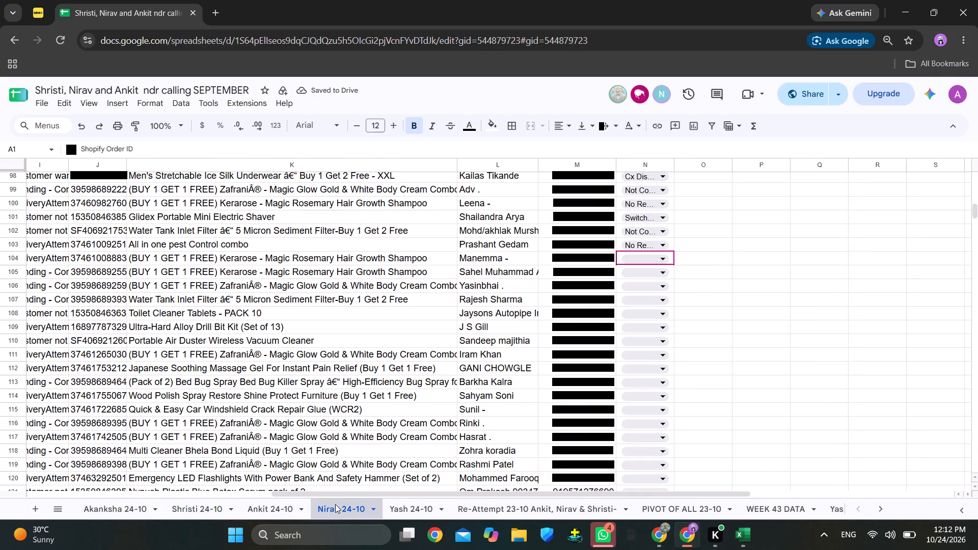
left_click(197, 510)
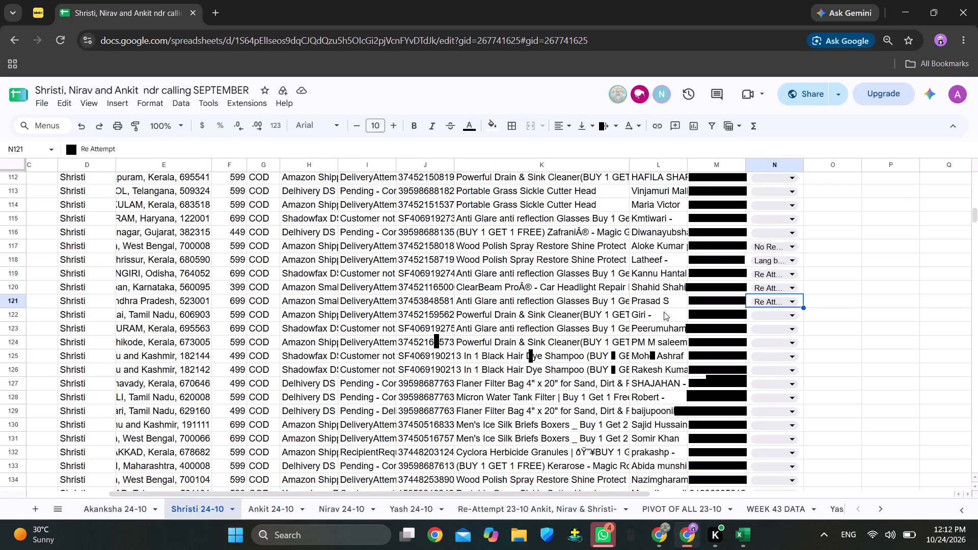
left_click(795, 315)
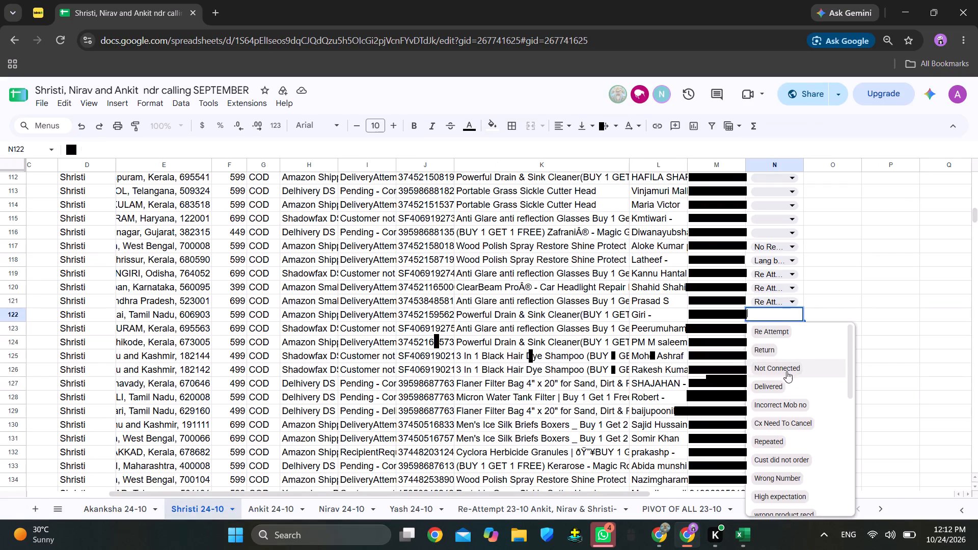
left_click(786, 370)
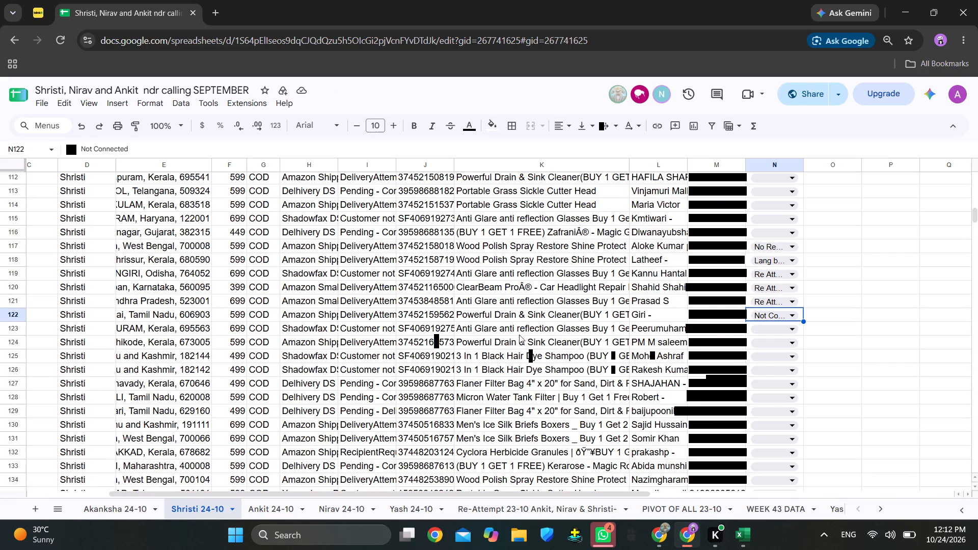
Set the row 123 remark on the Shristi 24-10 sheet to Lang barrier.
left_click(789, 331)
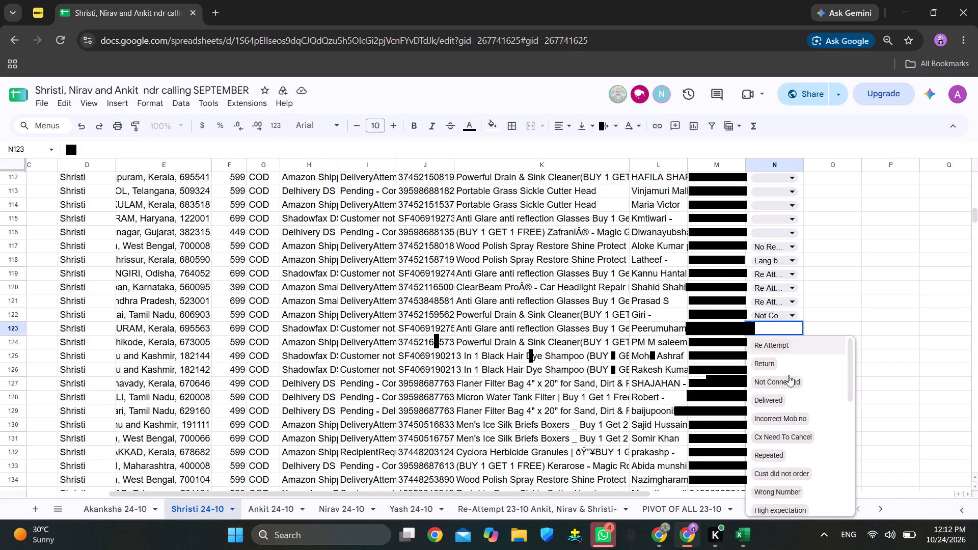
scroll(788, 404, "down", 4)
left_click(777, 362)
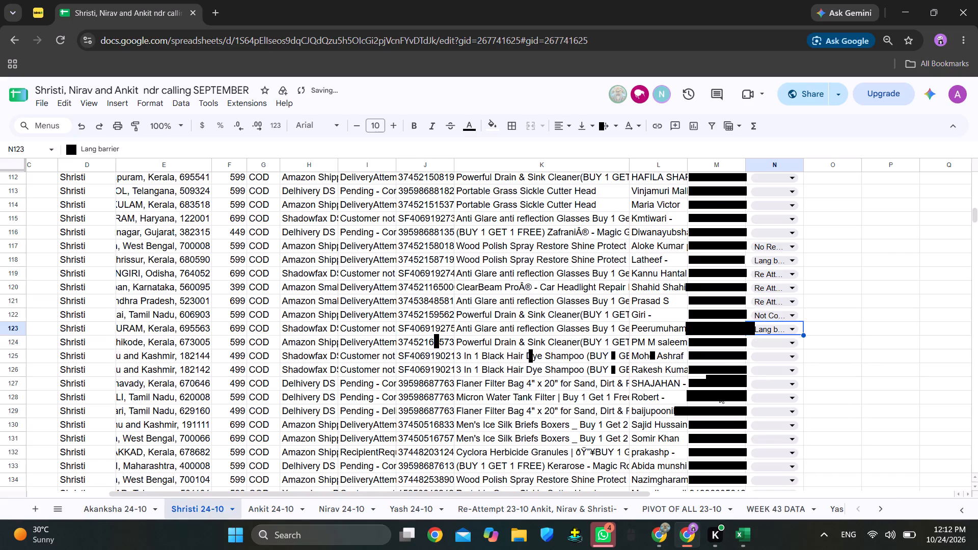
Recheck the remarks progress on Nirav 24-10, and set the row 124 remark on Shristi 24-10 to currently unavailable.
left_click(344, 510)
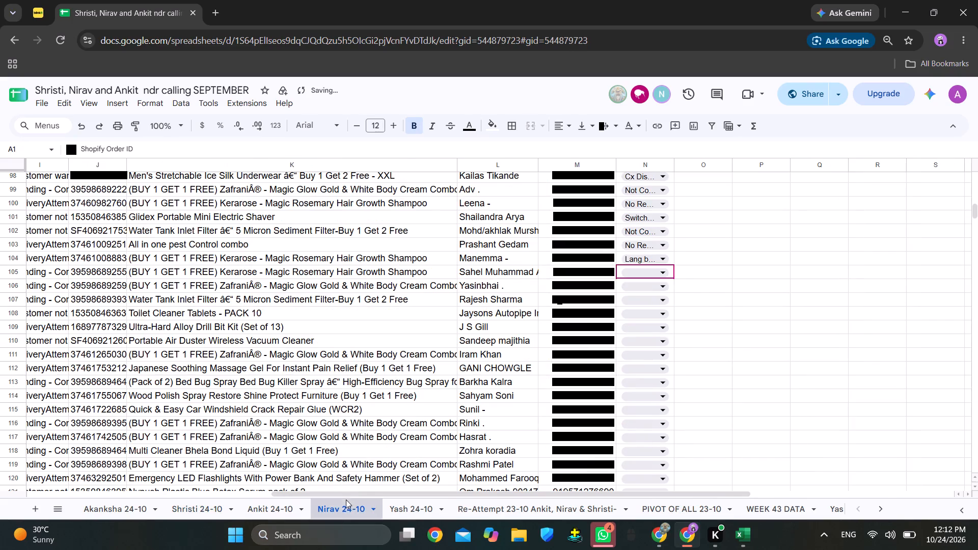
left_click(202, 510)
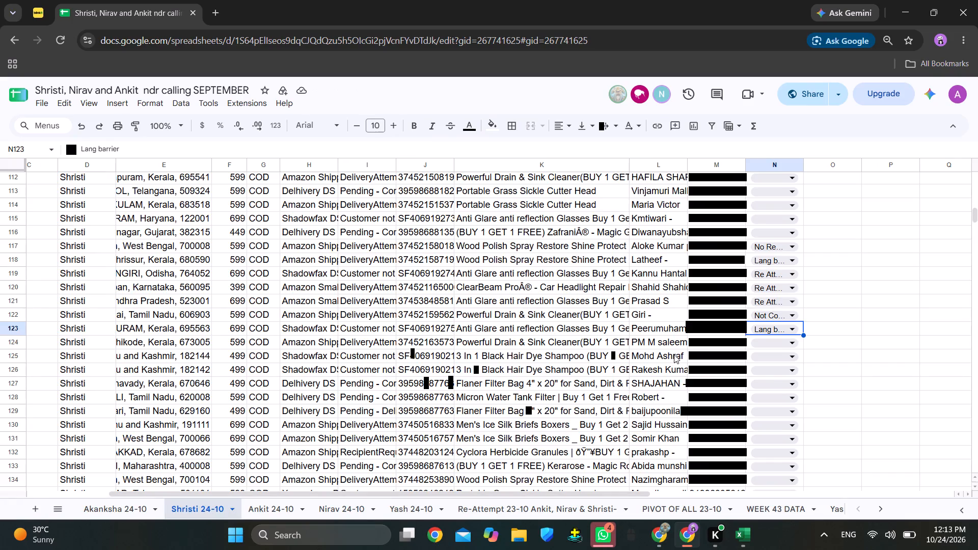
left_click(768, 342)
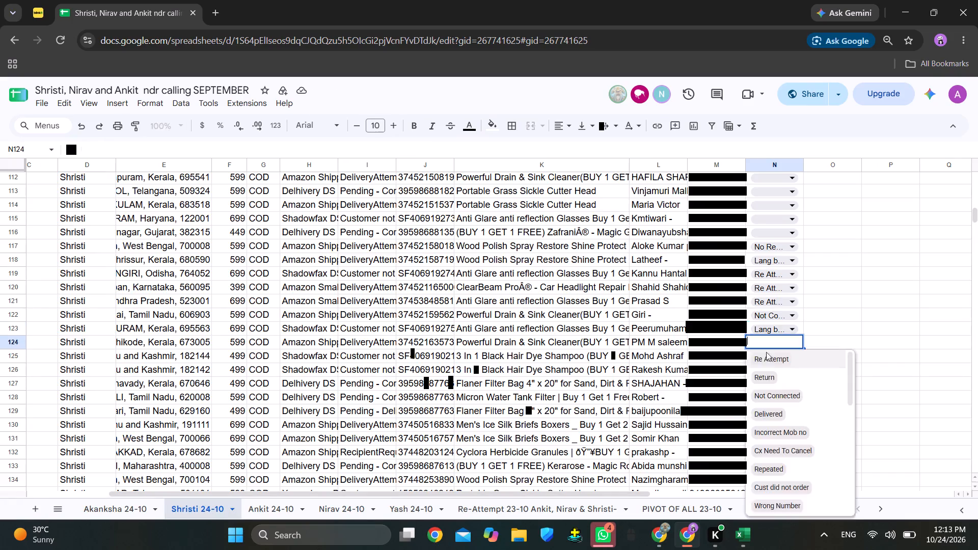
scroll(768, 378, "down", 12)
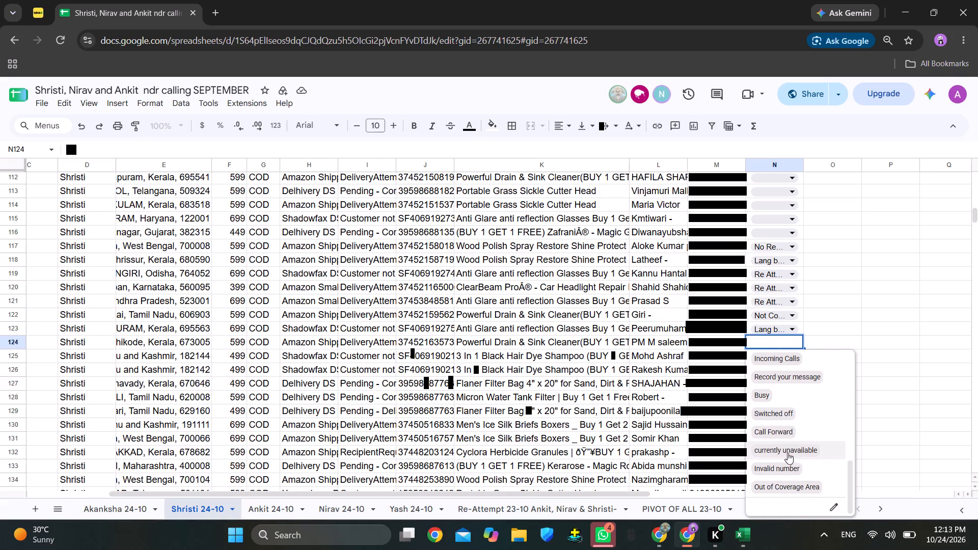
left_click(788, 453)
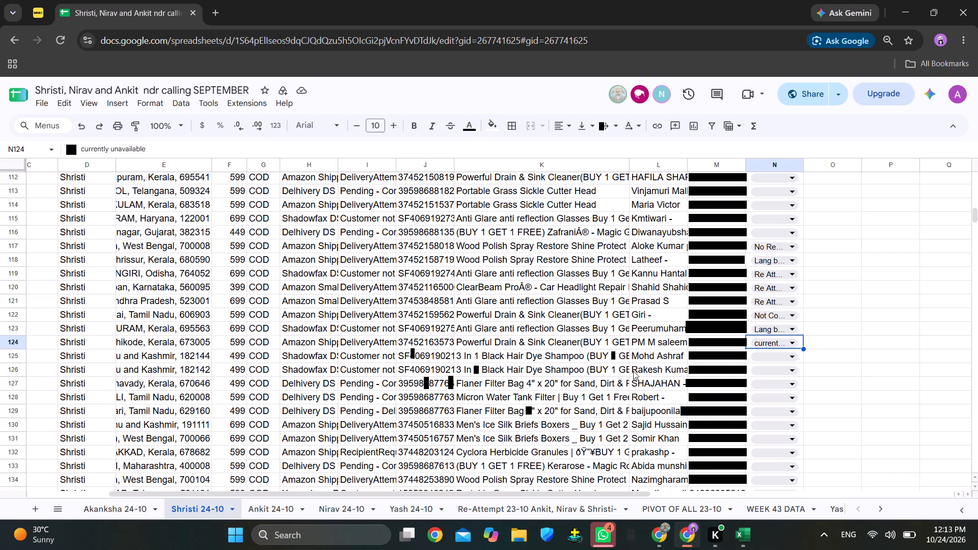
Set the row 125 remark on the Shristi 24-10 sheet to Re Attempt.
left_click(774, 359)
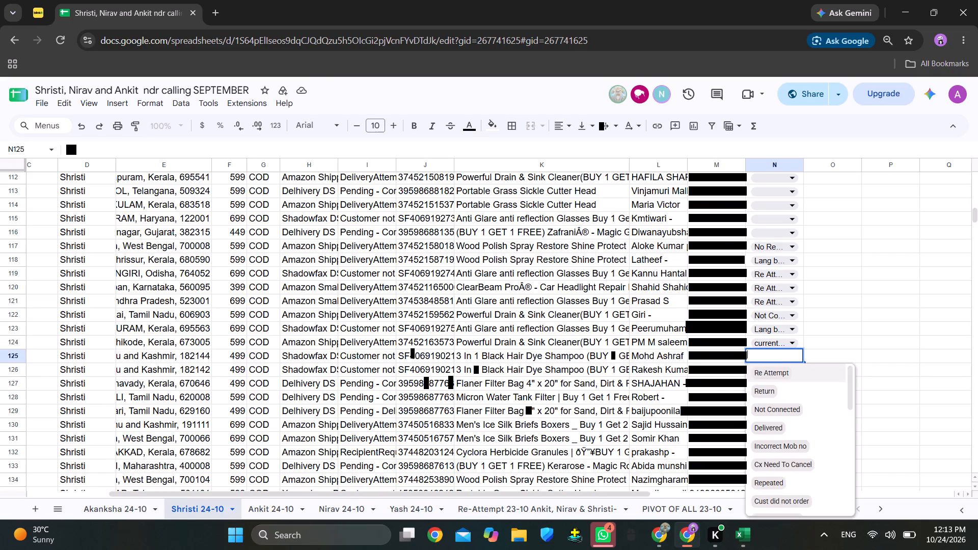
left_click(774, 374)
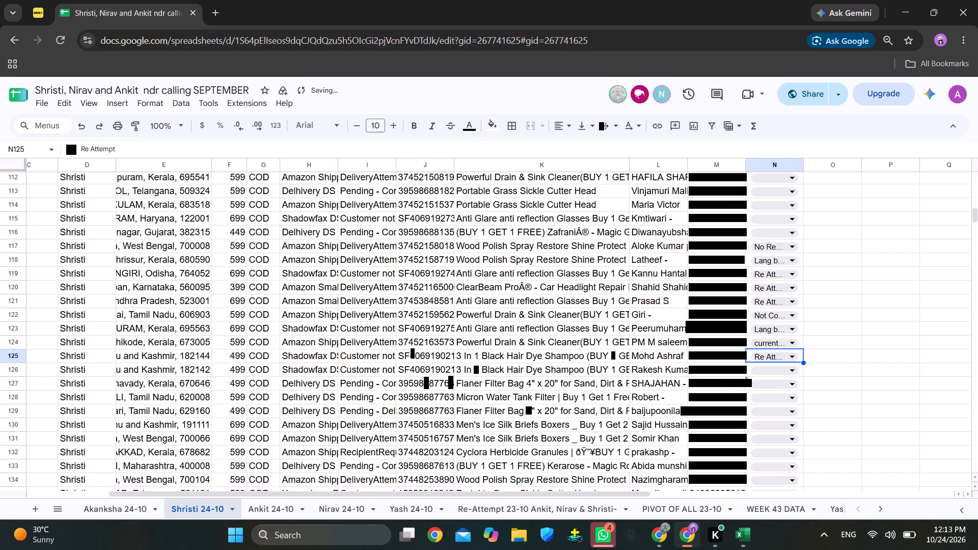
Review the remarks progress on Nirav 24-10, and set the row 126 remark on Shristi 24-10 to Not Connected.
left_click(334, 504)
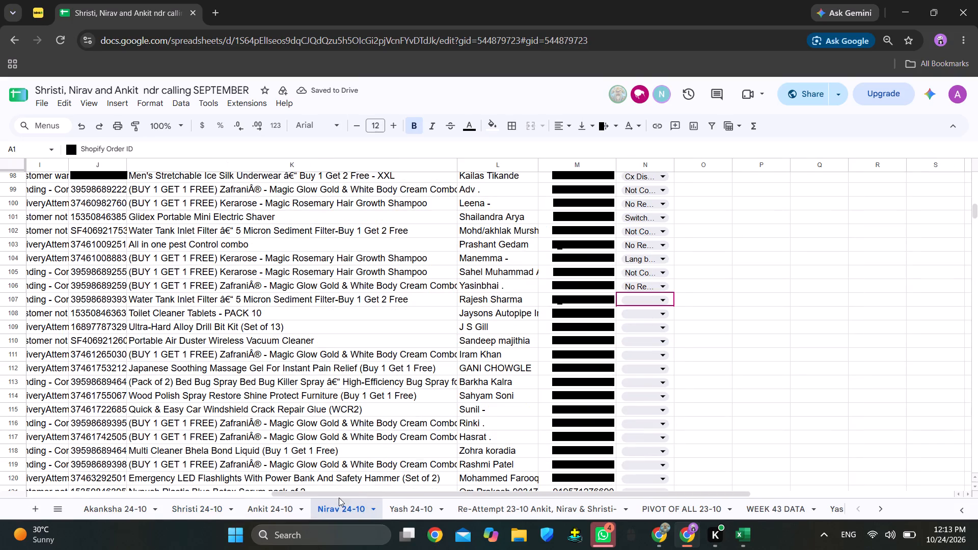
left_click(204, 509)
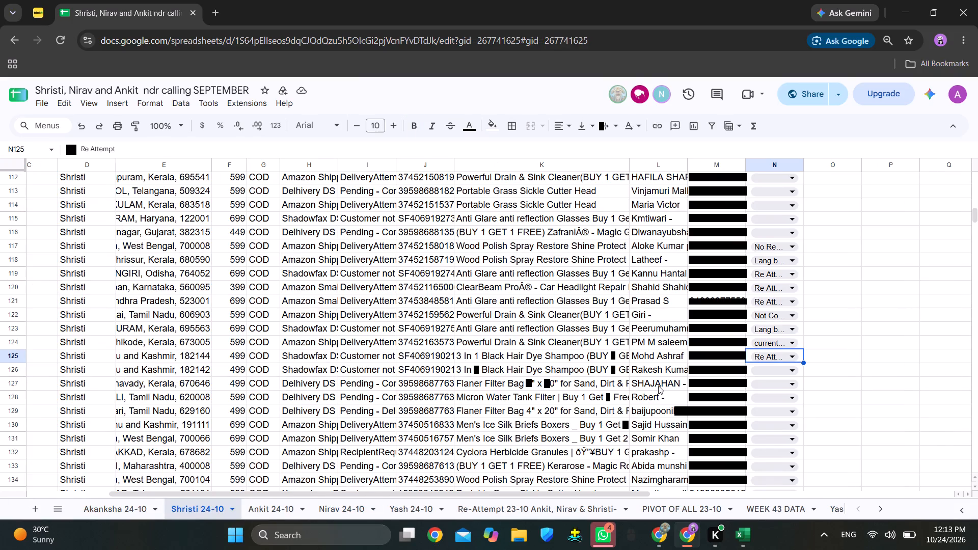
left_click(782, 371)
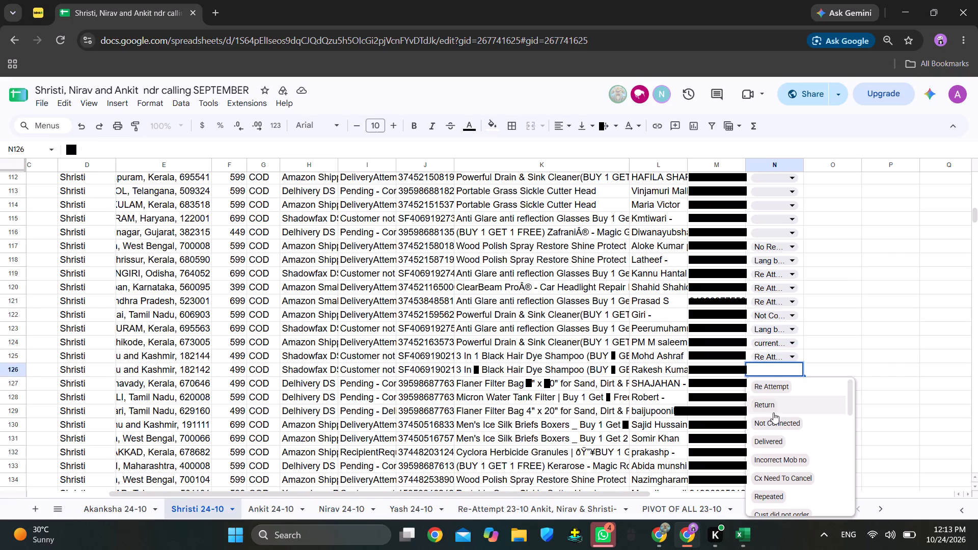
left_click(779, 424)
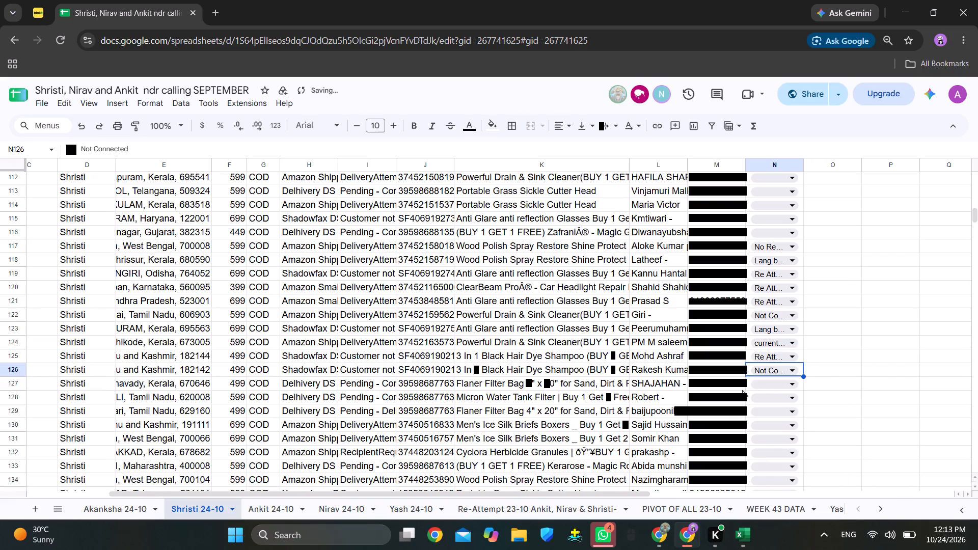
Set the row 127 remark on the Shristi 24-10 sheet to No Response.
scroll(777, 381, "down", 2)
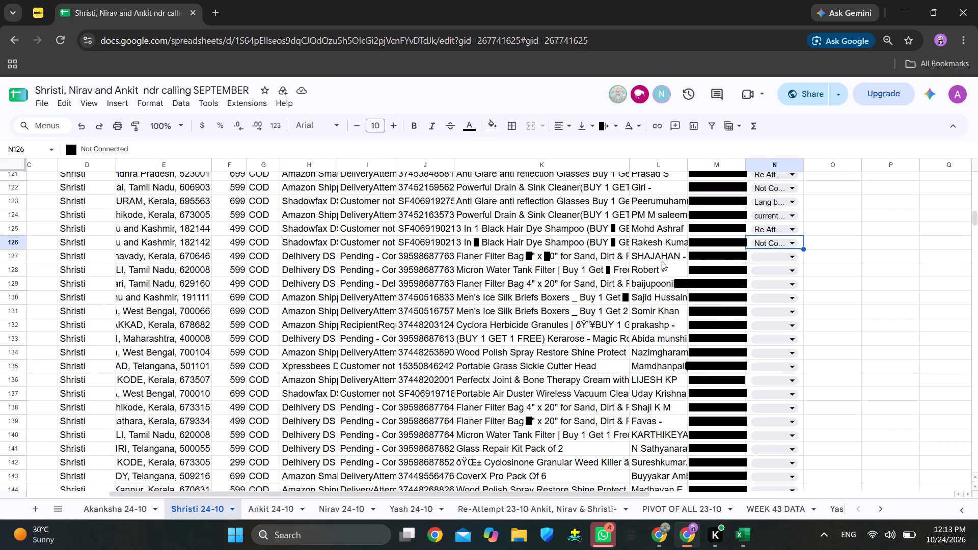
left_click(786, 260)
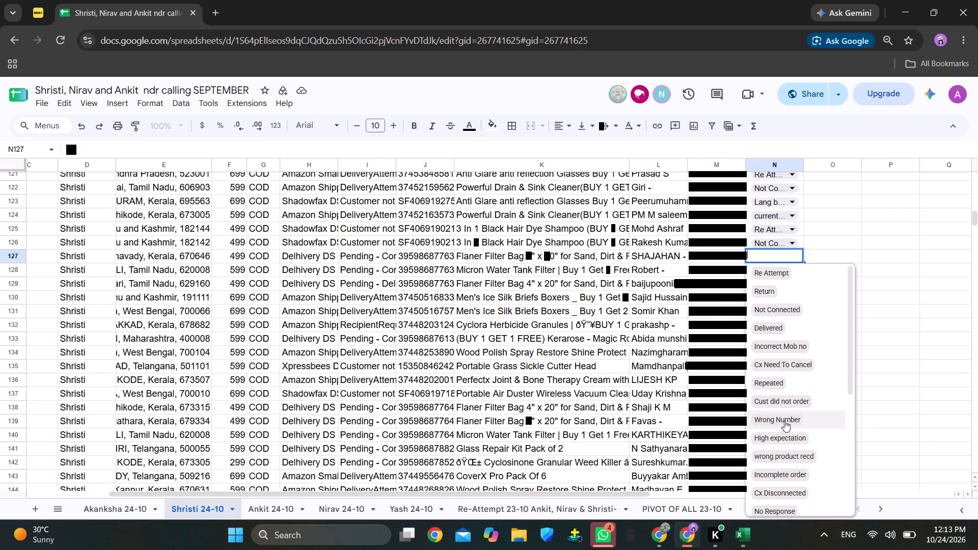
scroll(794, 448, "down", 1)
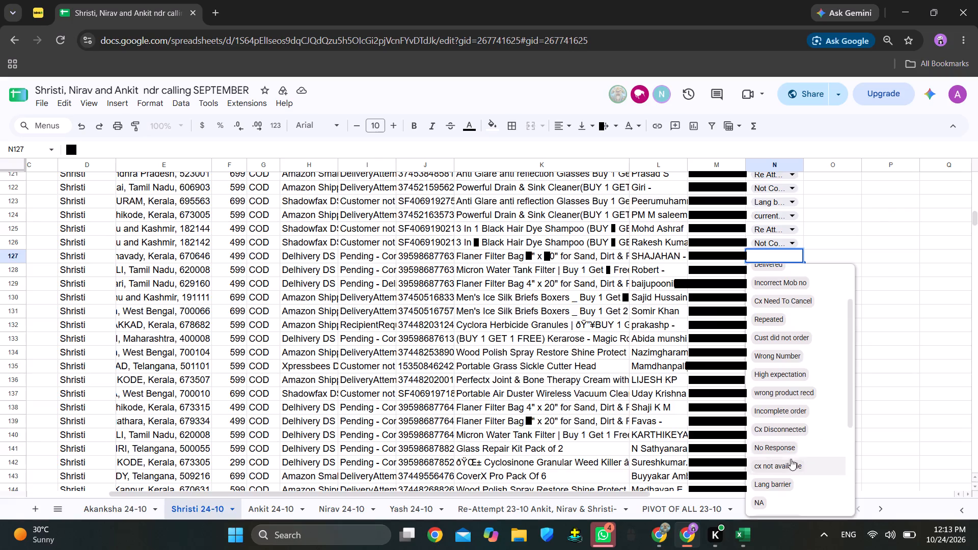
left_click(783, 451)
Check the remarks progress on Nirav 24-10 again, and set the row 128 remark on Shristi 24-10 to Re Attempt.
left_click(341, 511)
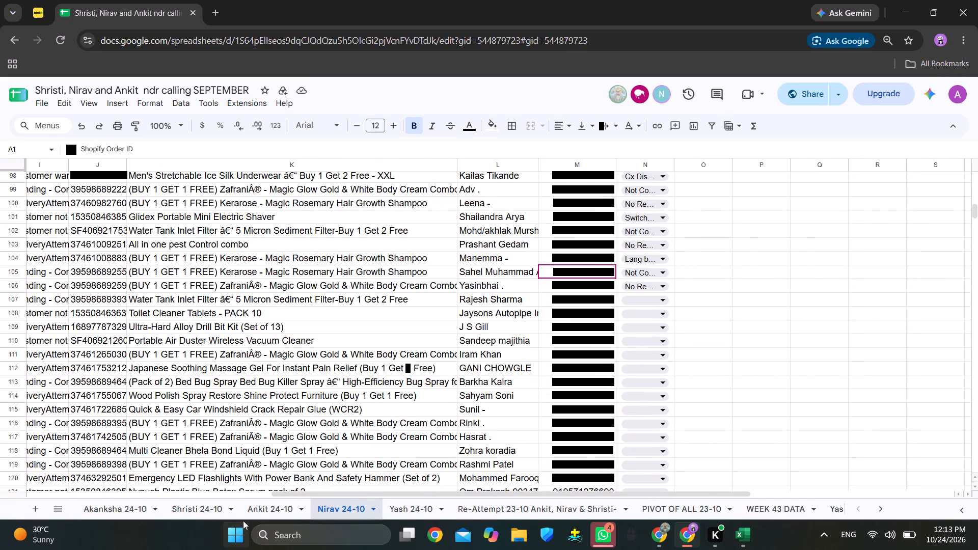
left_click(201, 511)
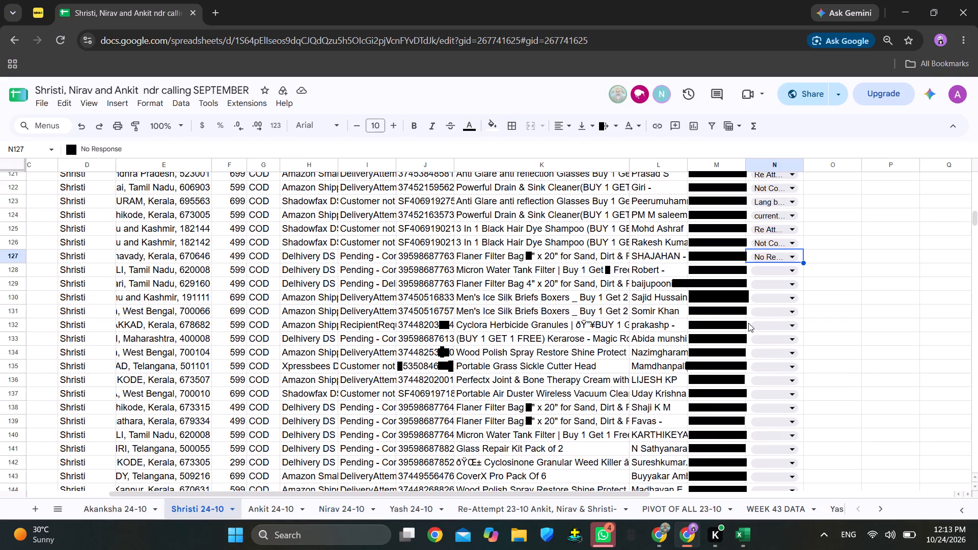
left_click(786, 273)
left_click(781, 287)
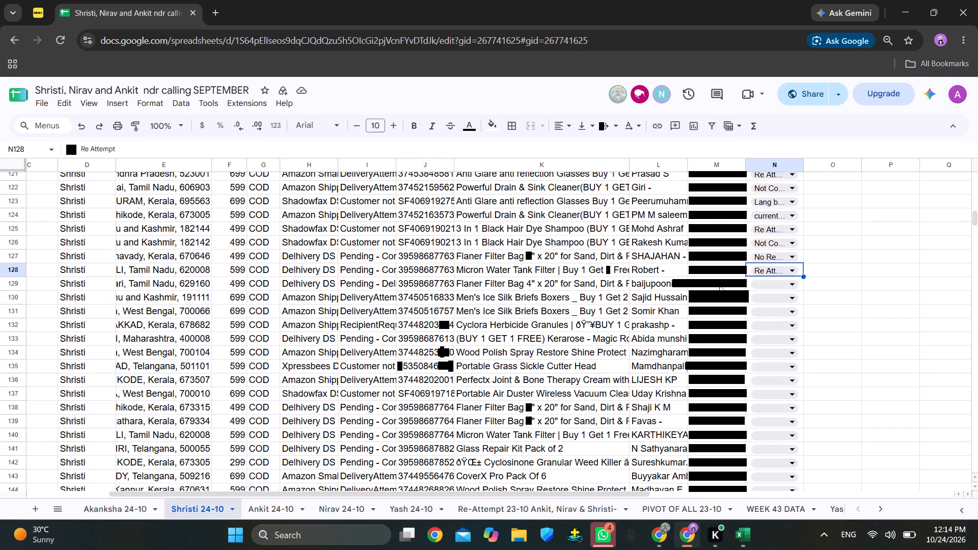
Set the row 129 remark on the Shristi 24-10 sheet to Switched off.
left_click(779, 288)
scroll(786, 353, "down", 3)
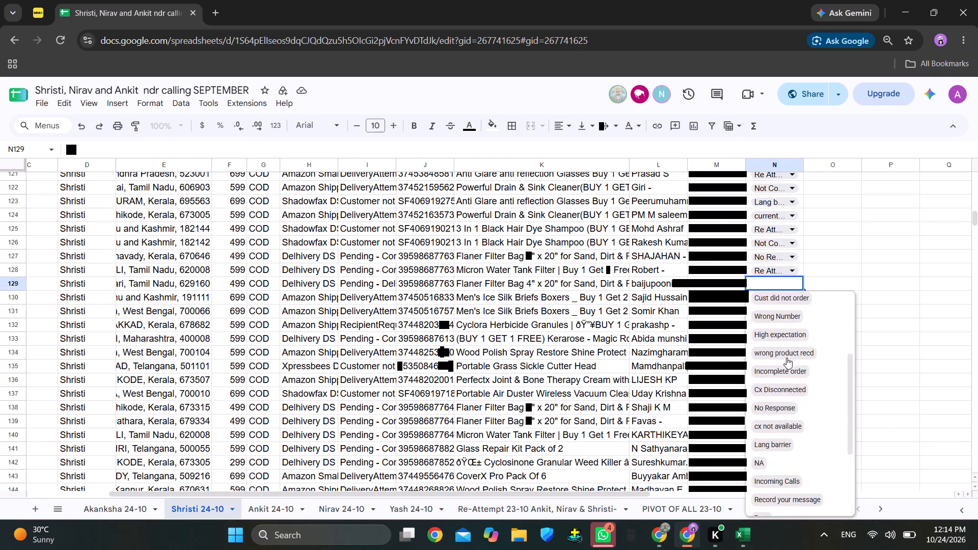
scroll(786, 358, "down", 1)
left_click(786, 415)
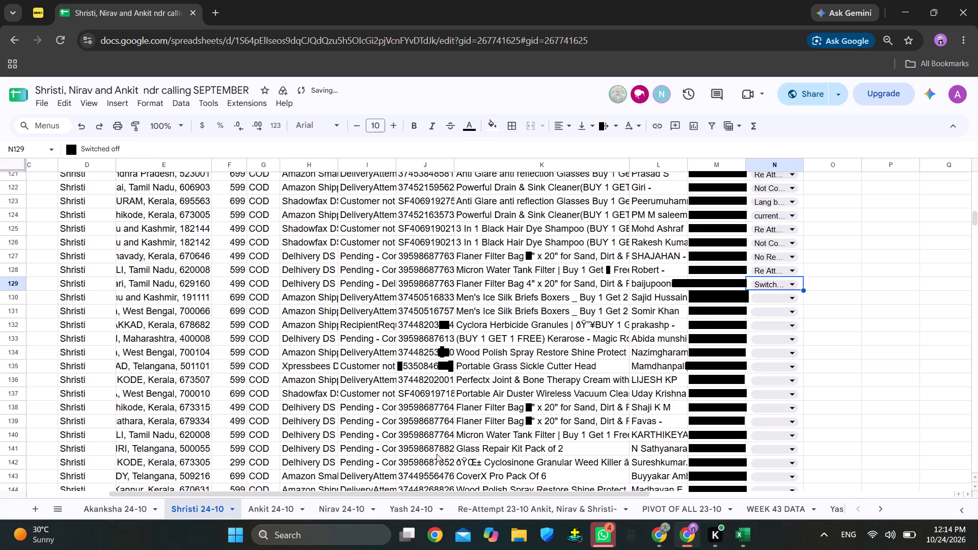
Recheck the remarks on the Nirav 24-10 sheet, and set the row 130 remark on Shristi 24-10 to Cx Disconnected.
left_click(343, 508)
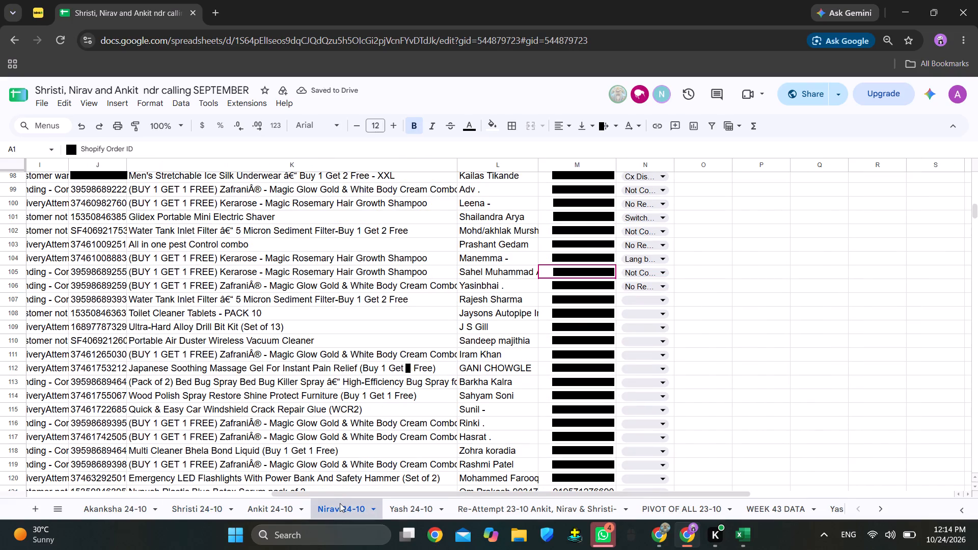
left_click(207, 513)
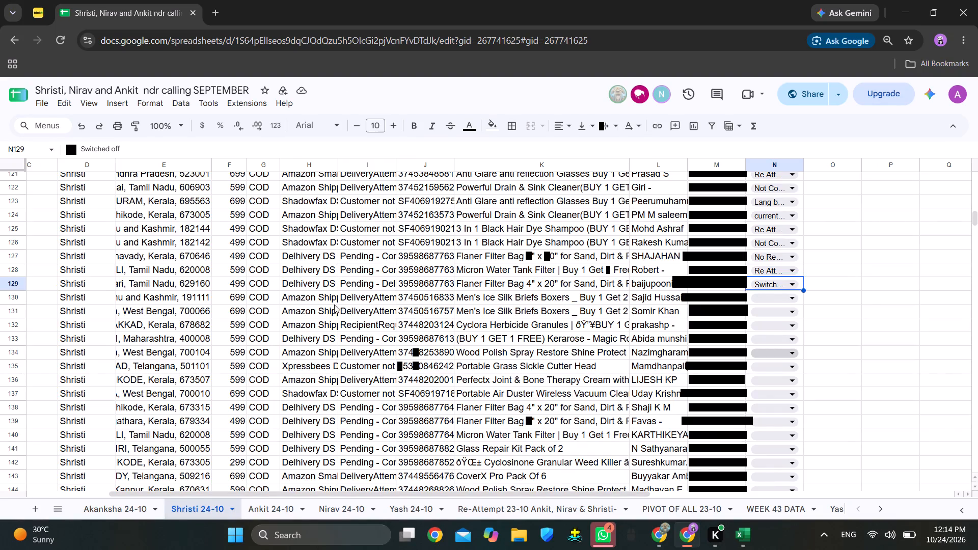
left_click(785, 299)
scroll(784, 337, "down", 3)
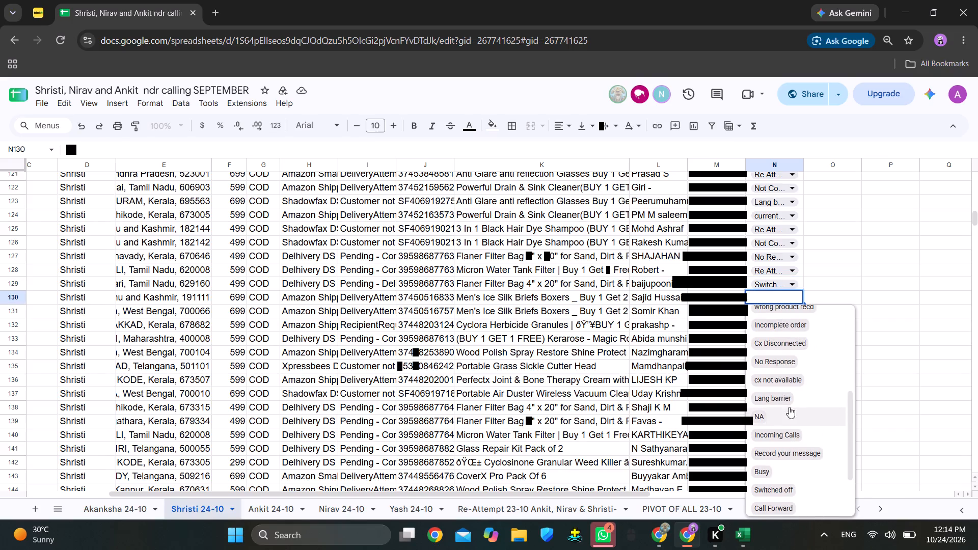
left_click(793, 343)
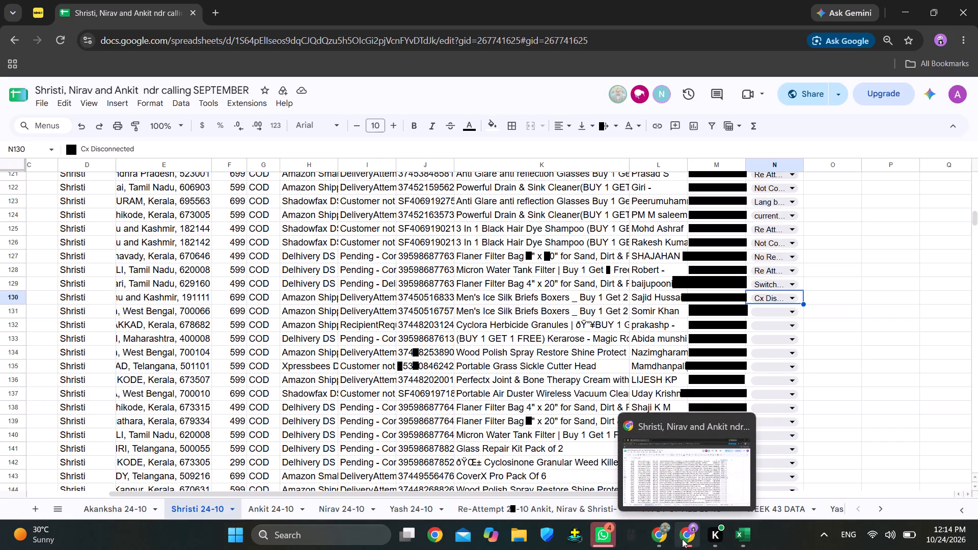
Review the Nirav 24-10 remarks progress, and set the row 131 remark on Shristi 24-10 to Delivered.
left_click(347, 511)
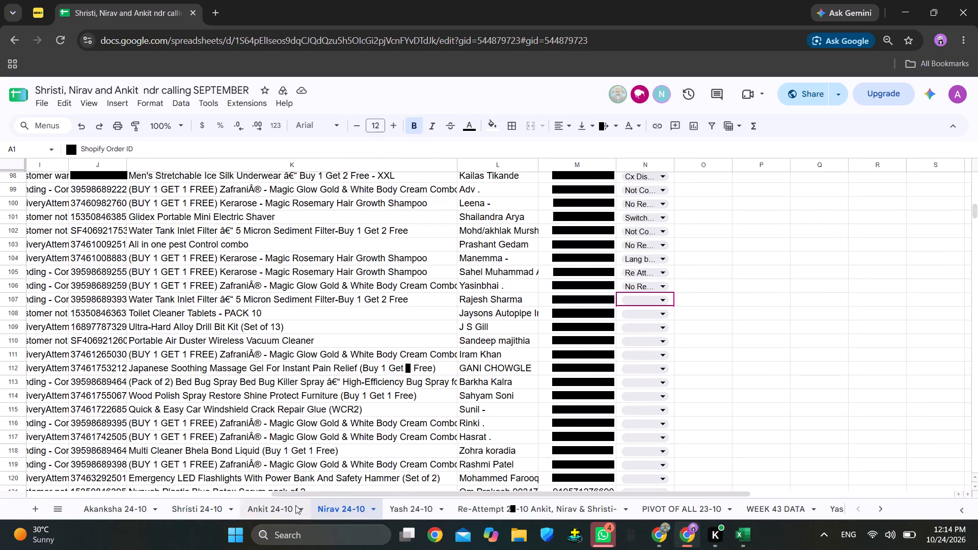
left_click(216, 502)
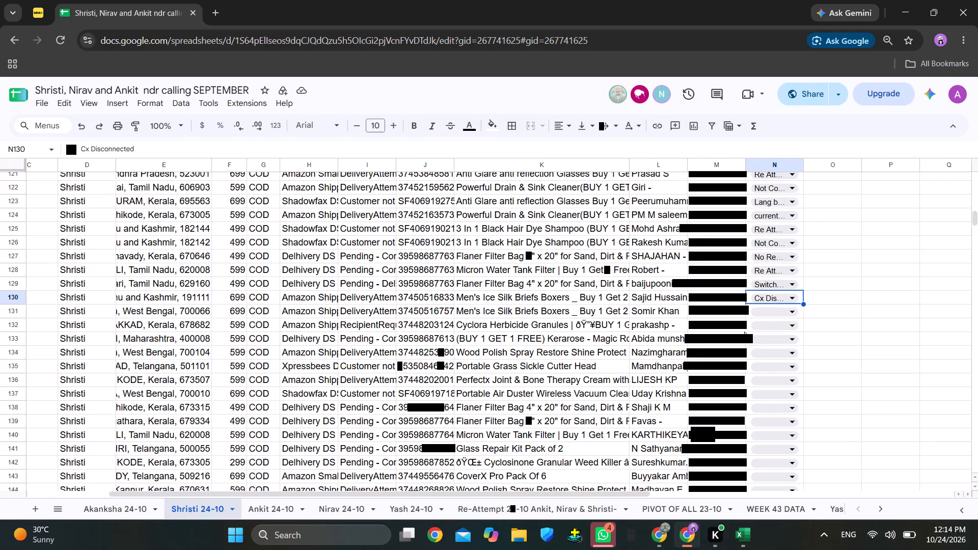
left_click(782, 312)
left_click(766, 378)
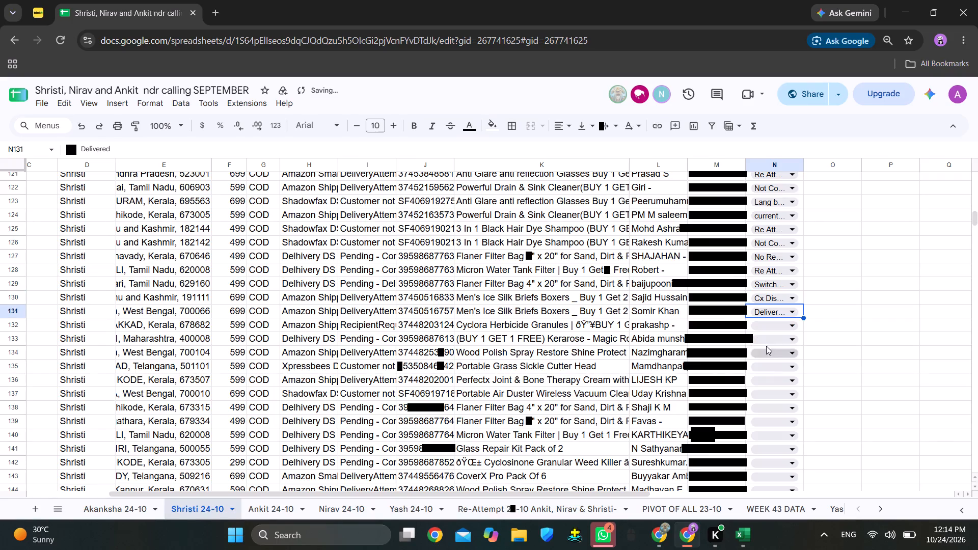
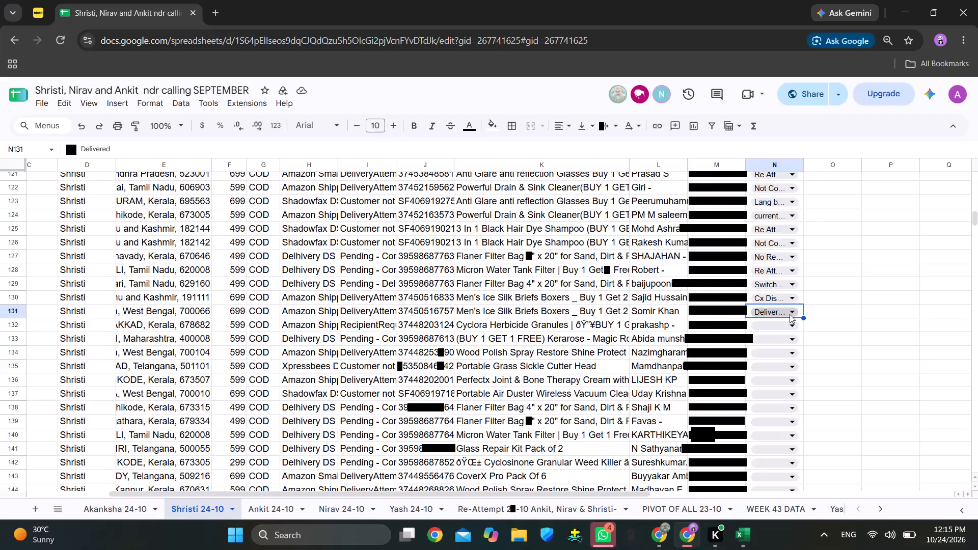
Change the row 131 remark on the Shristi 24-10 sheet to Not Connected.
left_click(790, 314)
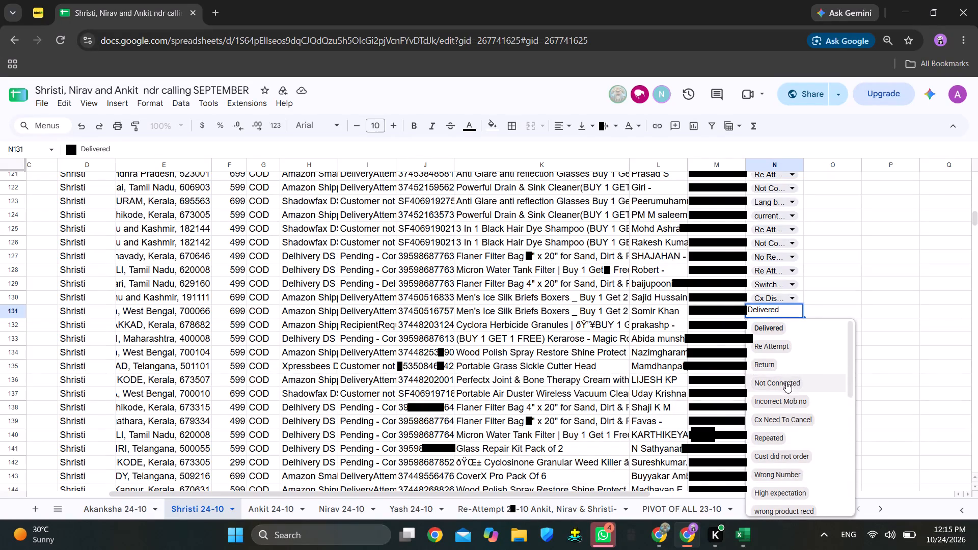
left_click(788, 378)
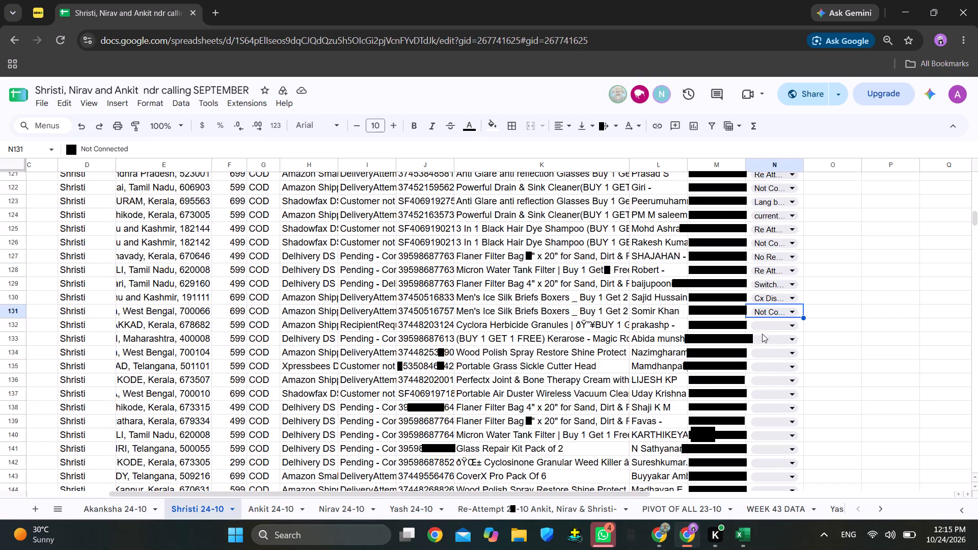
Set the remarks for rows 132 and 133 on the Shristi 24-10 sheet to Re Attempt.
left_click(780, 330)
left_click(779, 342)
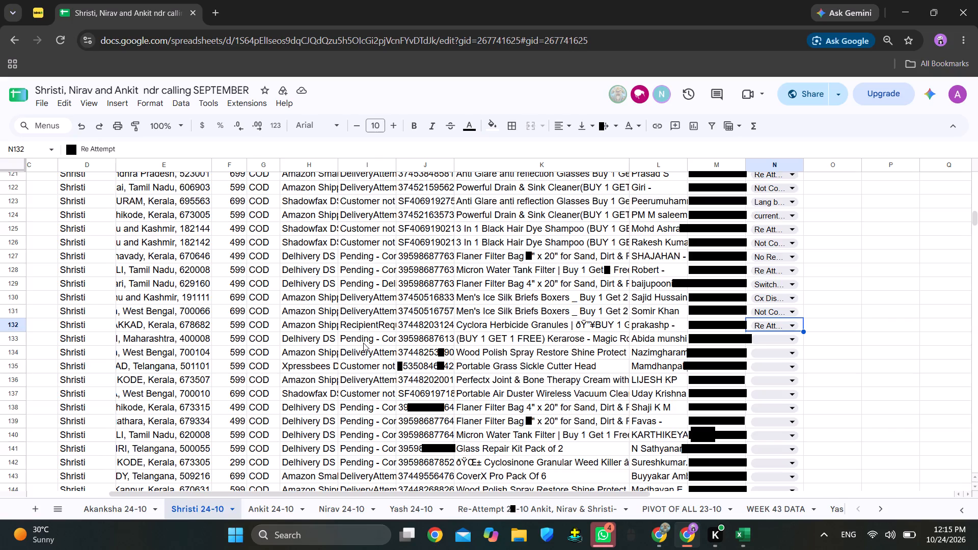
left_click(770, 338)
left_click(776, 354)
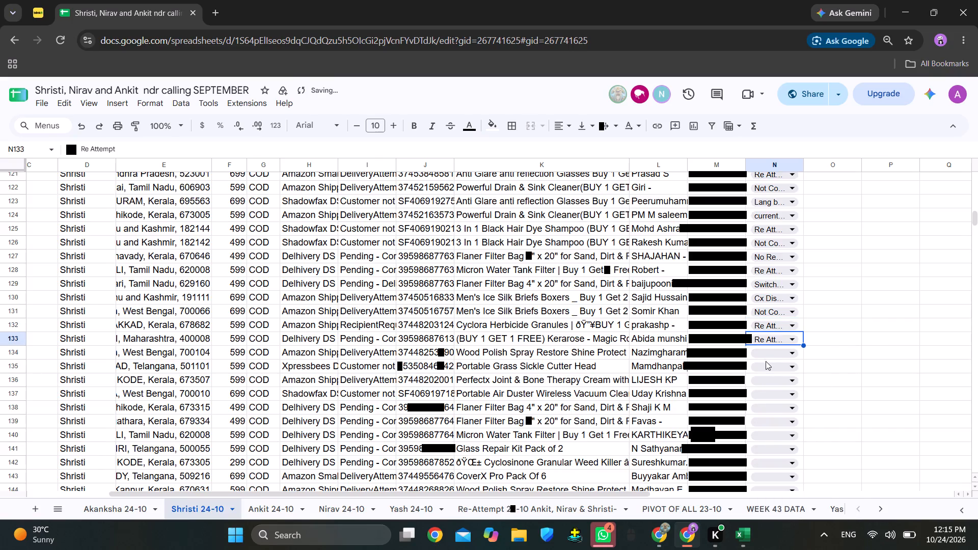
Check the remarks progress on Nirav 24-10, and set the row 134 remark on Shristi 24-10 to No Response.
left_click(346, 504)
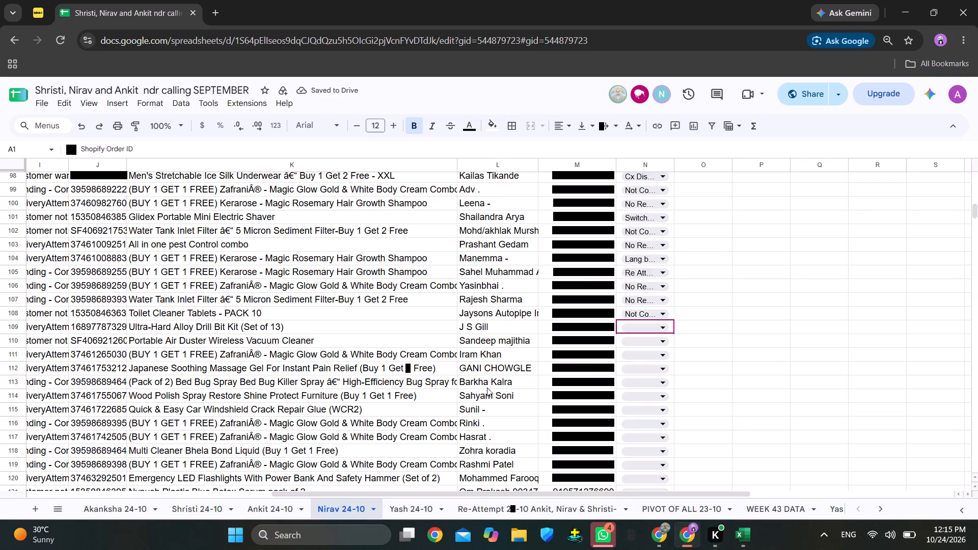
left_click(204, 510)
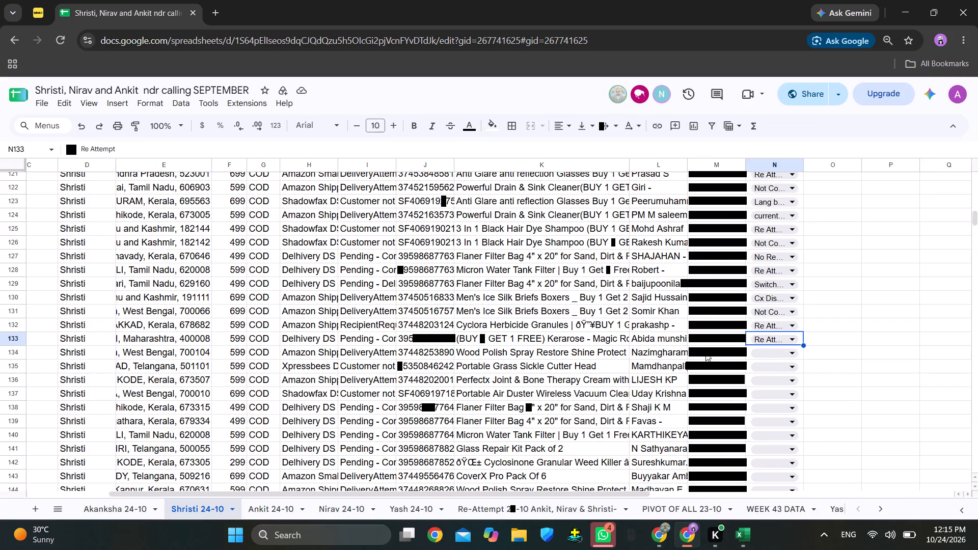
left_click(765, 353)
scroll(793, 440, "down", 1)
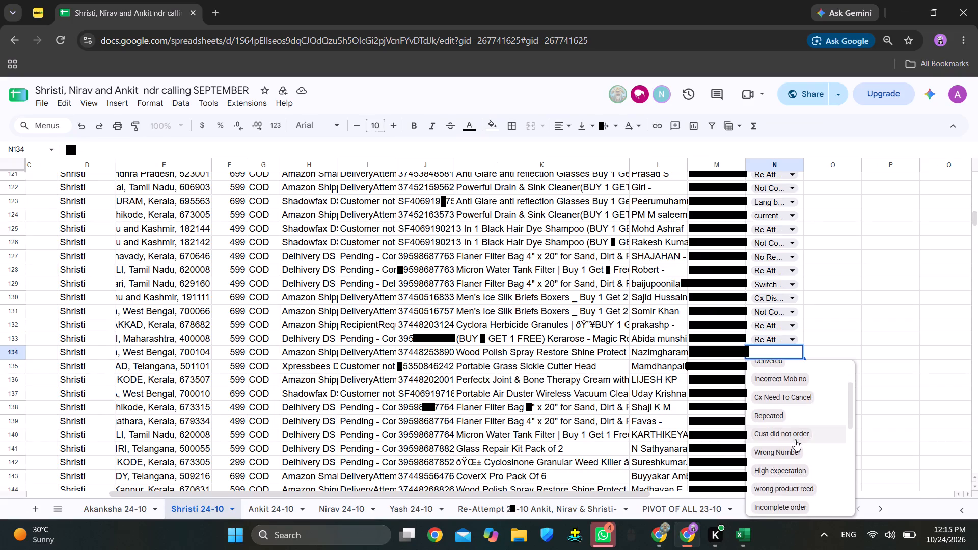
scroll(795, 441, "down", 1)
left_click(782, 484)
Look over the earlier remarks on Shristi 24-10, and set the row 135 remark to Lang barrier.
scroll(837, 359, "down", 2)
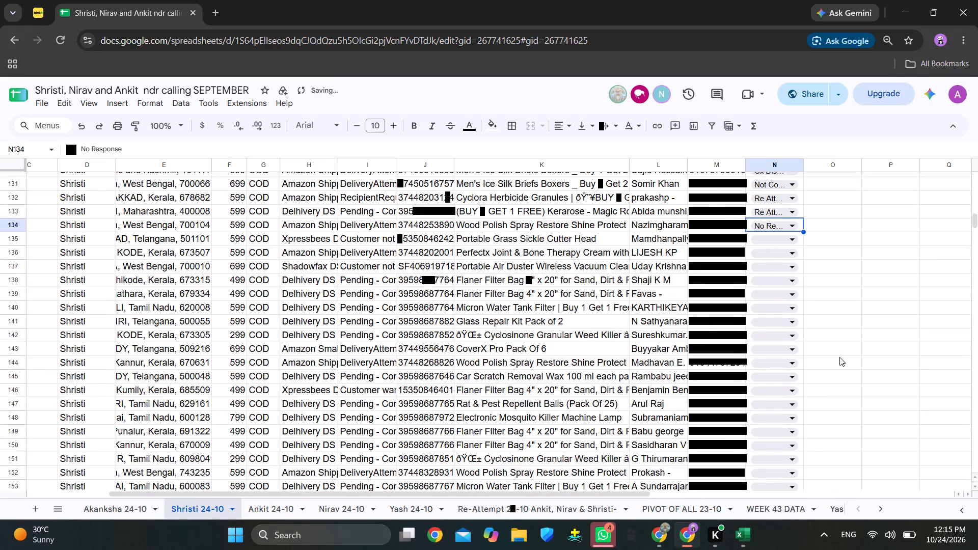
scroll(873, 288, "up", 2)
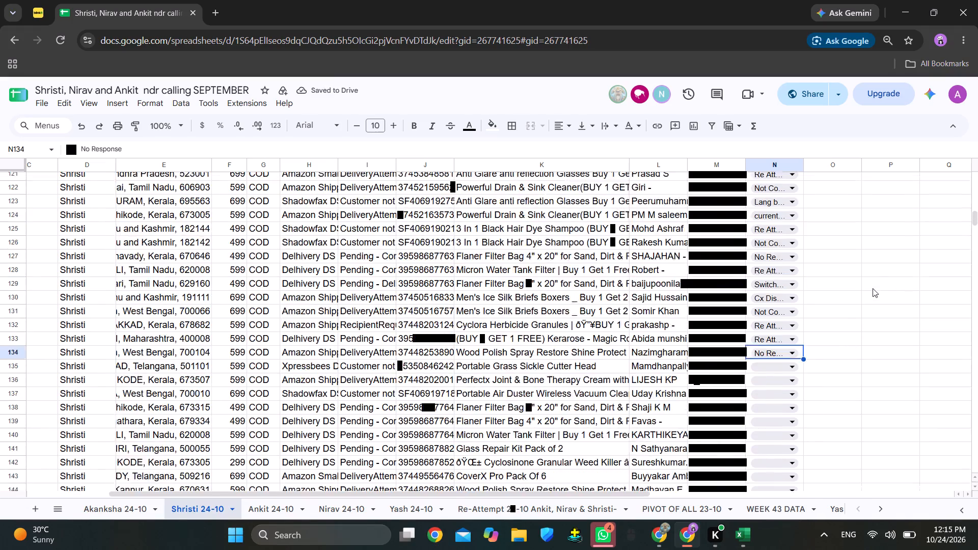
scroll(873, 288, "up", 2)
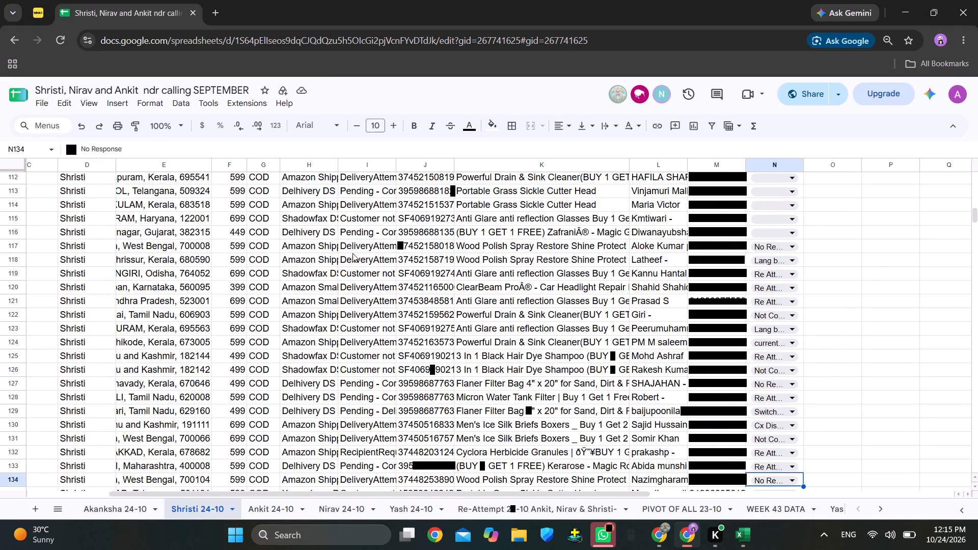
scroll(943, 429, "down", 4)
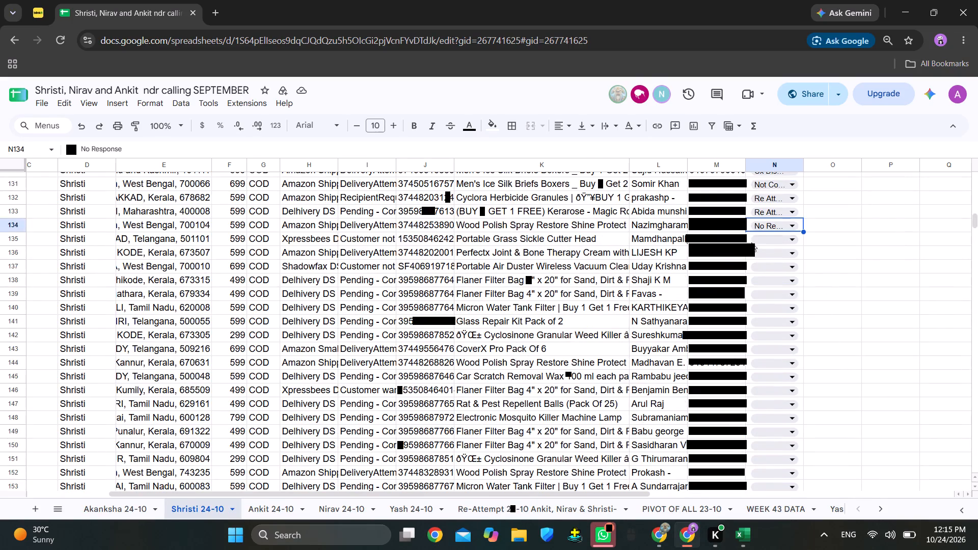
left_click(765, 239)
scroll(785, 349, "down", 2)
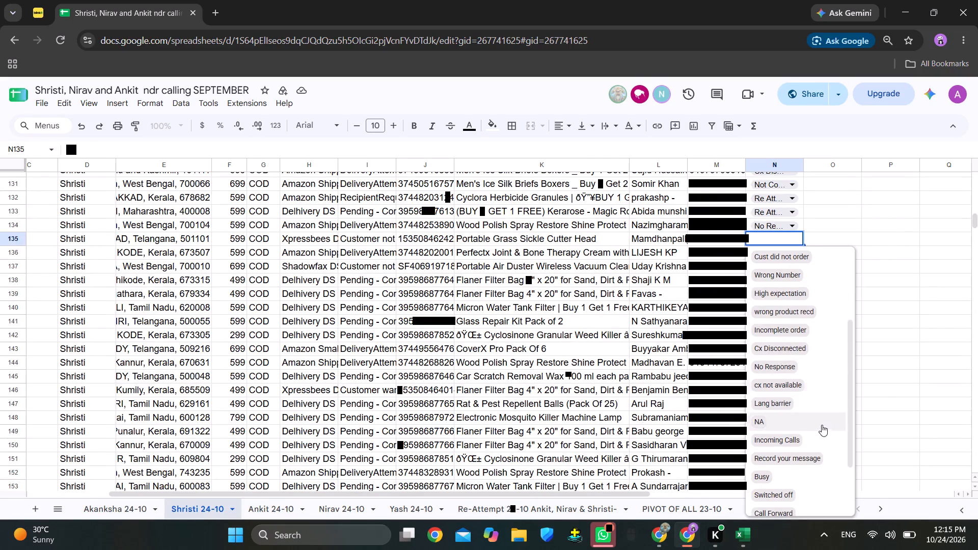
left_click(783, 403)
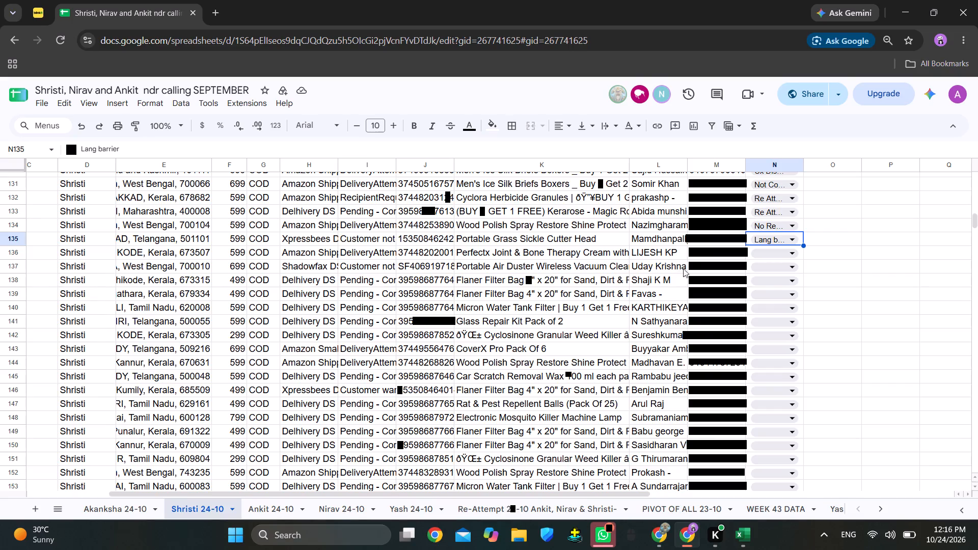
Set the row 136 remark on the Shristi 24-10 sheet to Out of Coverage Area.
left_click(774, 253)
scroll(777, 373, "down", 11)
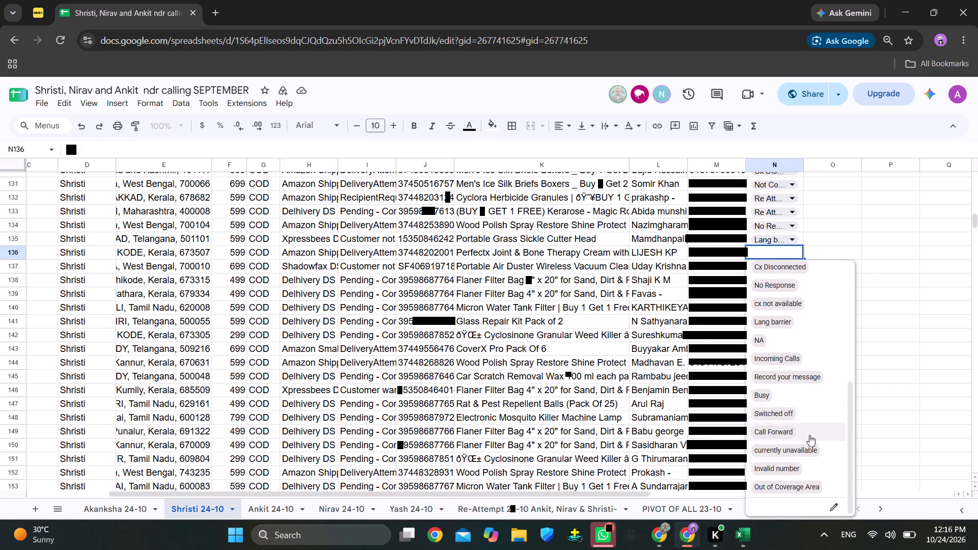
left_click(802, 489)
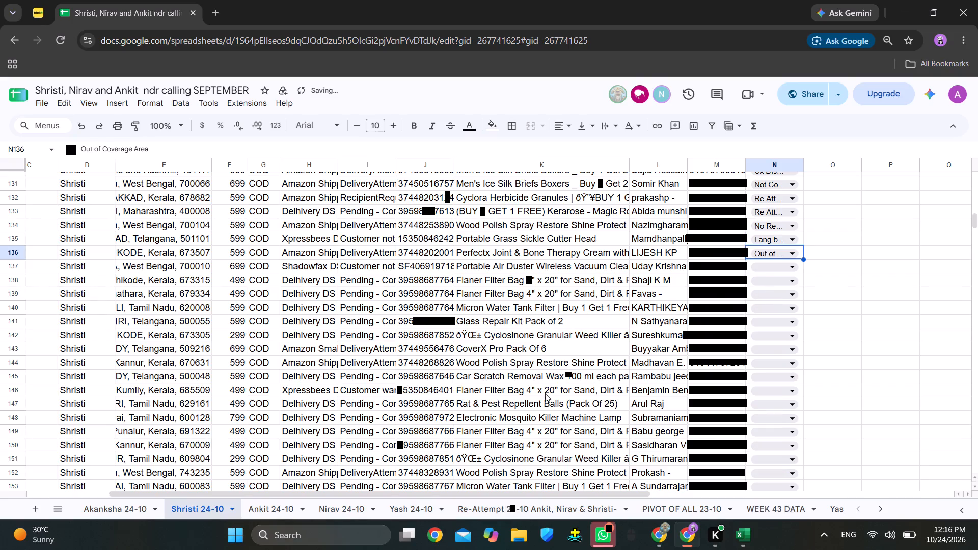
Examine how far the remarks have been filled in on the Nirav 24-10 sheet.
left_click(346, 508)
scroll(538, 369, "down", 2)
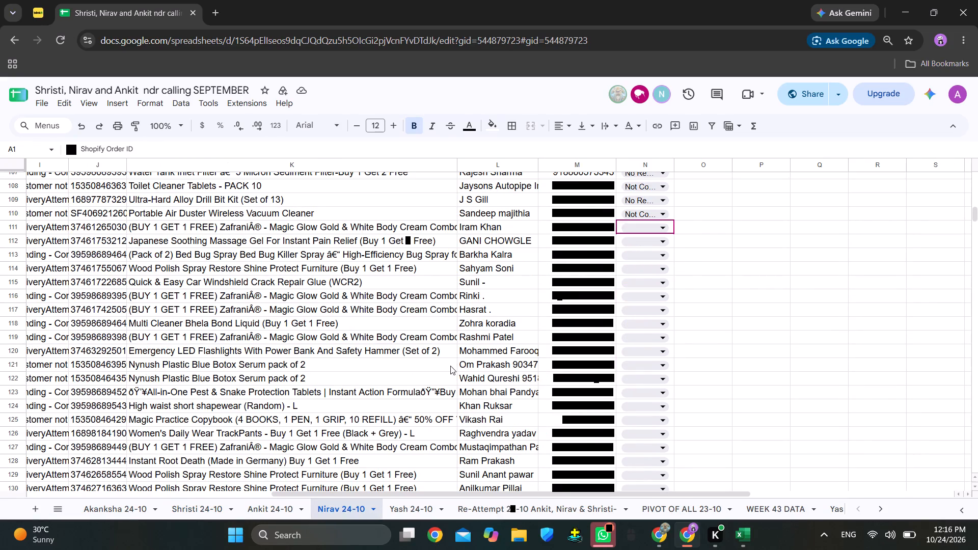
scroll(450, 366, "up", 1)
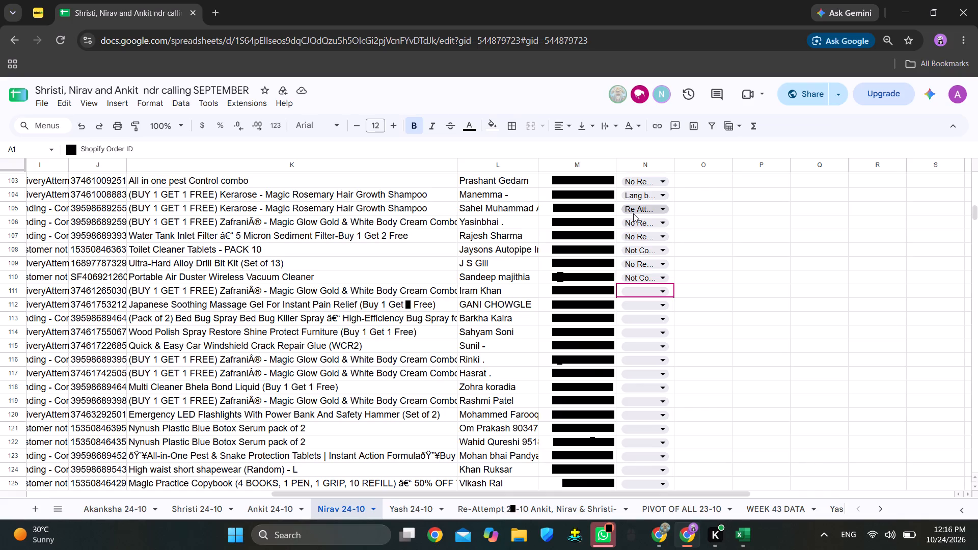
scroll(572, 294, "down", 2)
scroll(567, 320, "up", 1)
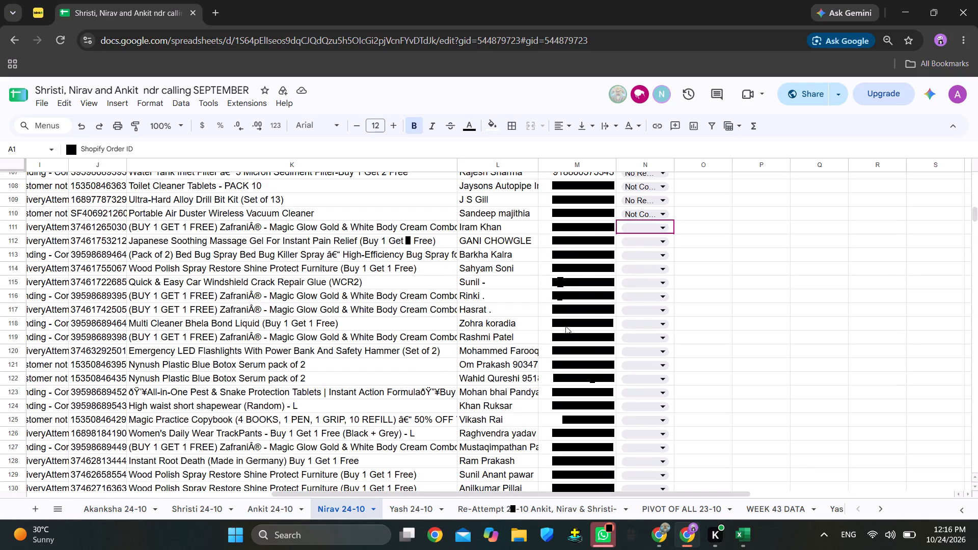
On Shristi 24-10, set the row 137 remark to Re Attempt and the row 138 remark to No Response.
left_click(210, 511)
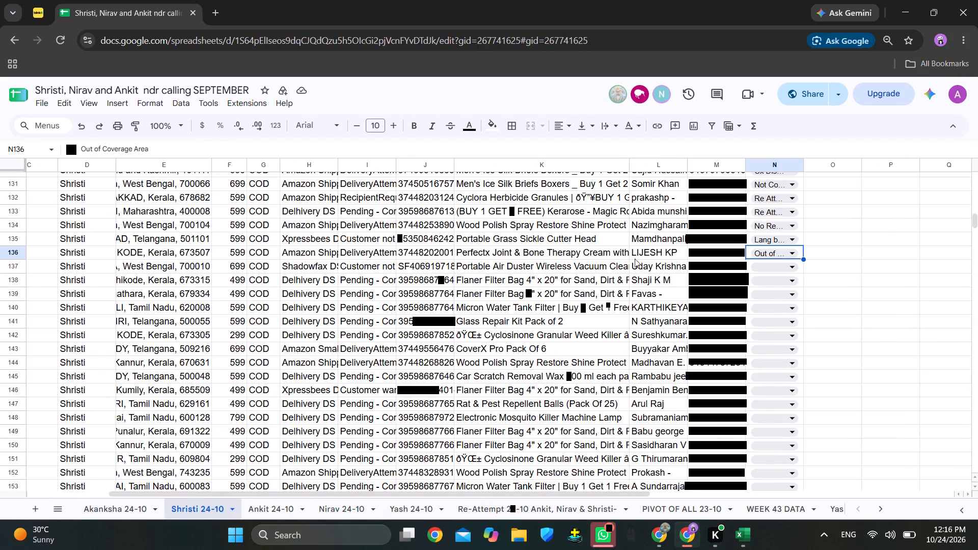
left_click(777, 267)
left_click(780, 286)
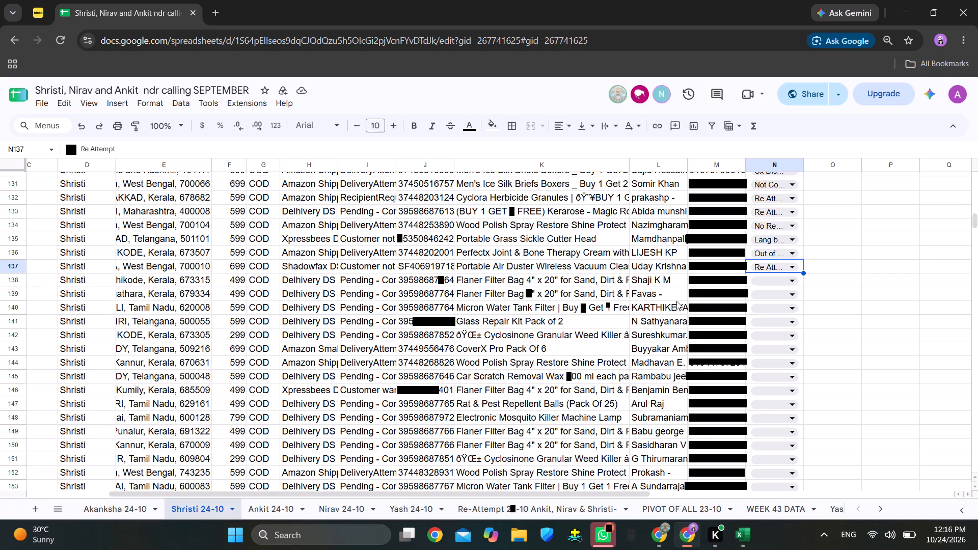
left_click(780, 283)
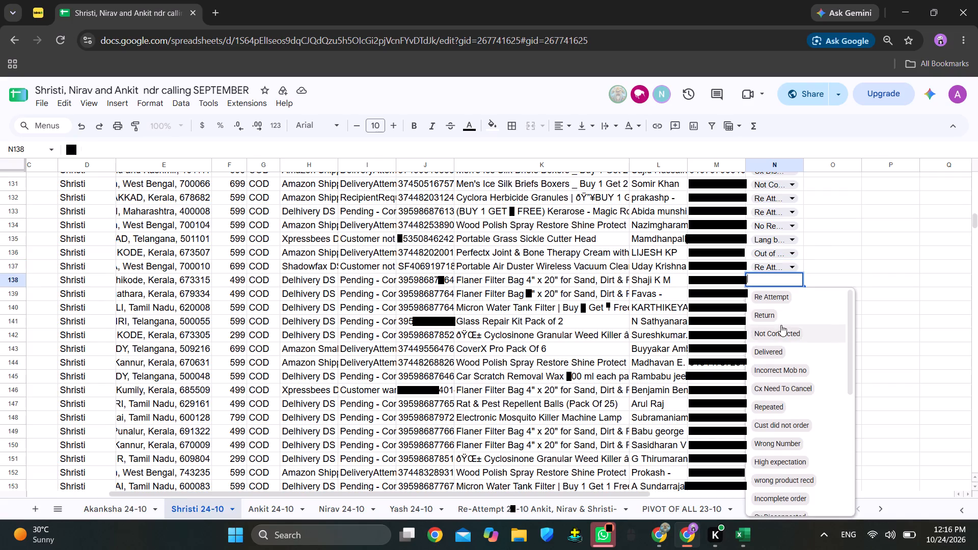
scroll(779, 328, "down", 2)
left_click(779, 410)
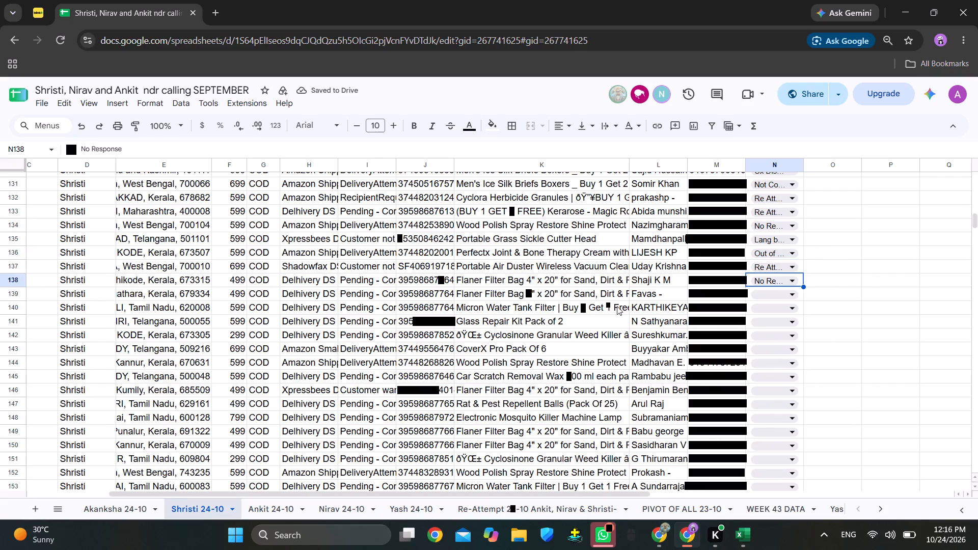
Look over the earlier remarks on Shristi 24-10, and set the row 139 remark to Busy.
scroll(664, 290, "up", 1)
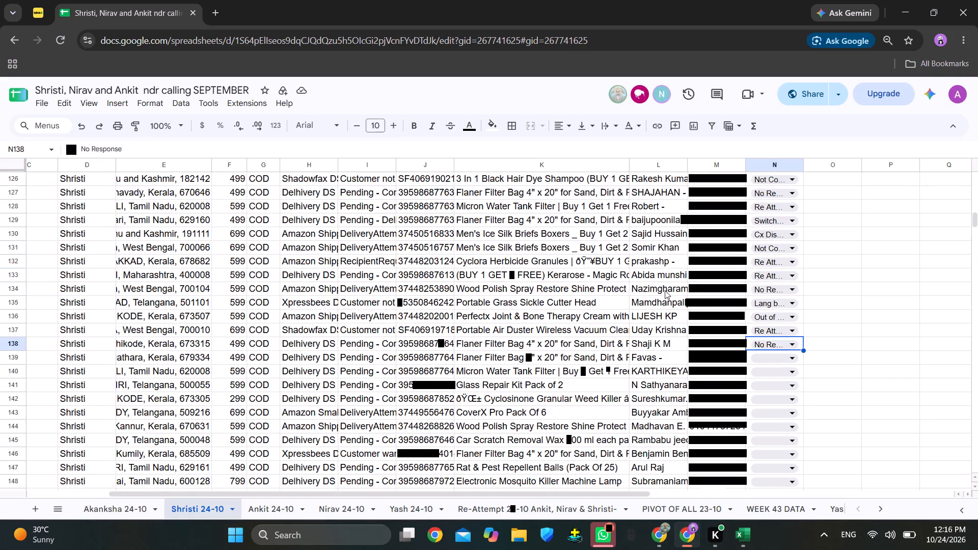
scroll(665, 290, "up", 2)
scroll(665, 291, "down", 2)
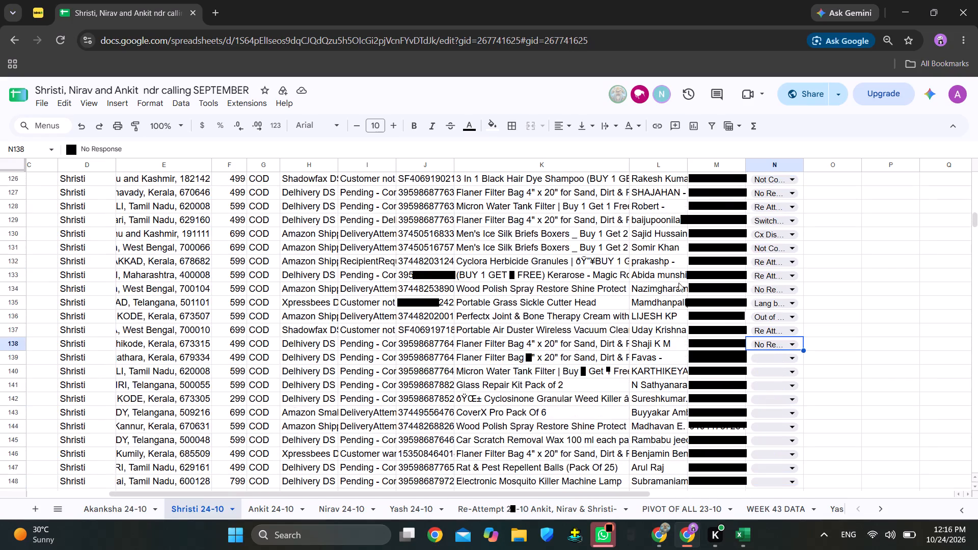
left_click(771, 358)
scroll(749, 359, "down", 3)
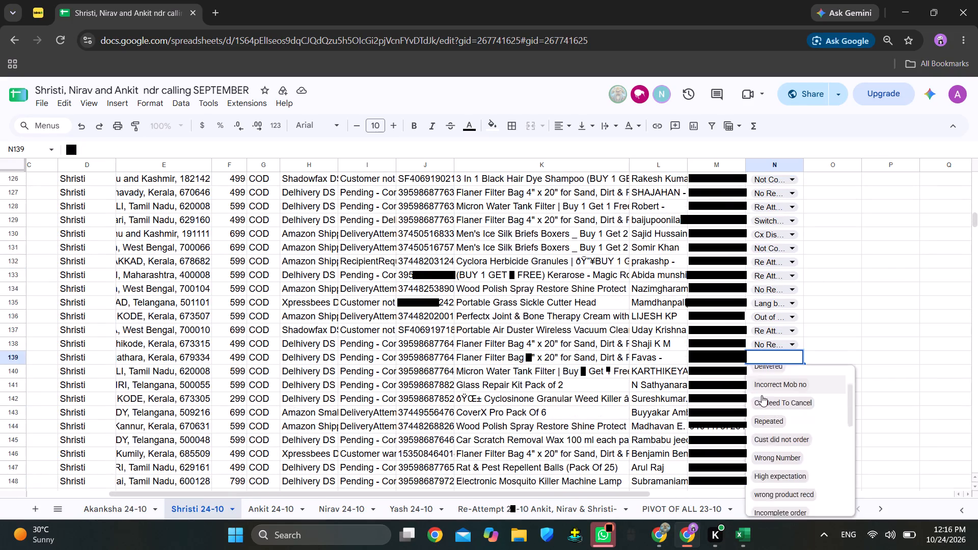
scroll(763, 398, "up", 1)
scroll(763, 400, "down", 1)
scroll(797, 484, "down", 2)
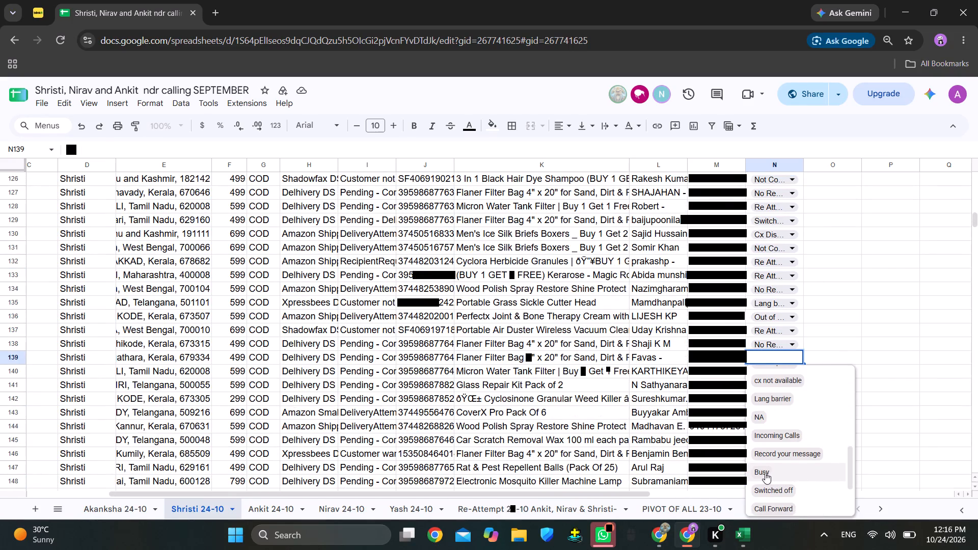
left_click(765, 473)
Recheck the remarks progress on Nirav 24-10, and set the row 140 remark on Shristi 24-10 to Re Attempt.
scroll(878, 293, "down", 2)
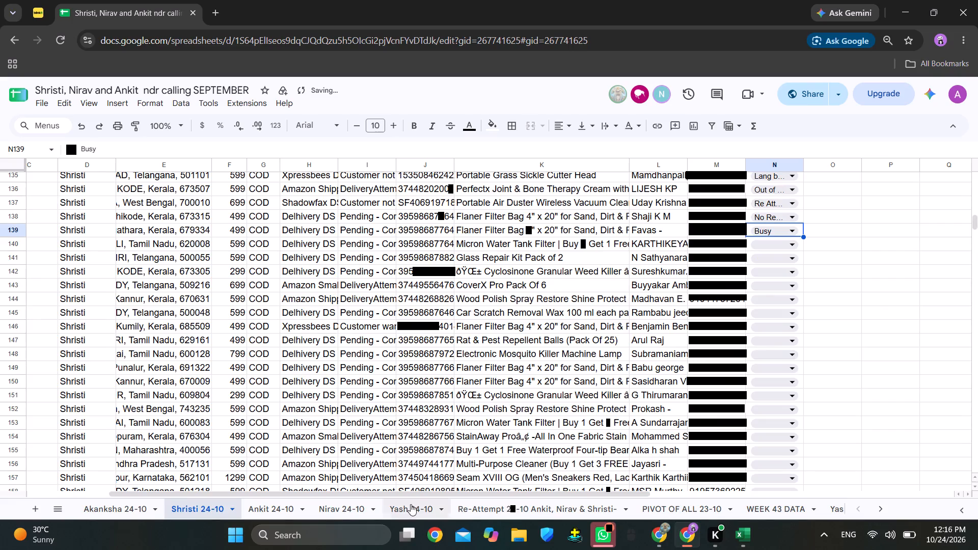
left_click(347, 514)
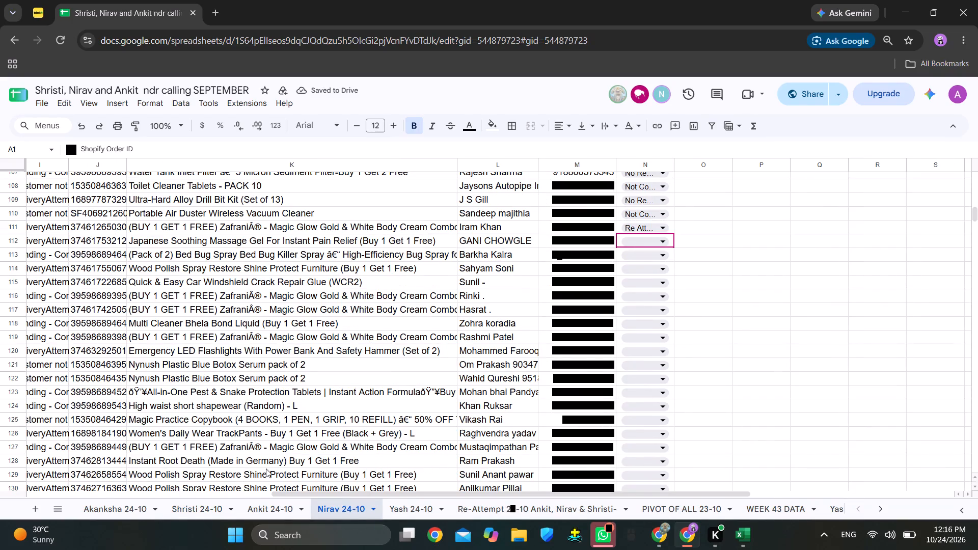
left_click(186, 510)
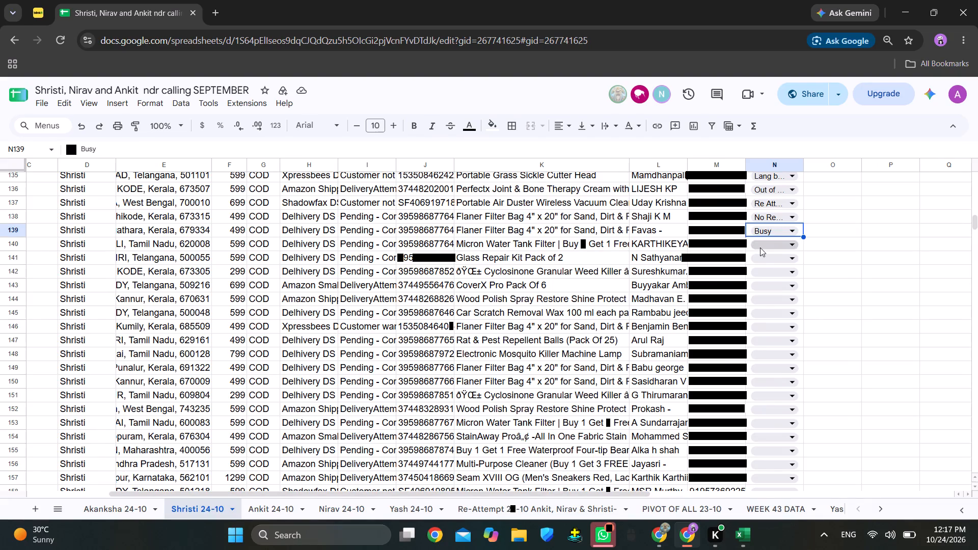
left_click(762, 249)
left_click(779, 261)
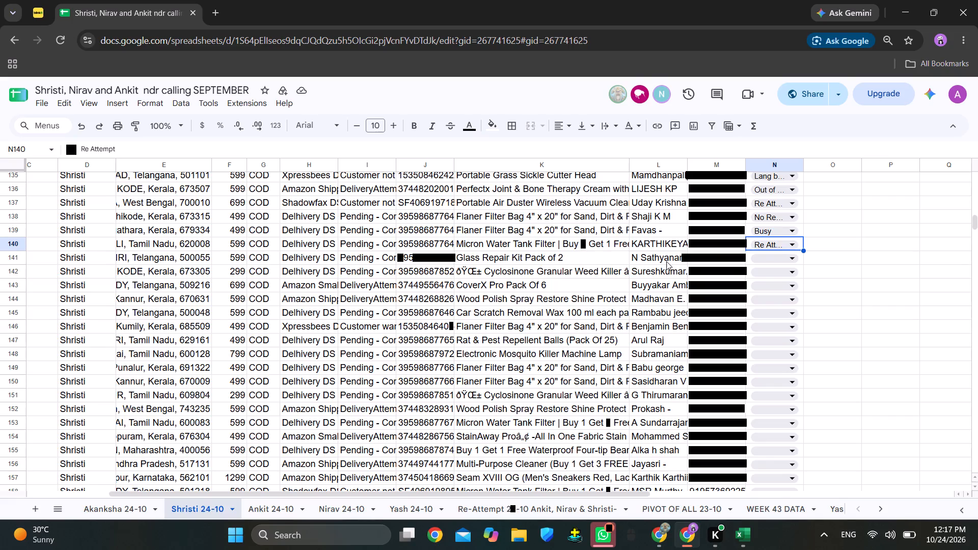
Set the row 141 remark on the Shristi 24-10 sheet to Record your message.
left_click(764, 260)
scroll(768, 333, "down", 2)
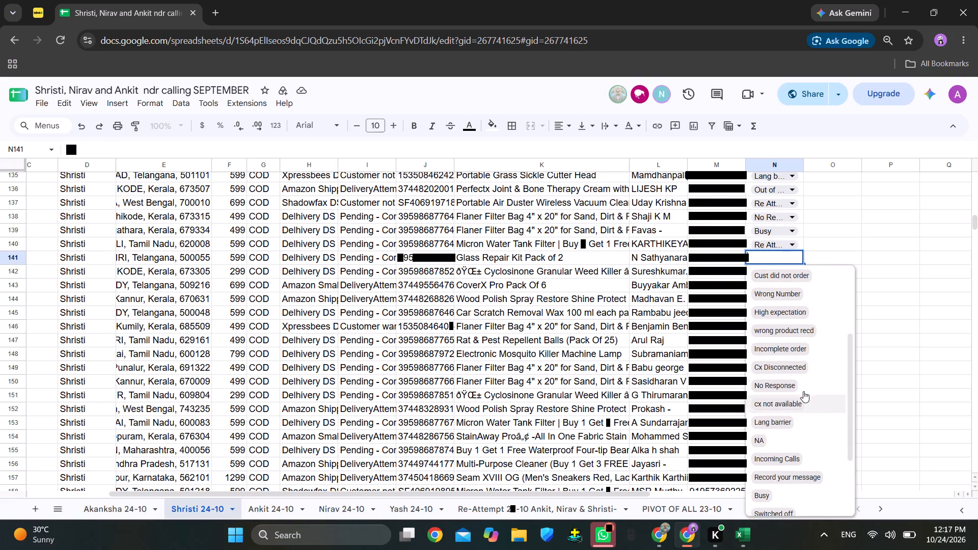
left_click(793, 476)
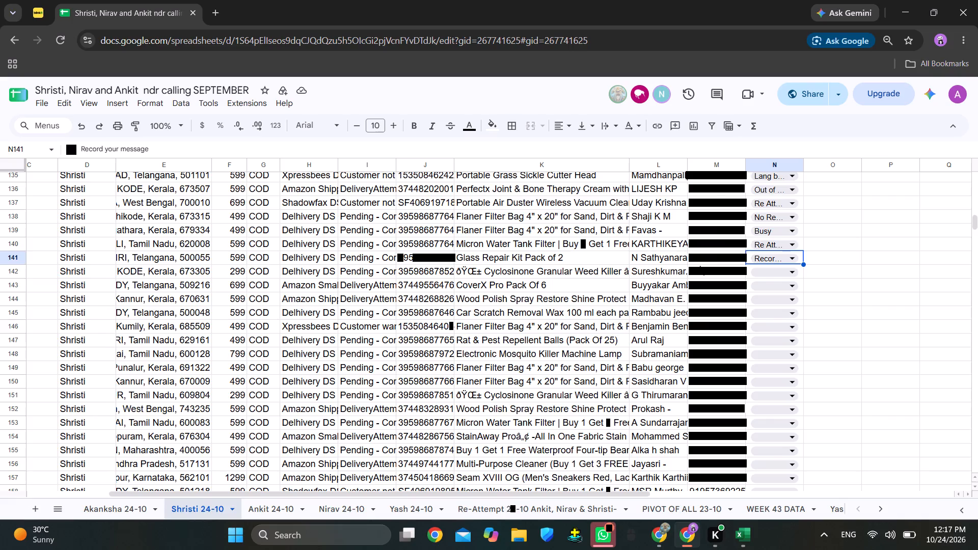
Review the remarks on Nirav 24-10 again, and set the row 142 remark on Shristi 24-10 to Re Attempt.
left_click(333, 513)
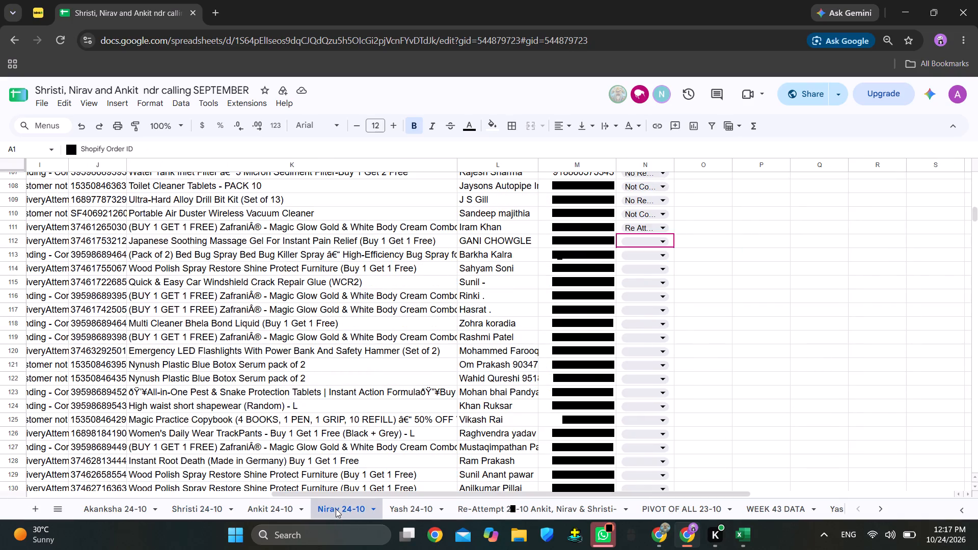
left_click(208, 511)
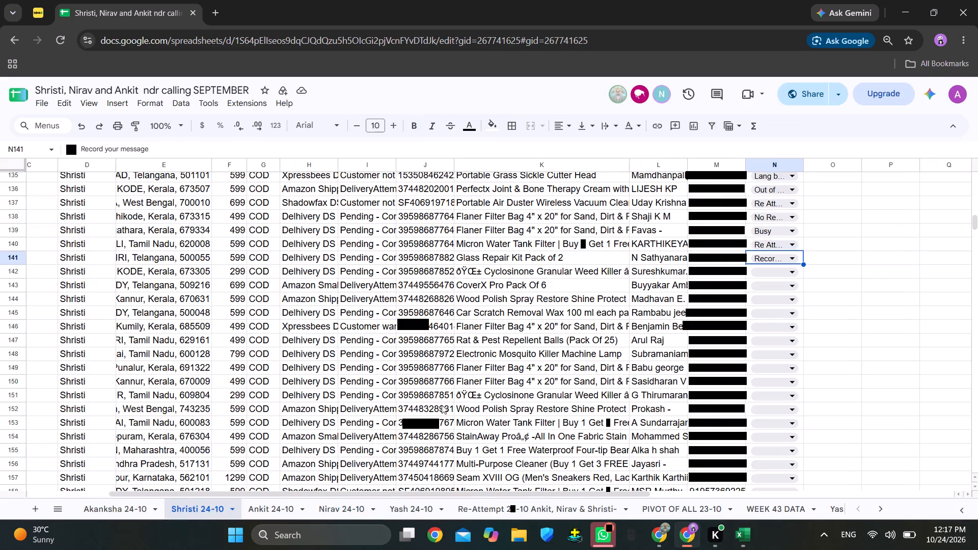
left_click(770, 271)
left_click(778, 290)
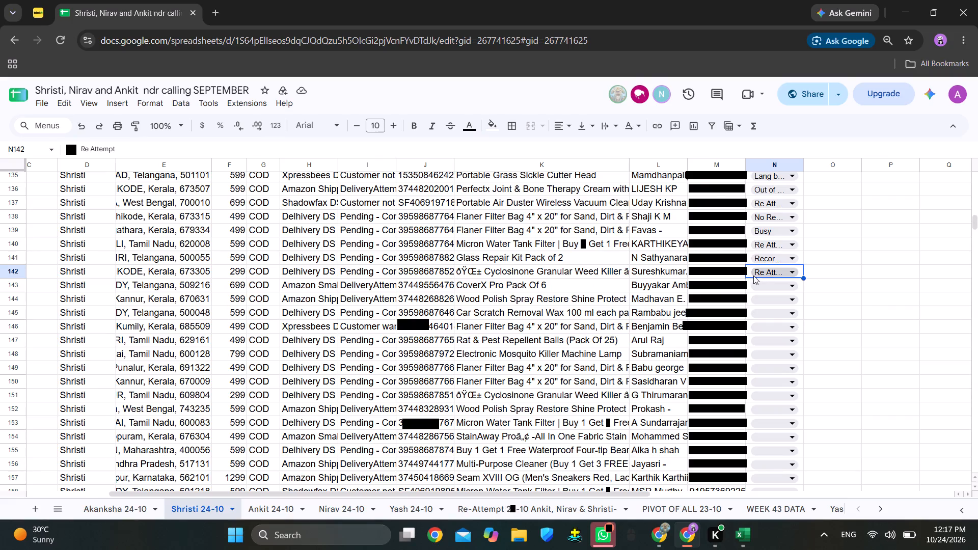
Set the row 143 remark on Shristi 24-10 to Cx Disconnected and the row 144 remark to Not Connected.
left_click(777, 285)
scroll(782, 417, "down", 2)
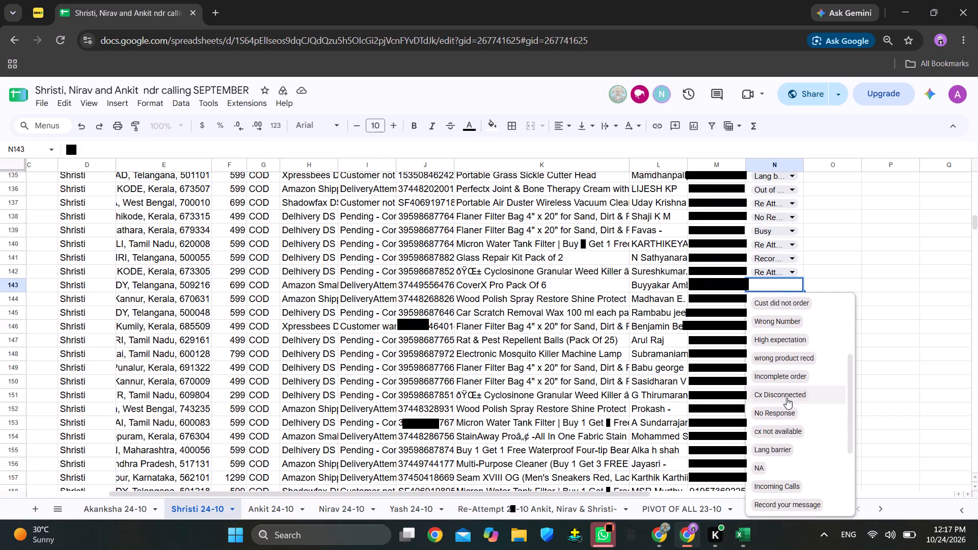
left_click(783, 394)
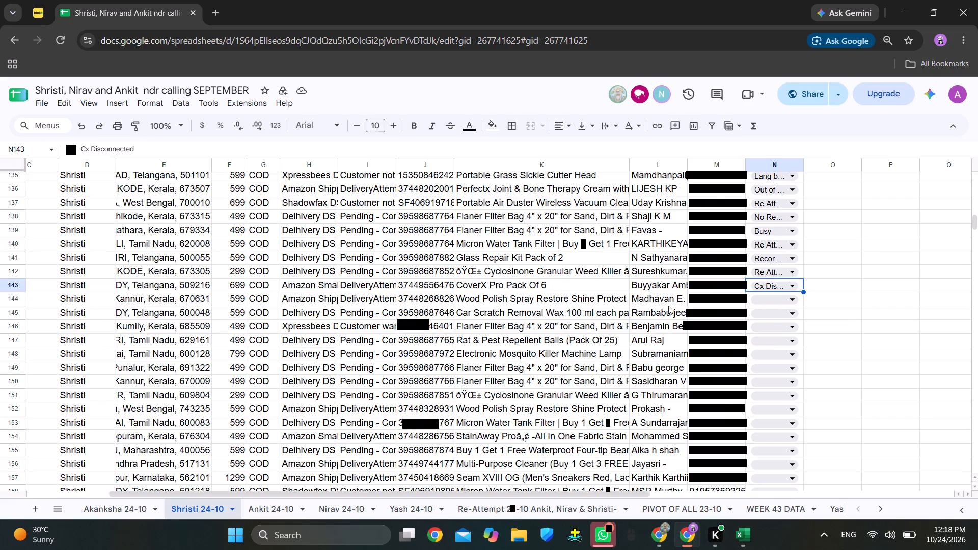
left_click(775, 304)
left_click(784, 354)
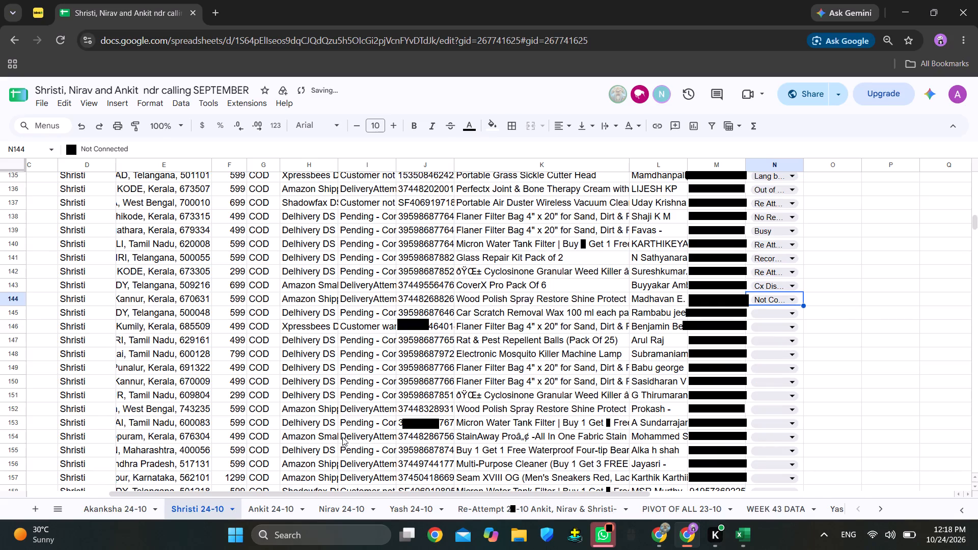
Check the remarks progress on Nirav 24-10, and set the row 145 remark on Shristi 24-10 to Re Attempt.
left_click(350, 504)
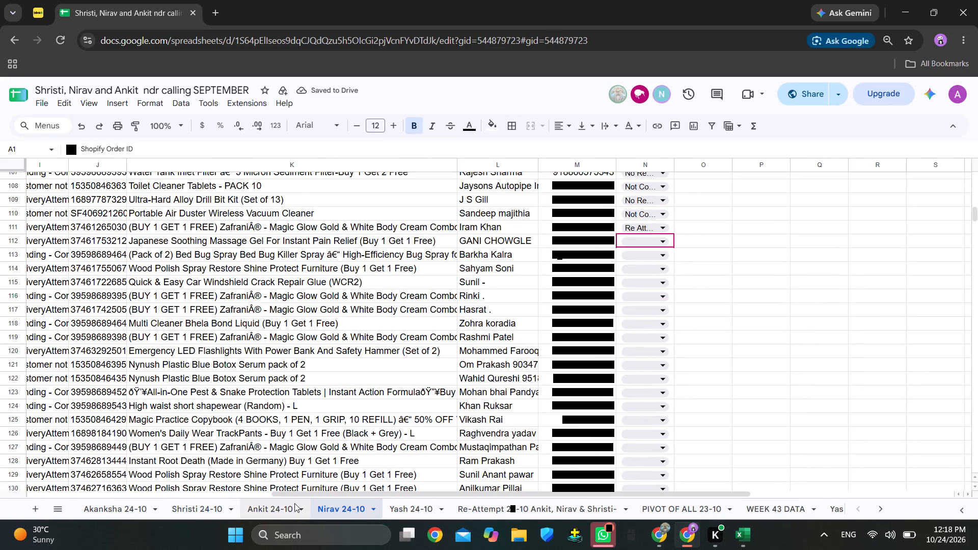
left_click(203, 511)
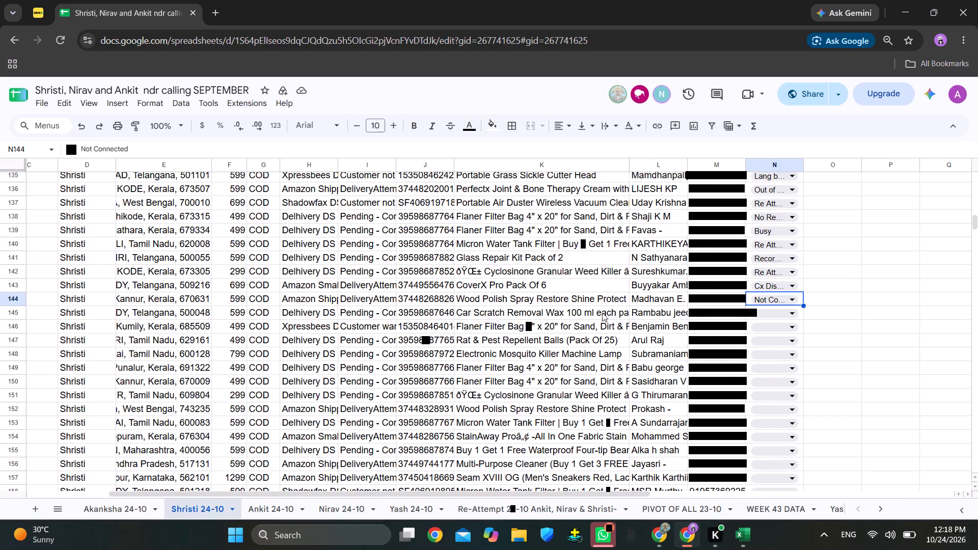
left_click(766, 312)
left_click(776, 328)
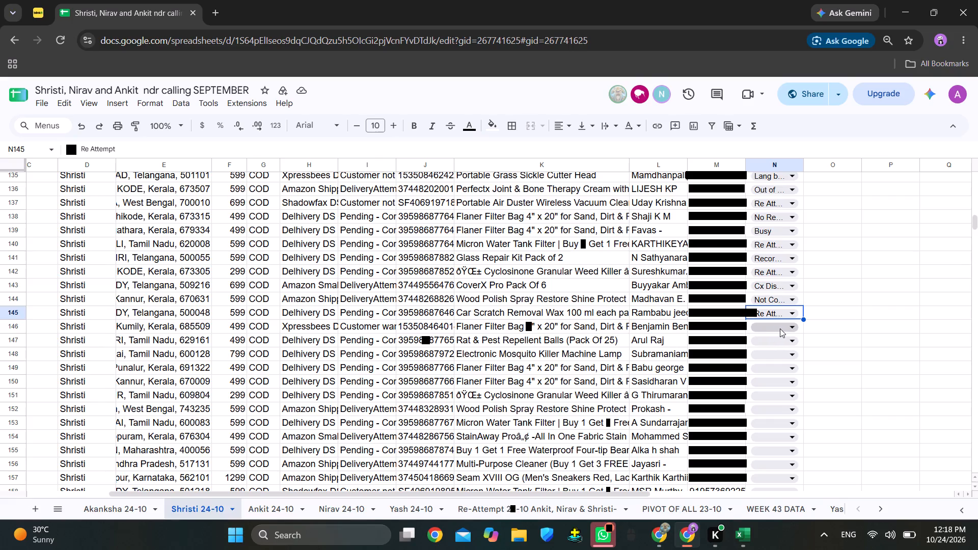
Recheck the remarks on Nirav 24-10, and set the row 146 remark on Shristi 24-10 to Re Attempt.
left_click(337, 509)
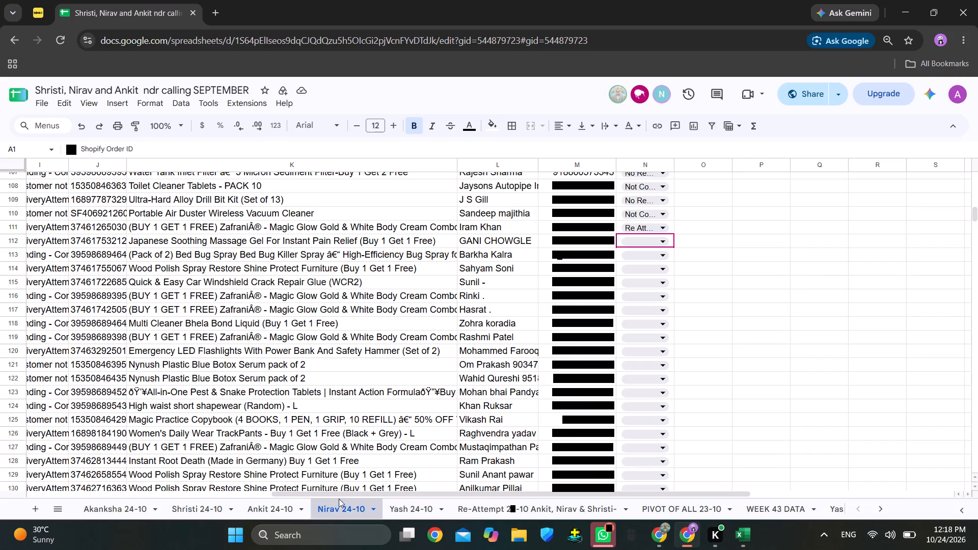
left_click(209, 515)
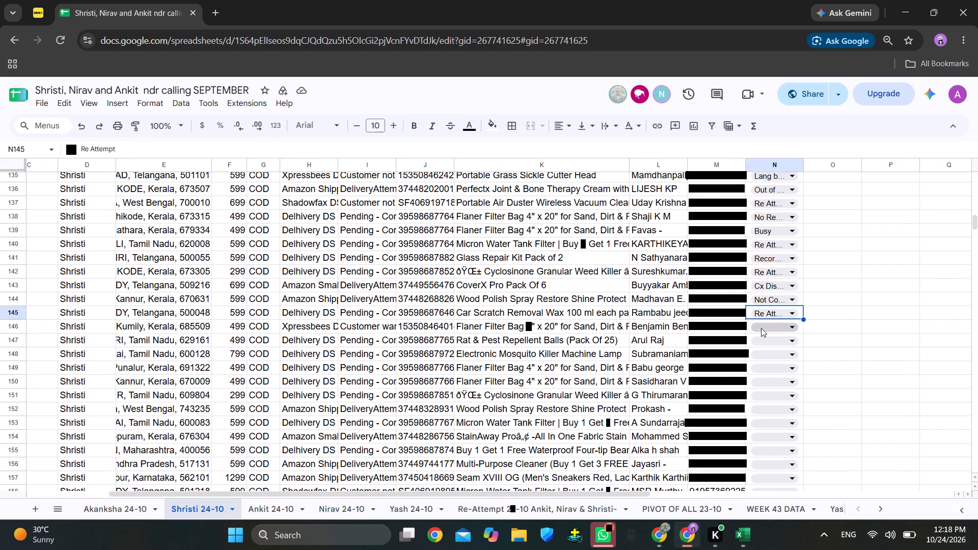
left_click(783, 326)
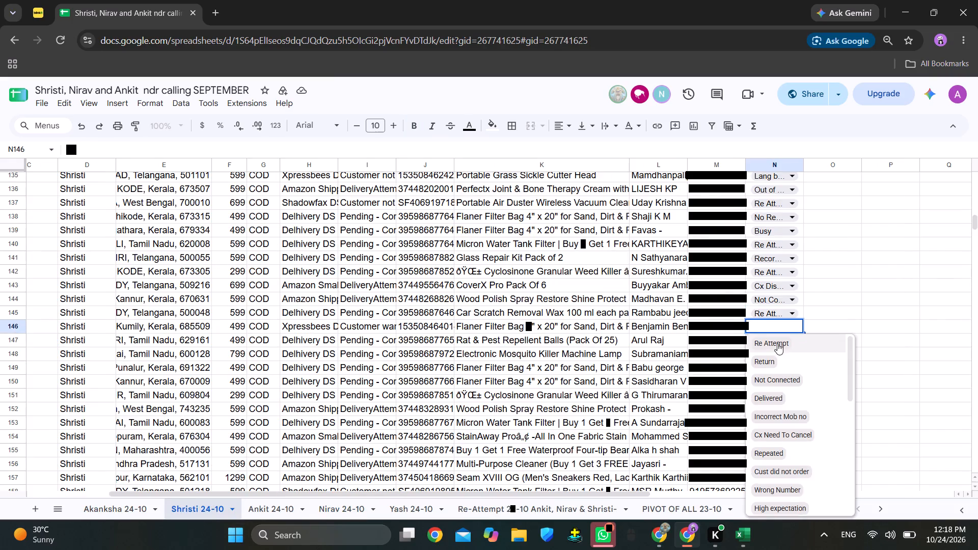
left_click(777, 343)
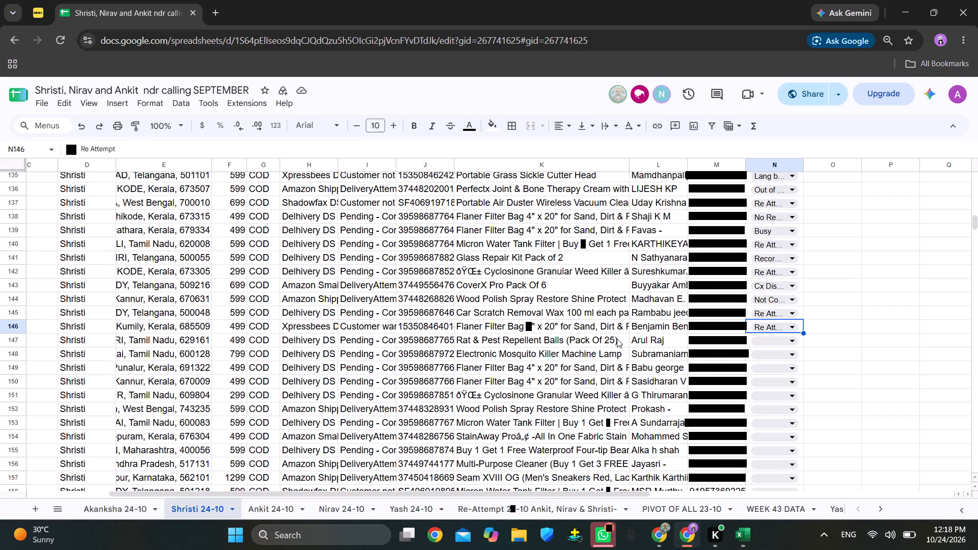
Set the row 147 remark on the Shristi 24-10 sheet to No Response.
left_click(770, 340)
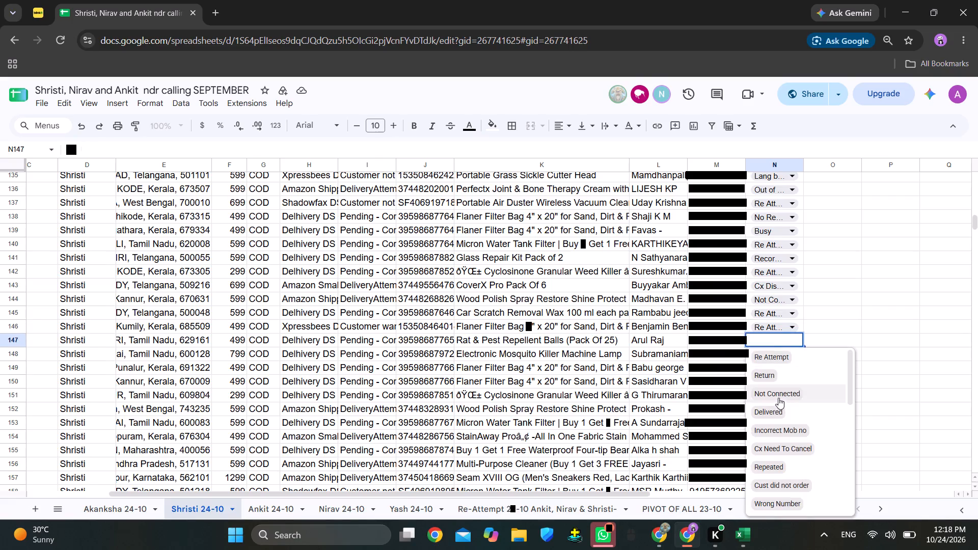
scroll(778, 399, "down", 4)
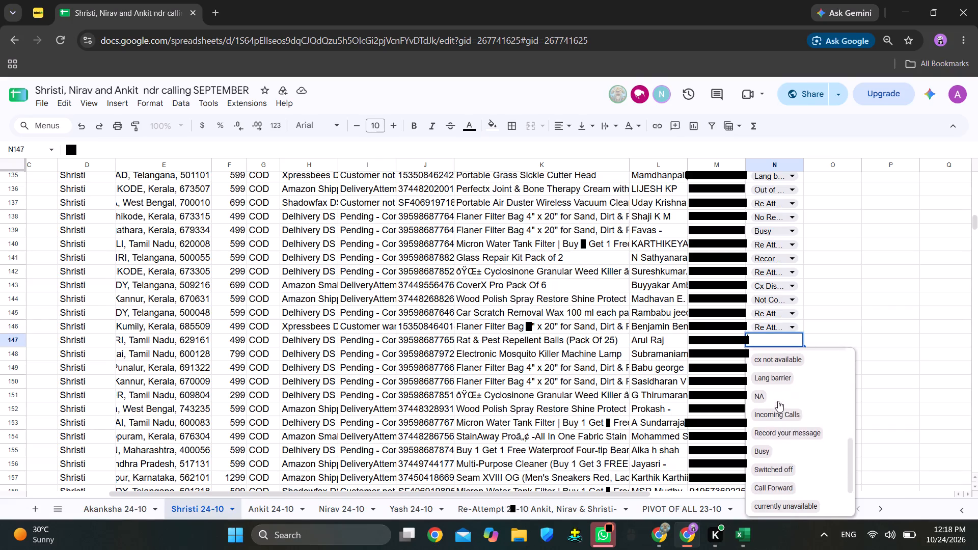
scroll(784, 457, "down", 1)
scroll(783, 424, "up", 1)
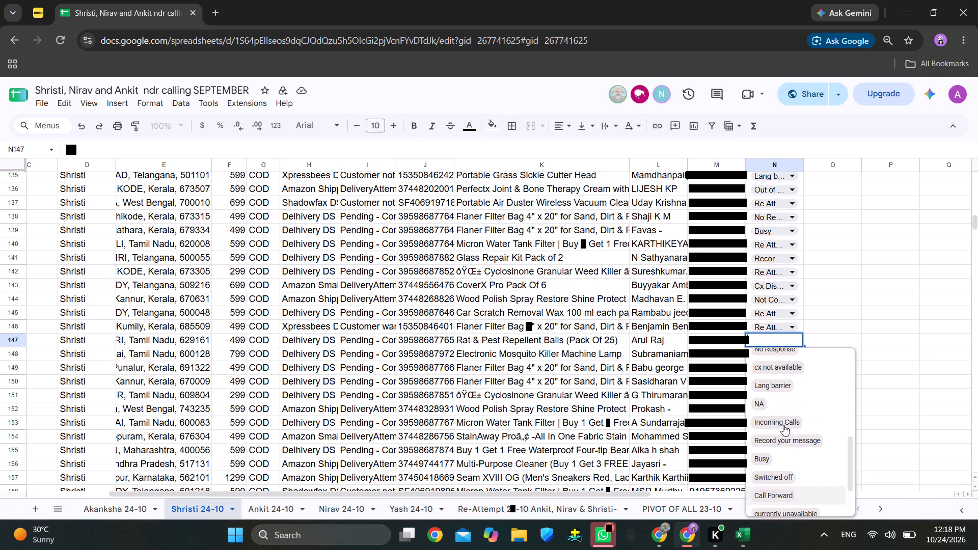
scroll(784, 425, "up", 1)
left_click(784, 411)
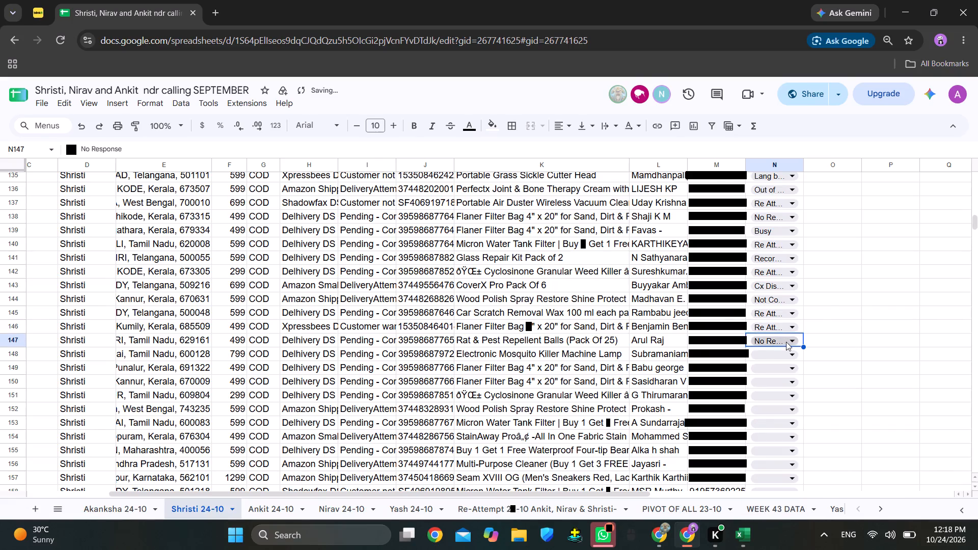
Review the remarks progress on Nirav 24-10, and set the row 148 remark on Shristi 24-10 to Switched off.
scroll(828, 310, "down", 2)
left_click(336, 501)
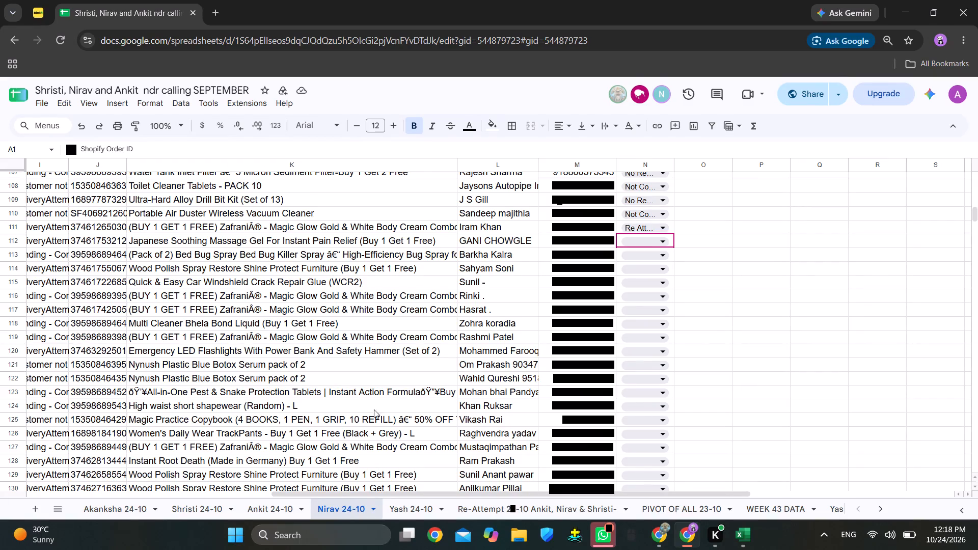
left_click(191, 507)
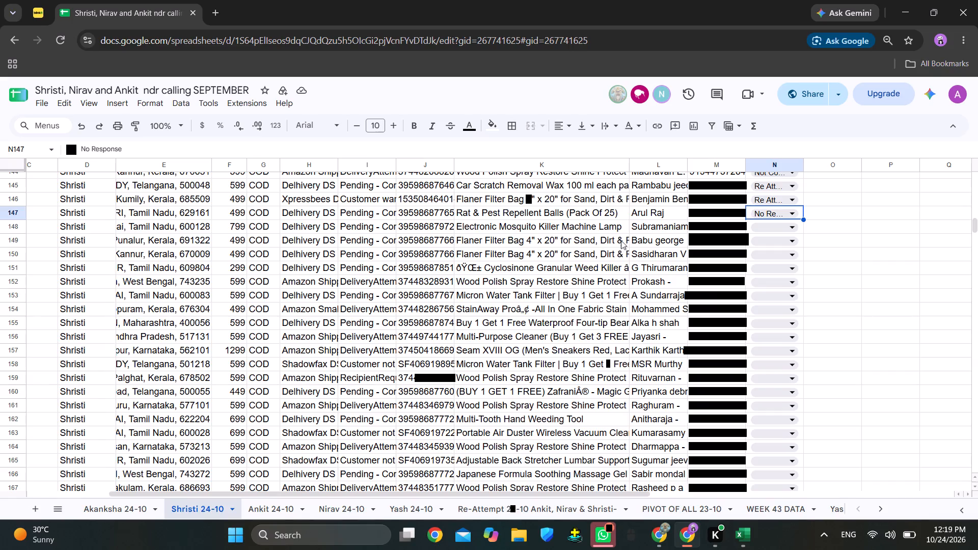
left_click(778, 227)
scroll(779, 342, "down", 2)
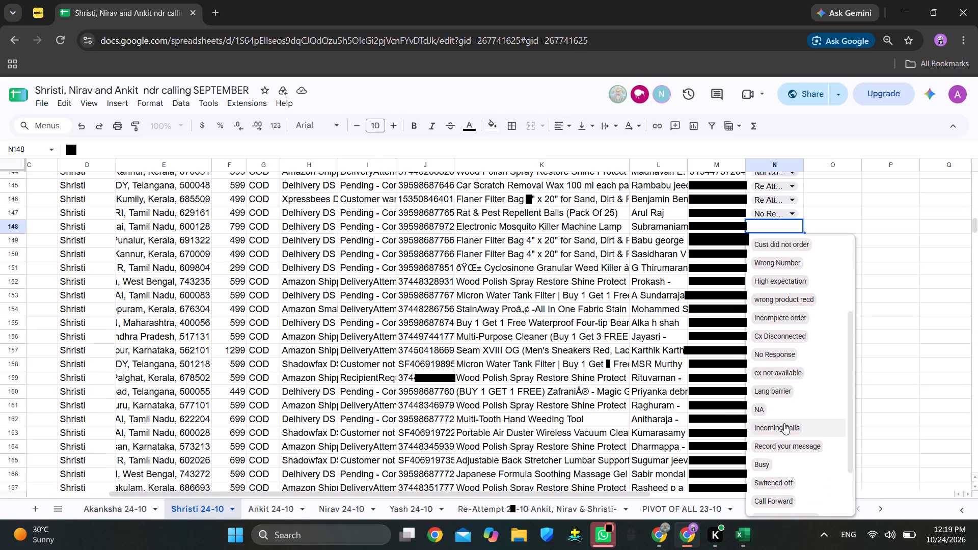
scroll(784, 425, "down", 1)
left_click(783, 422)
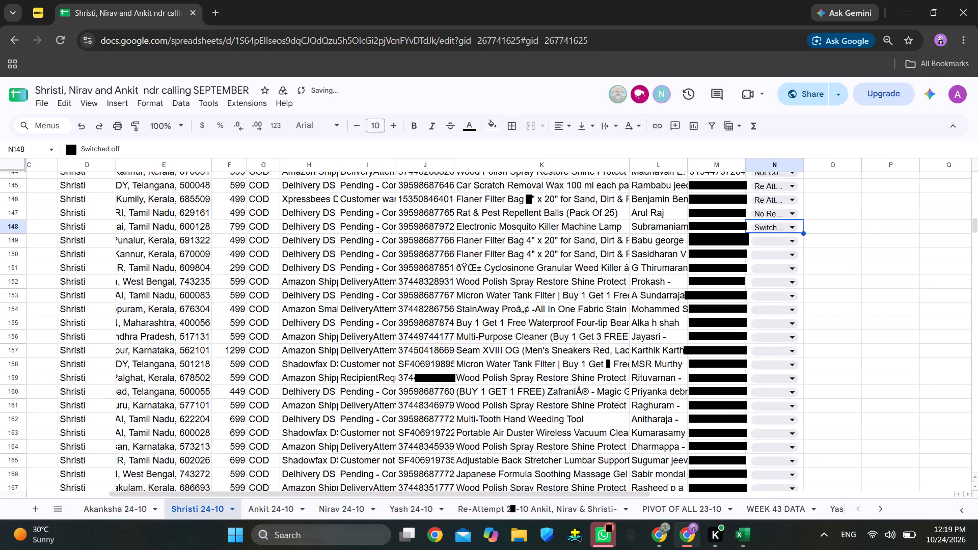
Look at the remarks on Nirav 24-10 again, and set the row 149 remark on Shristi 24-10 to Cx Disconnected.
left_click(337, 509)
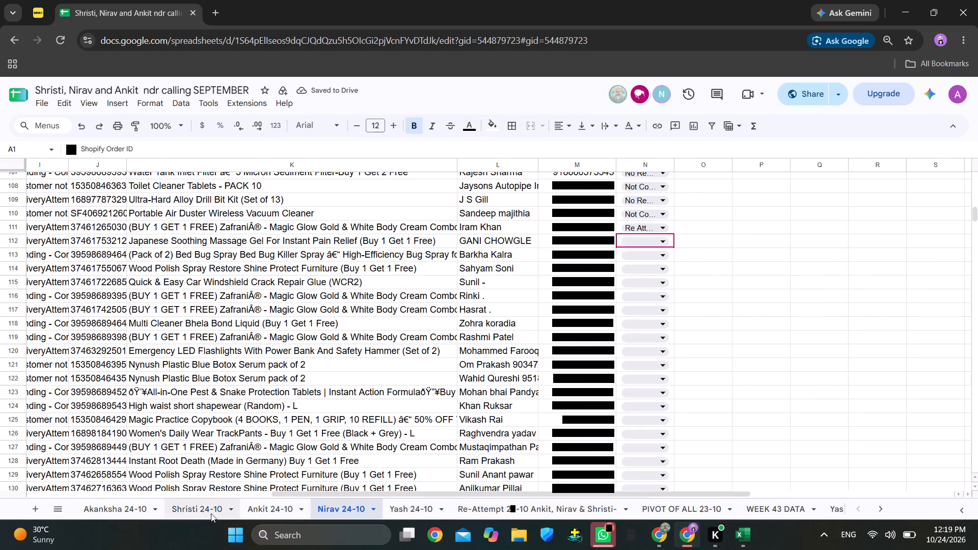
left_click(188, 512)
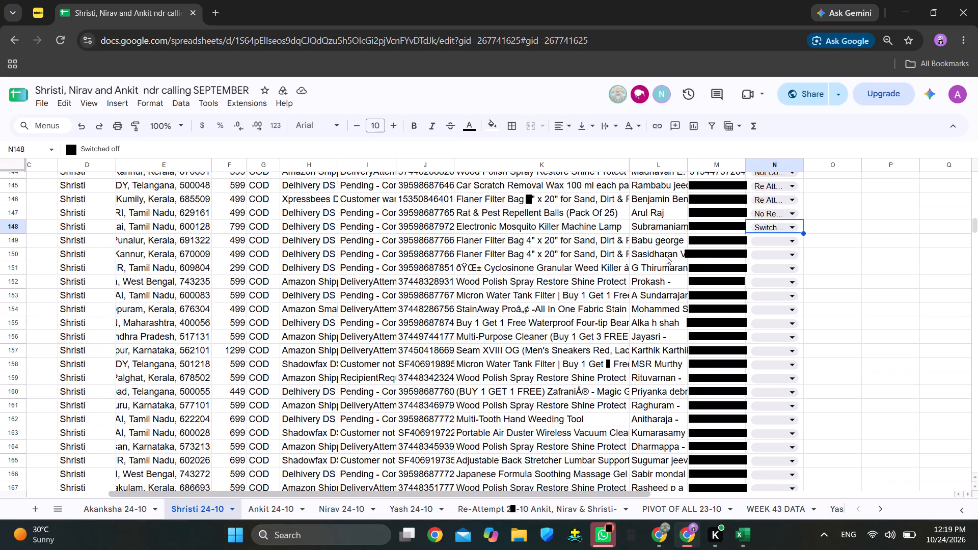
left_click(766, 243)
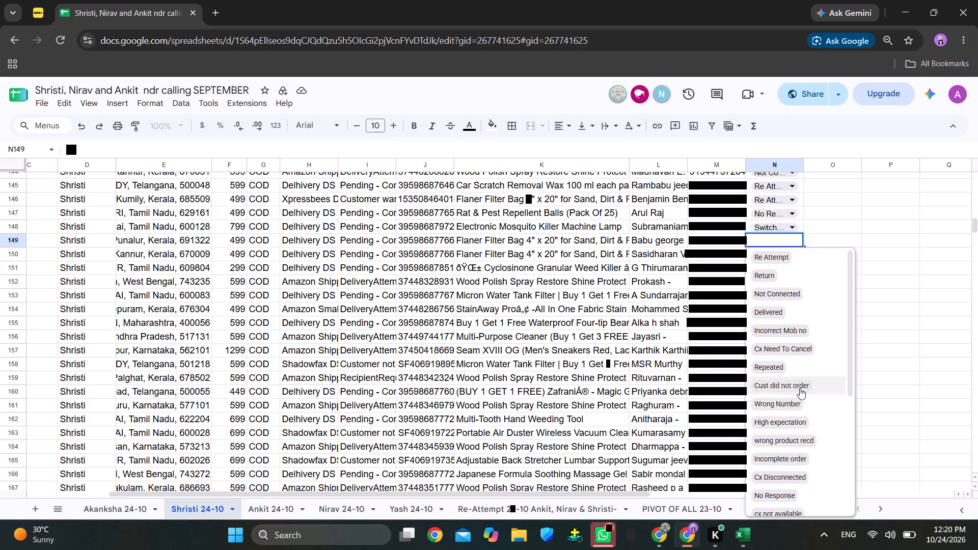
scroll(800, 389, "down", 2)
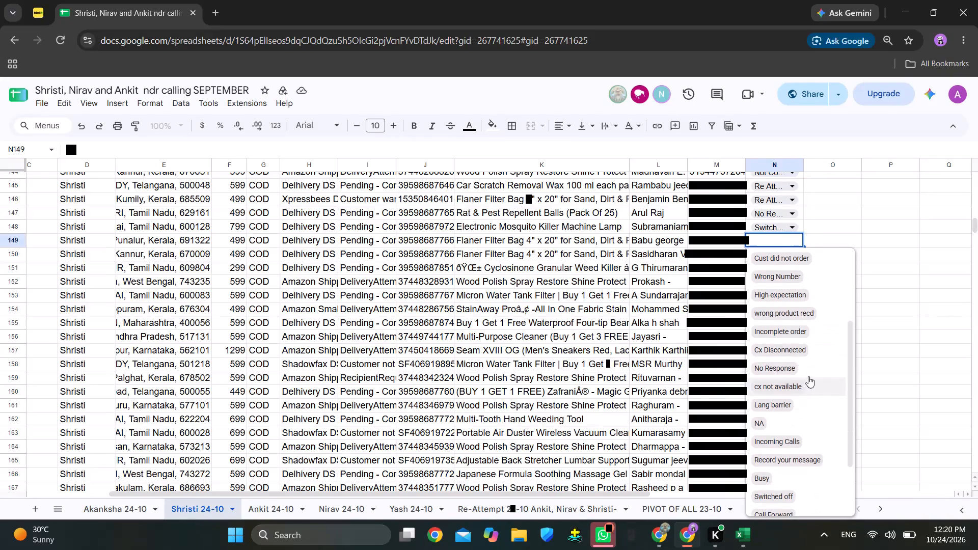
left_click(792, 353)
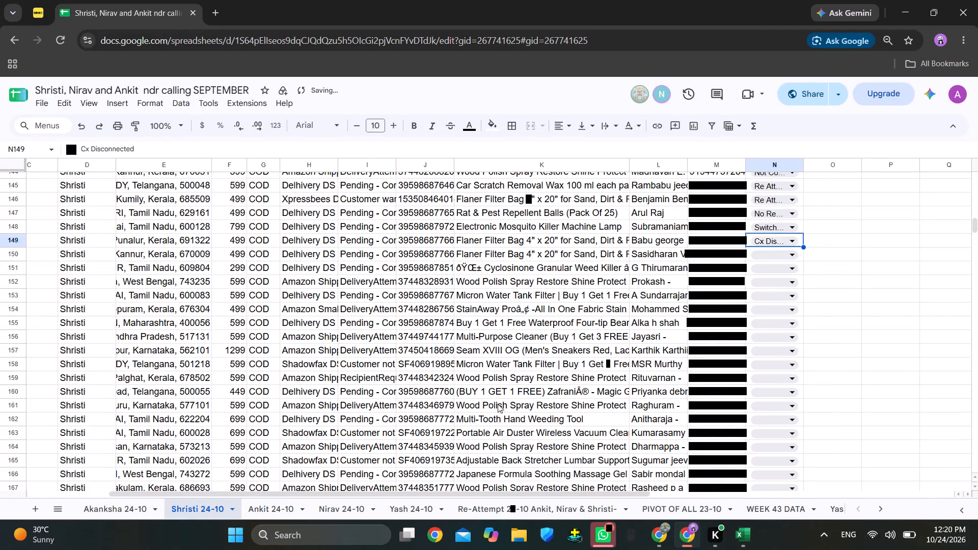
Recheck the remarks progress on Nirav 24-10, and set the row 150 remark on Shristi 24-10 to Re Attempt.
left_click(346, 506)
left_click(208, 512)
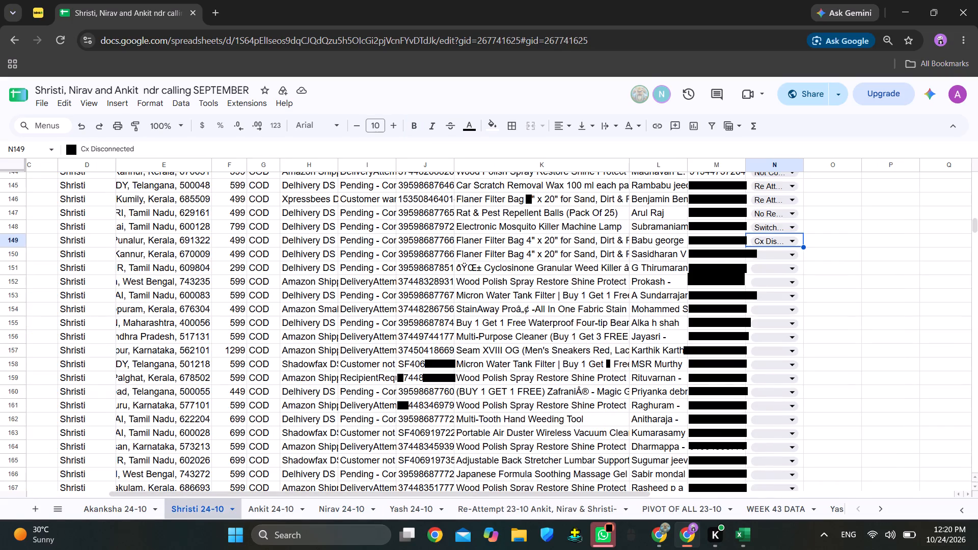
left_click(780, 256)
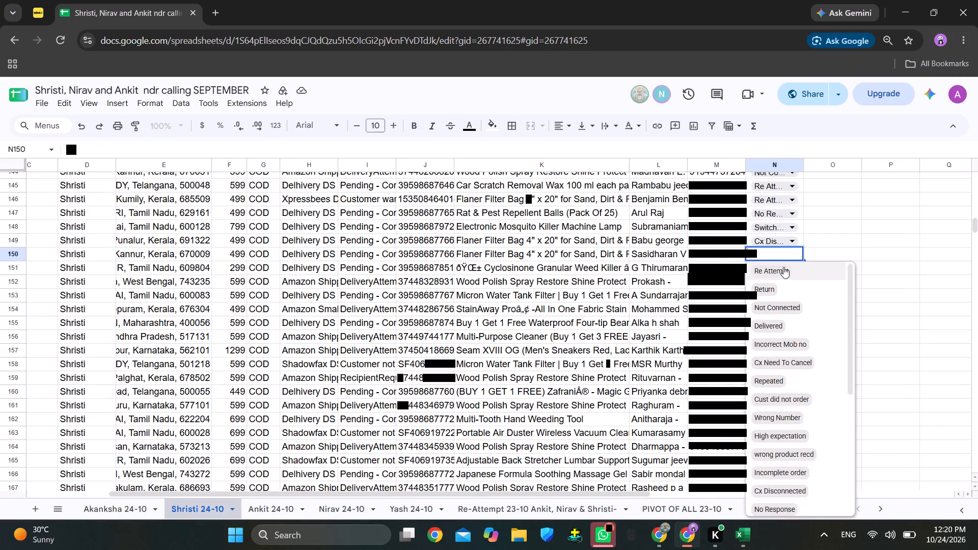
left_click(782, 267)
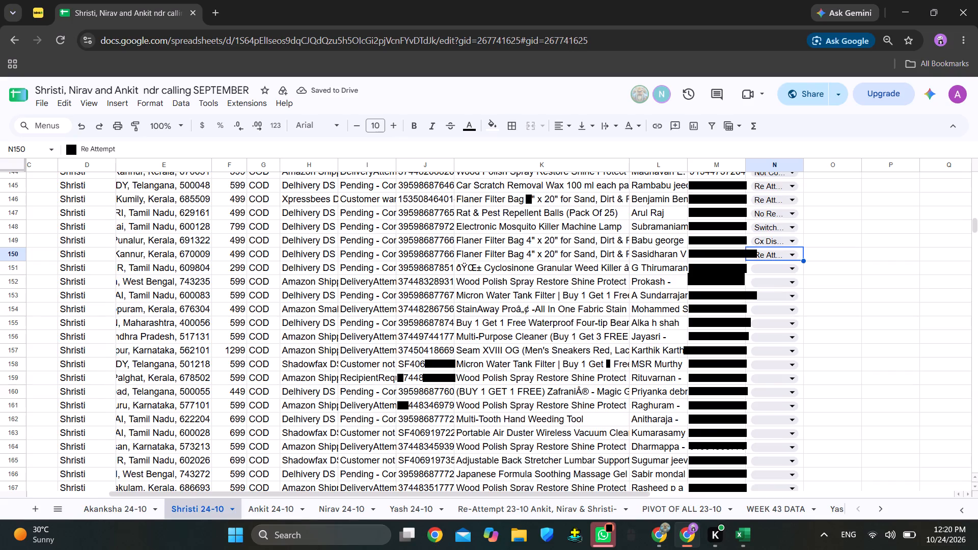
Set the row 151 remark on Shristi 24-10 to Not Connected and the remarks for rows 152 and 153 to Re Attempt.
left_click(762, 269)
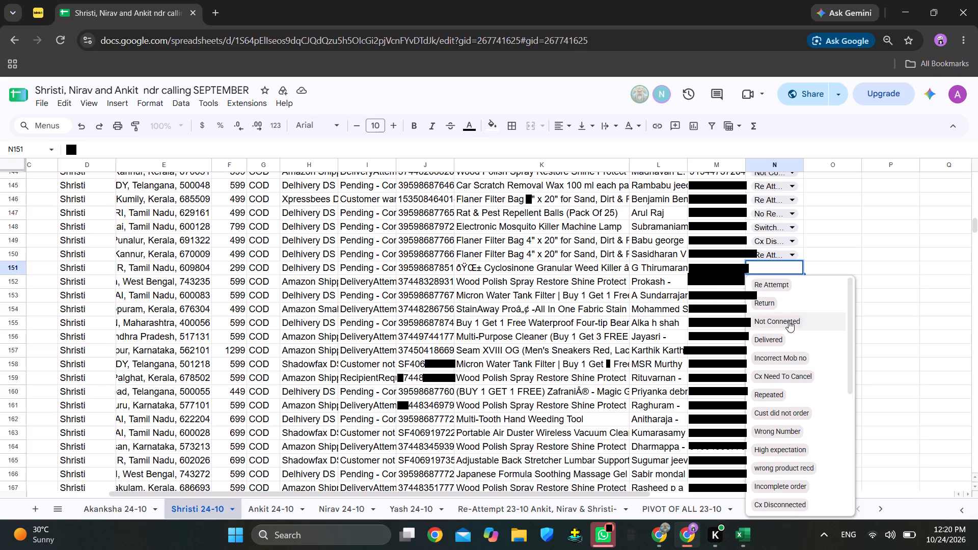
left_click(790, 321)
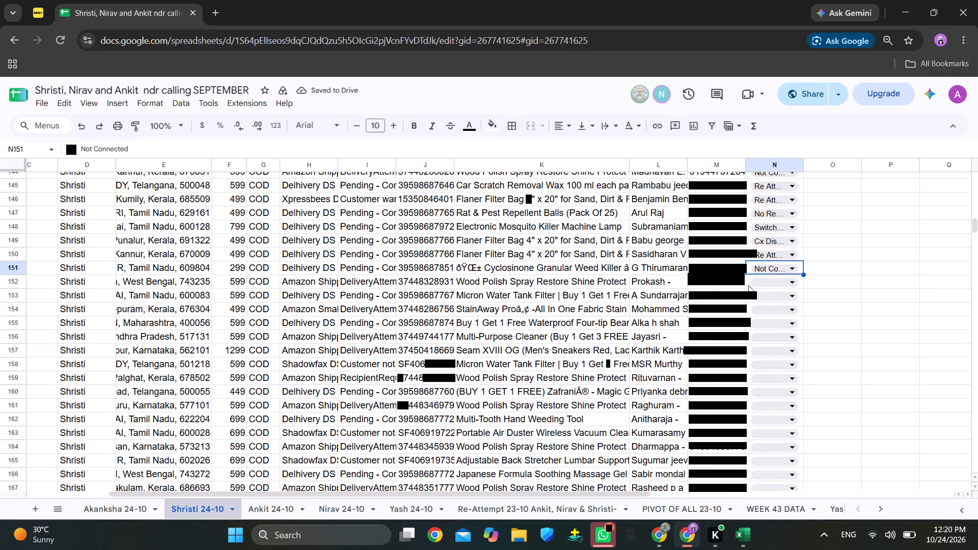
left_click(775, 284)
left_click(778, 298)
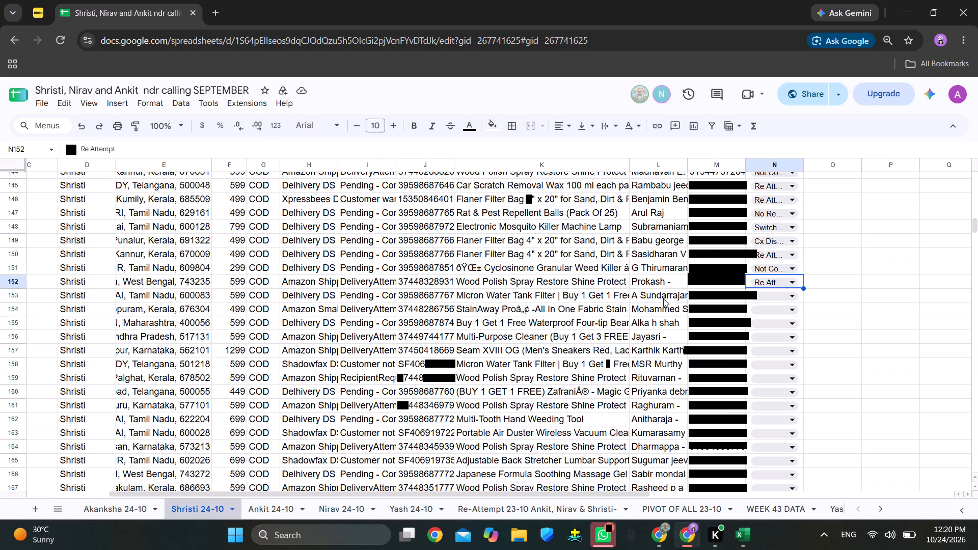
left_click(768, 294)
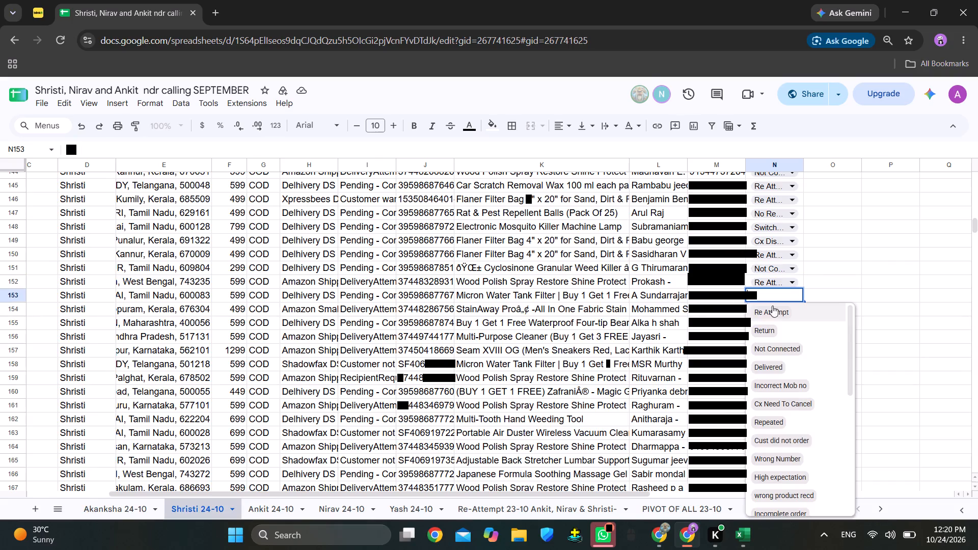
left_click(773, 311)
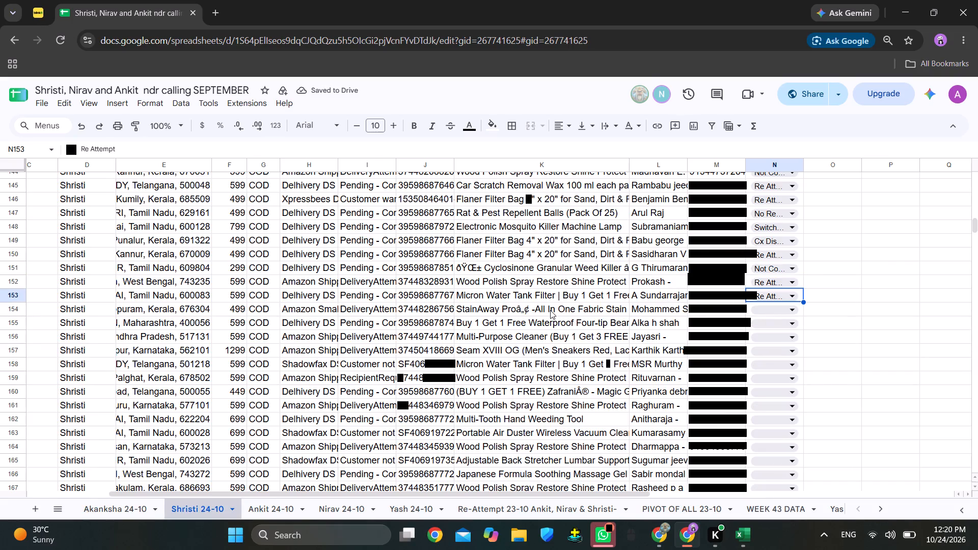
Set the row 154 remark on the Shristi 24-10 sheet to Lang barrier.
left_click(762, 307)
scroll(776, 369, "down", 3)
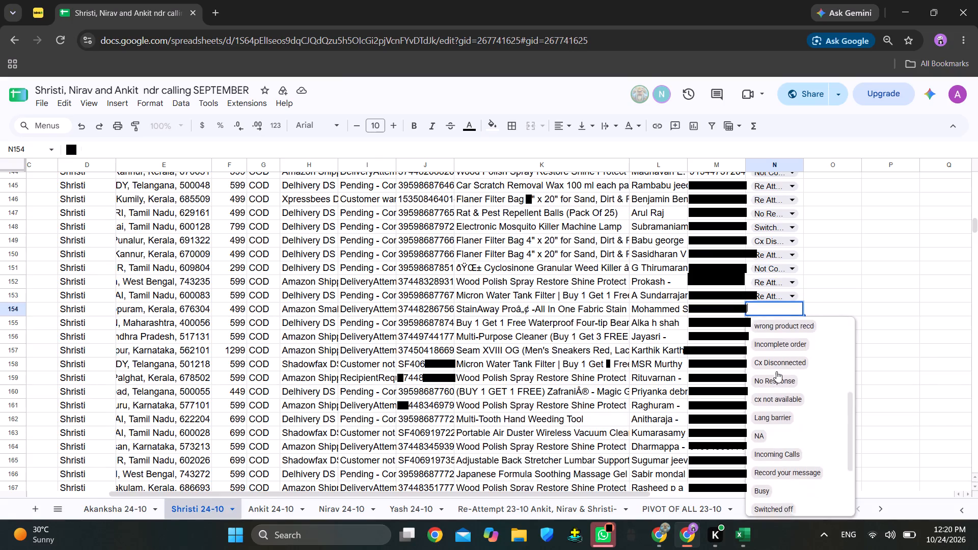
left_click(781, 409)
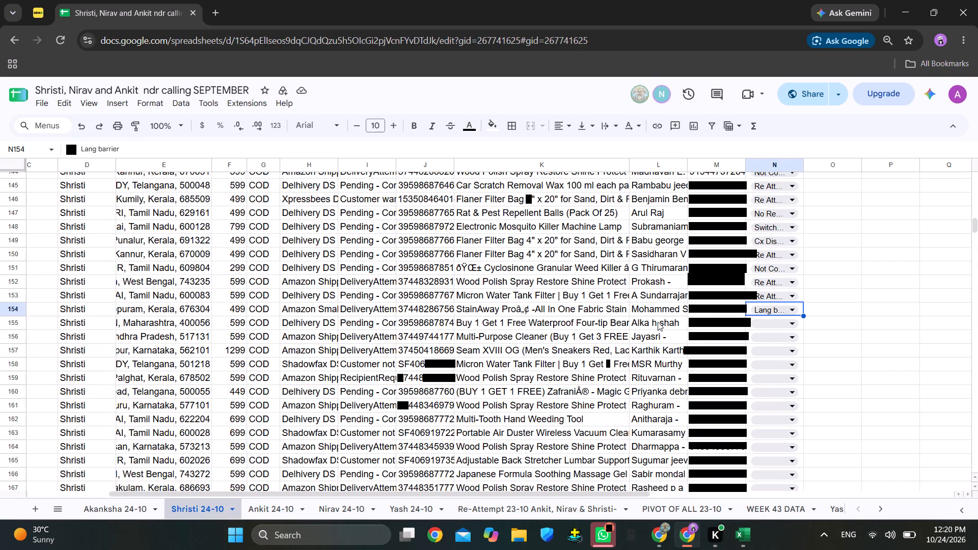
Set the row 155 remark on the Shristi 24-10 sheet to No Response.
left_click(765, 323)
scroll(779, 363, "down", 4)
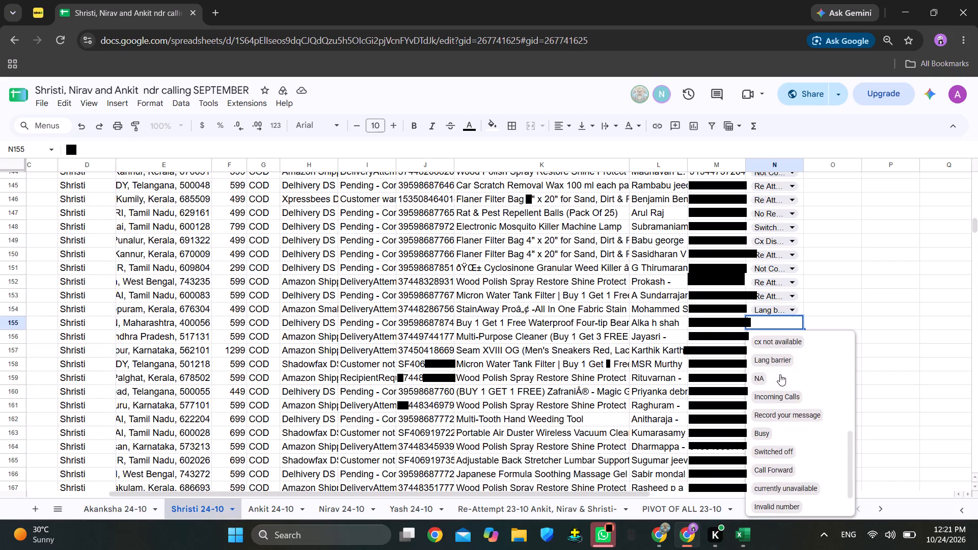
scroll(805, 422, "down", 1)
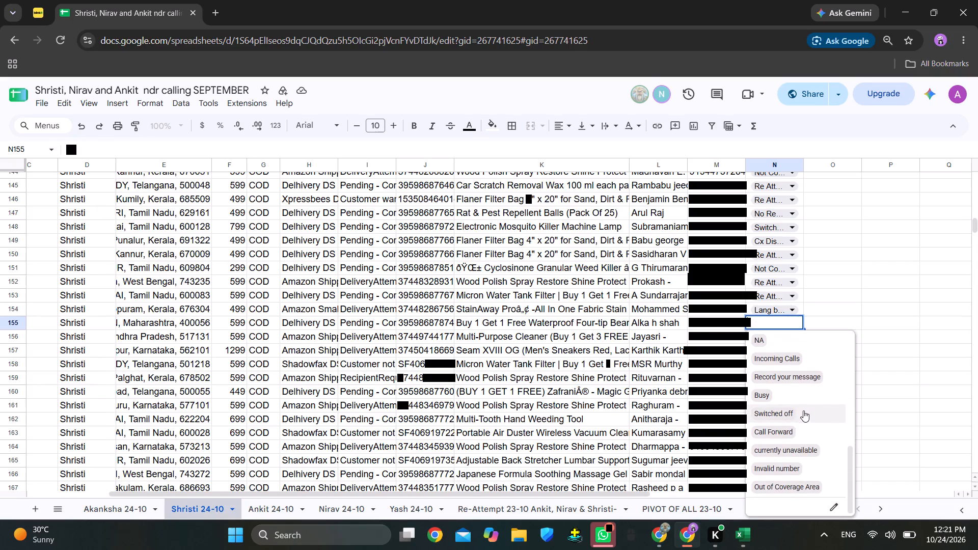
scroll(793, 418, "down", 1)
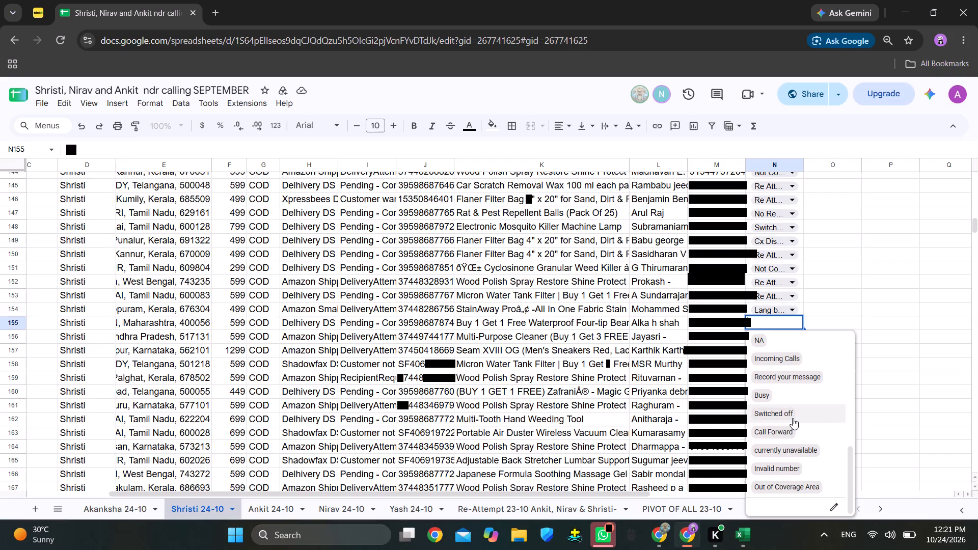
scroll(793, 418, "down", 1)
scroll(793, 417, "up", 1)
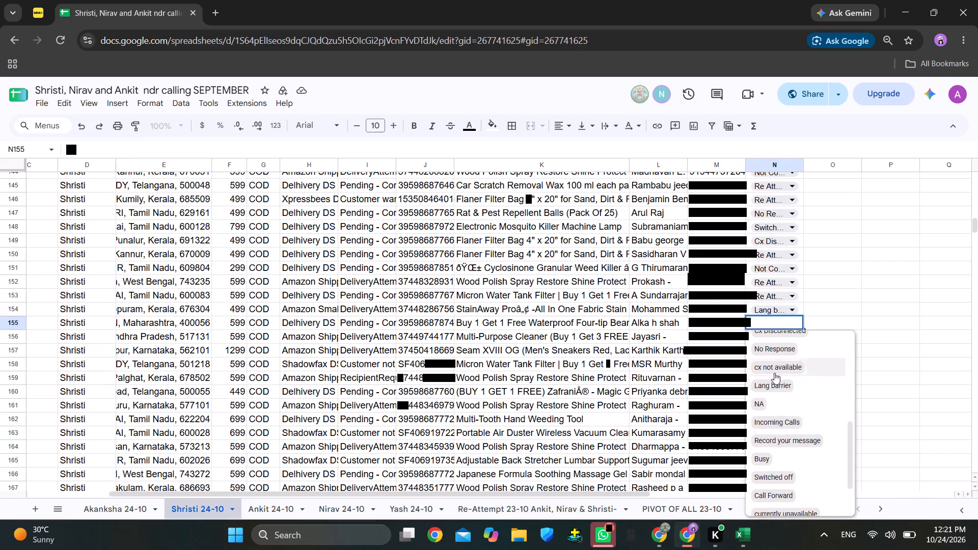
scroll(774, 374, "up", 1)
left_click(782, 410)
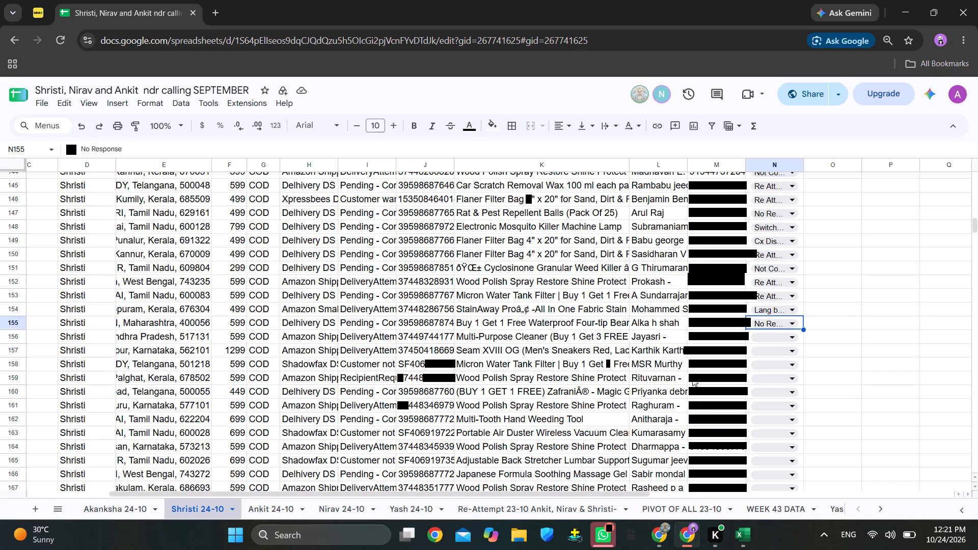
Set the row 159 remark on Shristi 24-10 to Lang barrier and the row 158 remark to Re Attempt.
left_click(763, 377)
scroll(769, 403, "down", 3)
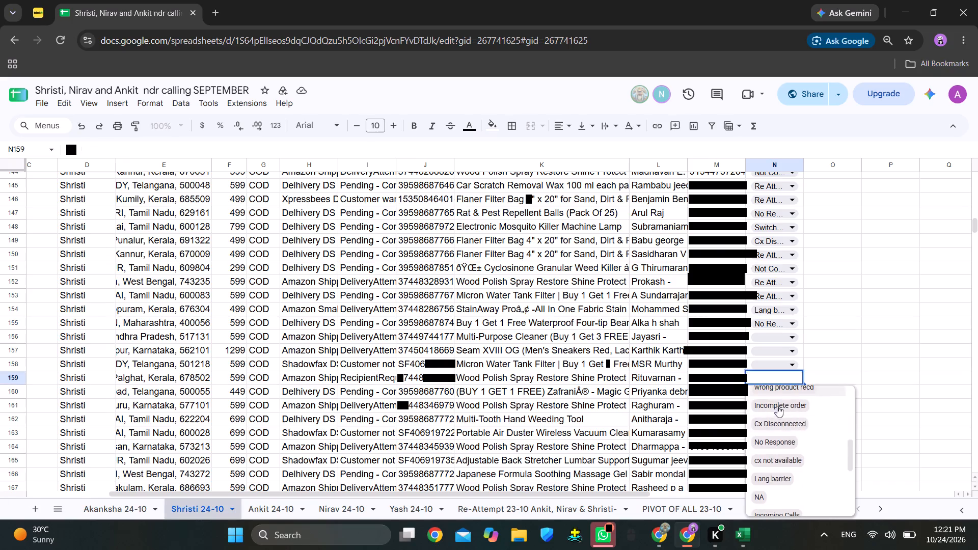
left_click(782, 476)
scroll(809, 355, "down", 1)
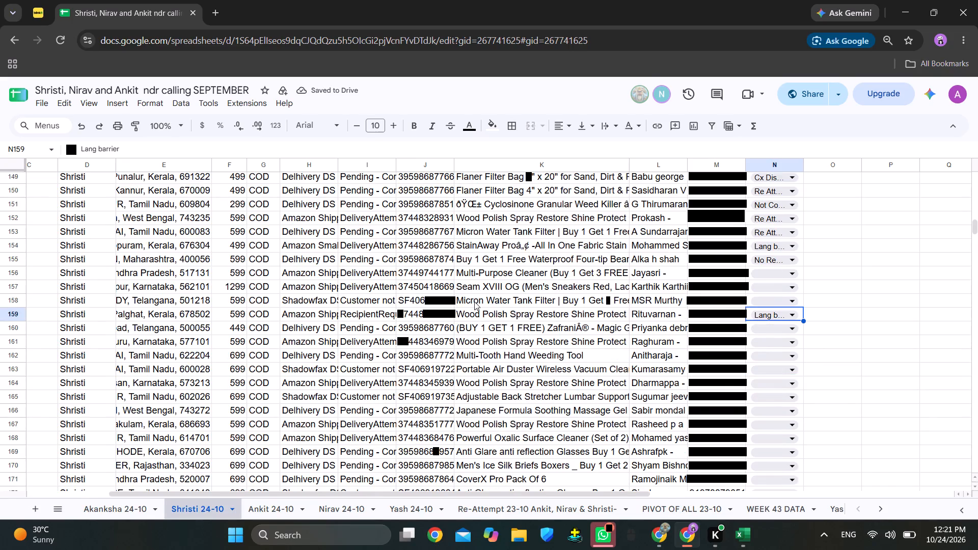
left_click(764, 294)
left_click(781, 301)
left_click(777, 317)
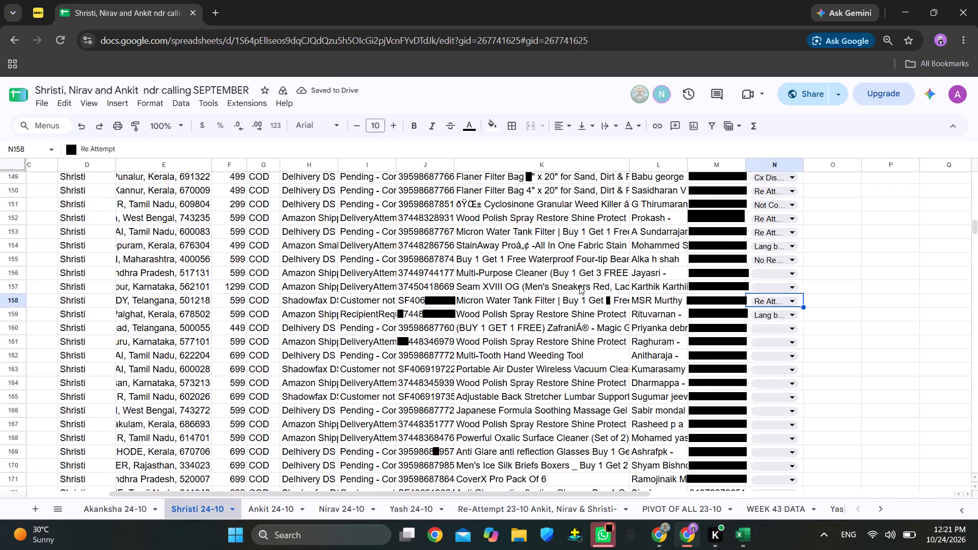
Open the remark choices for row 157 on Shristi 24-10 and look through the call outcomes.
left_click(773, 287)
scroll(781, 344, "down", 2)
scroll(774, 422, "down", 1)
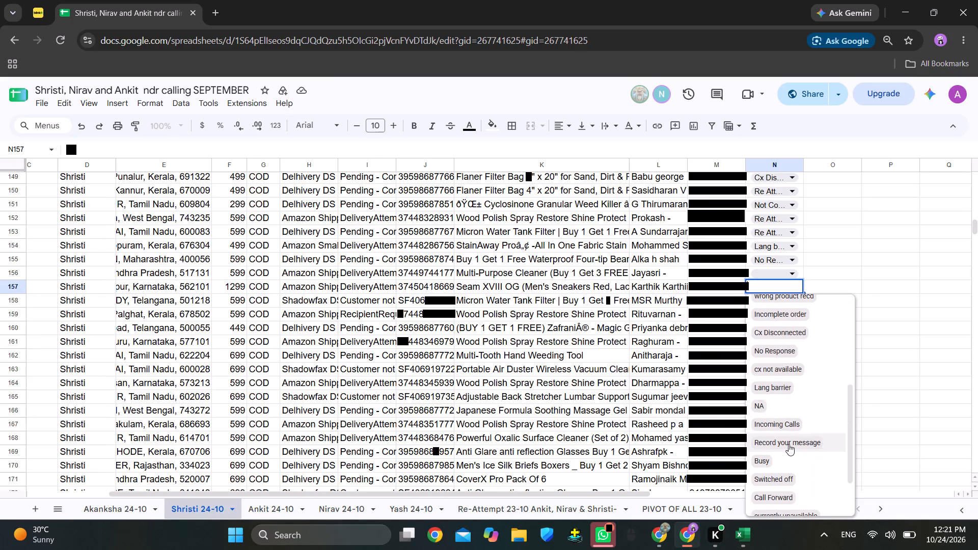
Set the row 157 remark on the Shristi 24-10 sheet to Record your message.
left_click(792, 444)
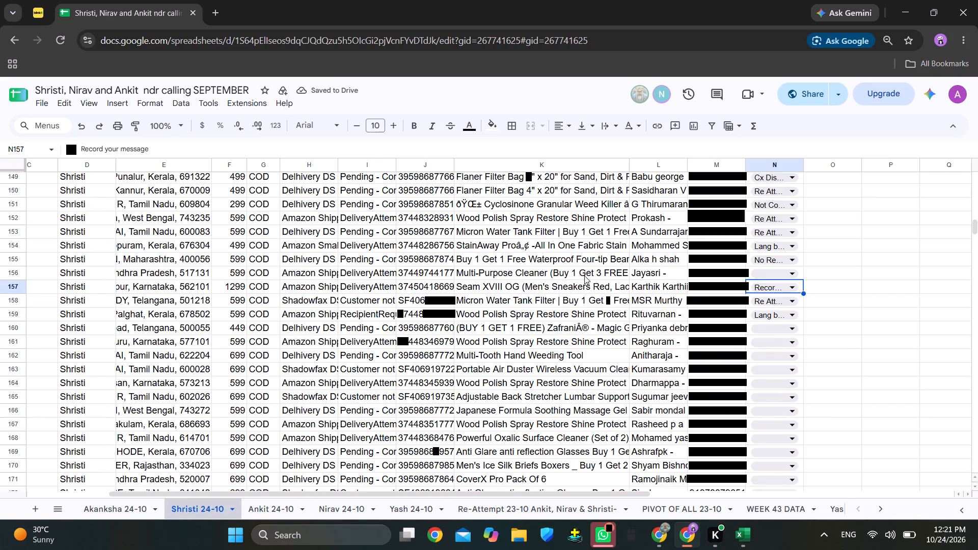
Set the row 156 remark on the Shristi 24-10 sheet to Busy.
left_click(768, 272)
scroll(780, 373, "down", 3)
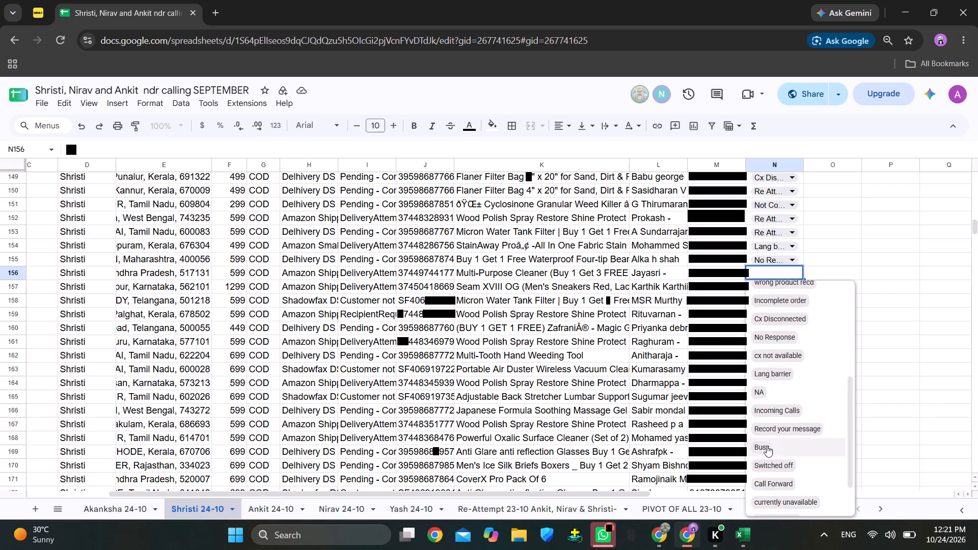
left_click(765, 446)
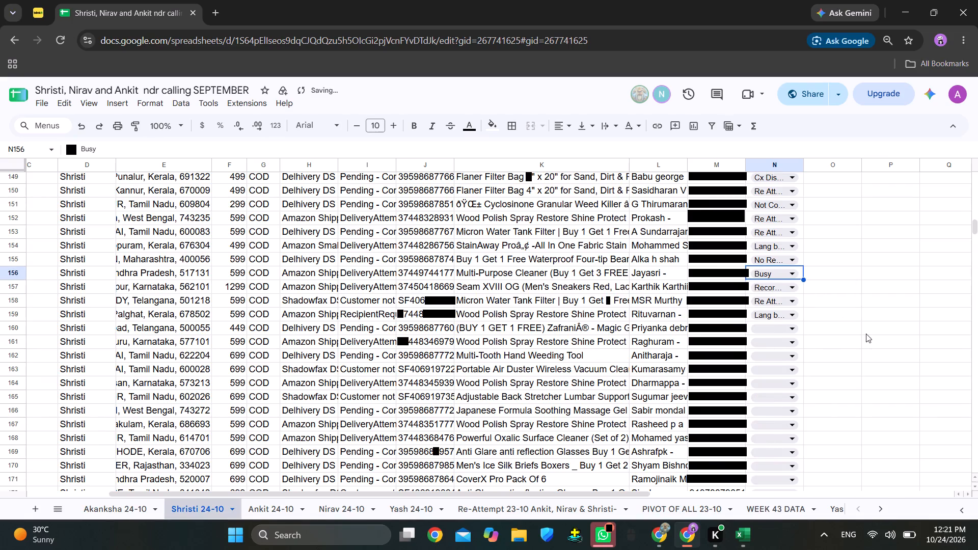
Return to the start of the Shristi 24-10 sheet and select the COMMENTS cell in row 2.
scroll(867, 334, "up", 16)
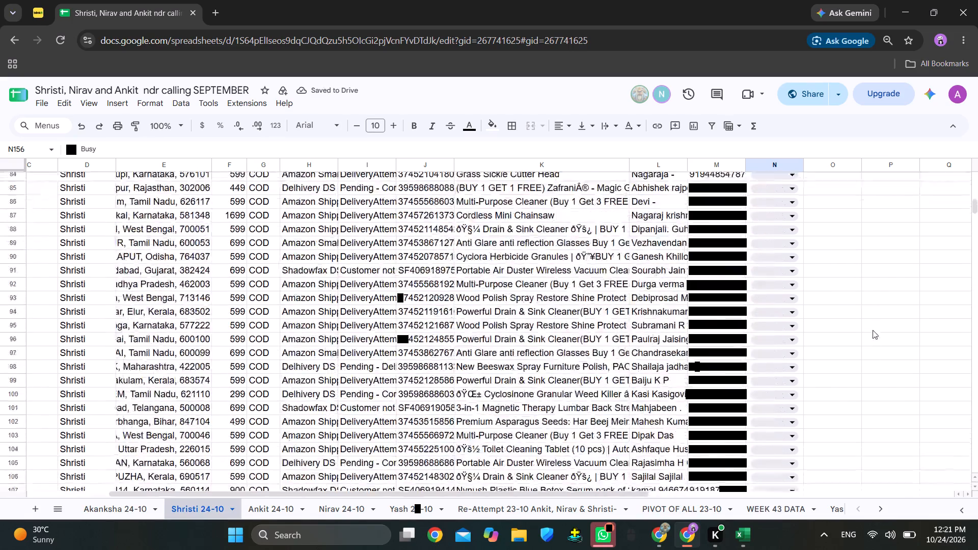
scroll(873, 330, "up", 20)
scroll(873, 330, "up", 6)
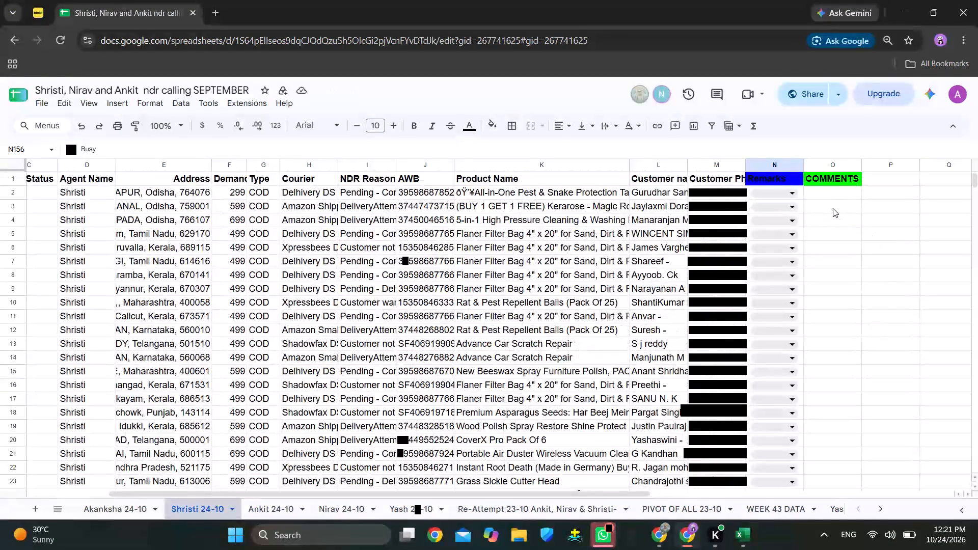
left_click(834, 195)
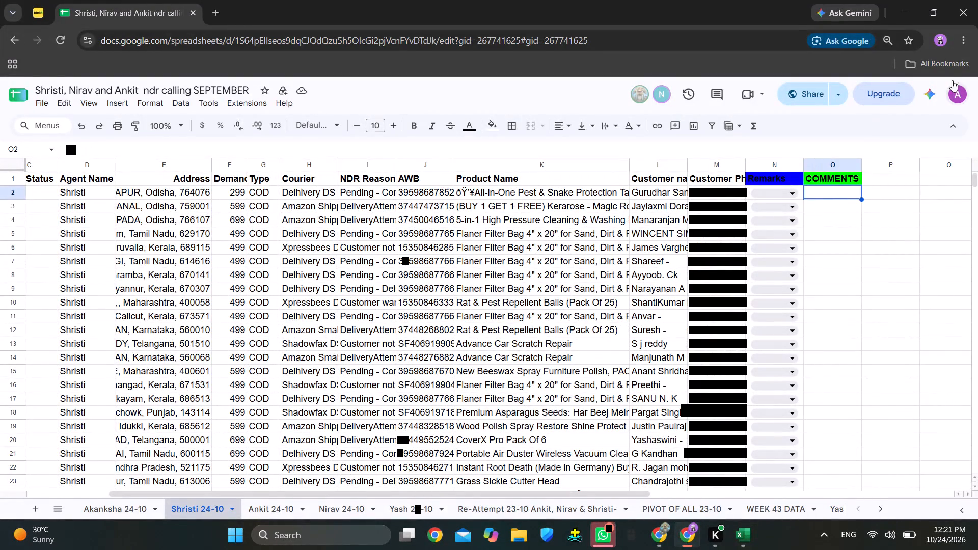
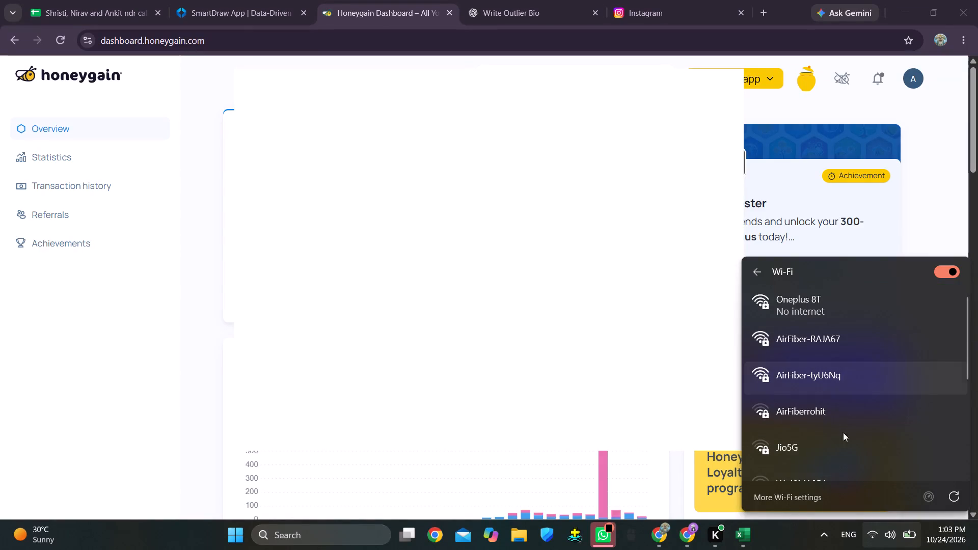
Dismiss the list of available Wi-Fi networks.
left_click(801, 538)
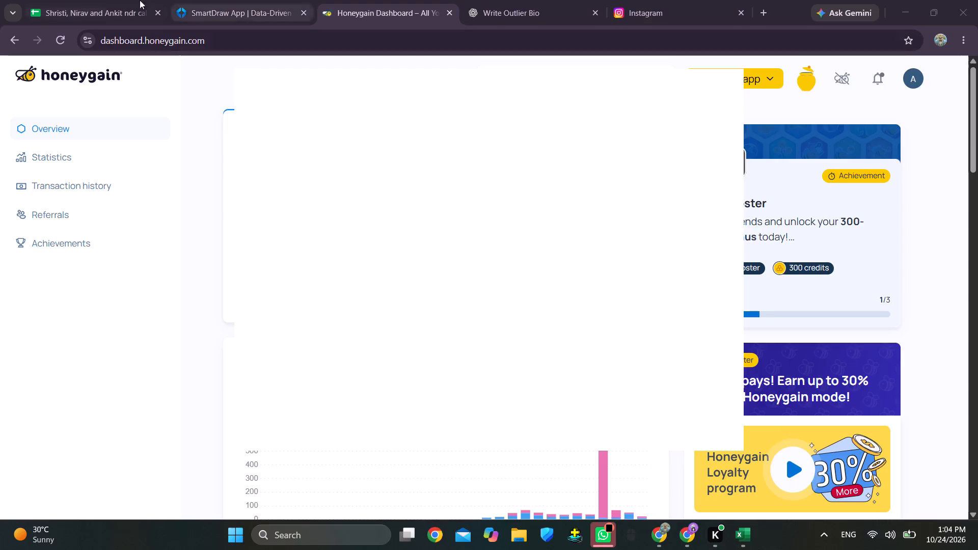
Switch to the NDR calling spreadsheet and examine how far the remarks are filled in on the Ankit 24-10 sheet.
left_click(107, 12)
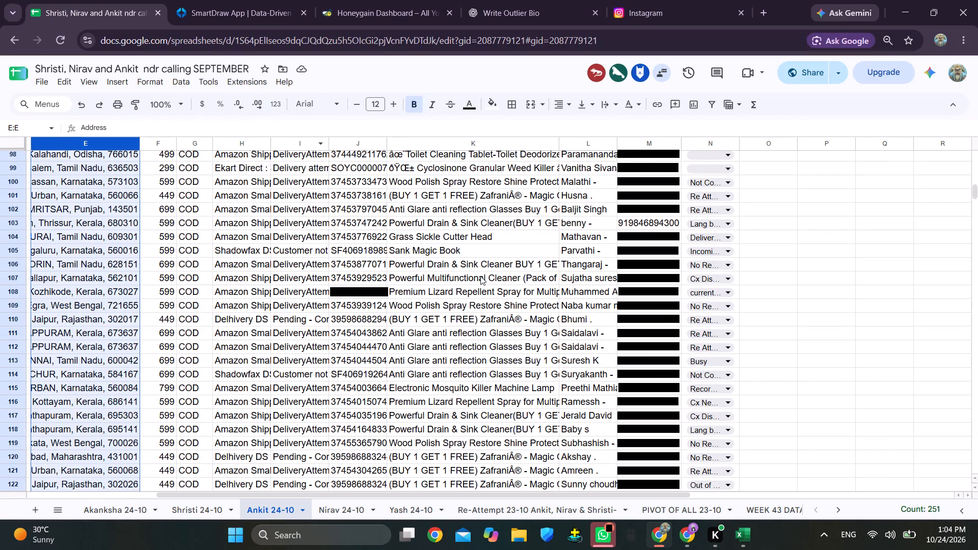
scroll(480, 276, "down", 8)
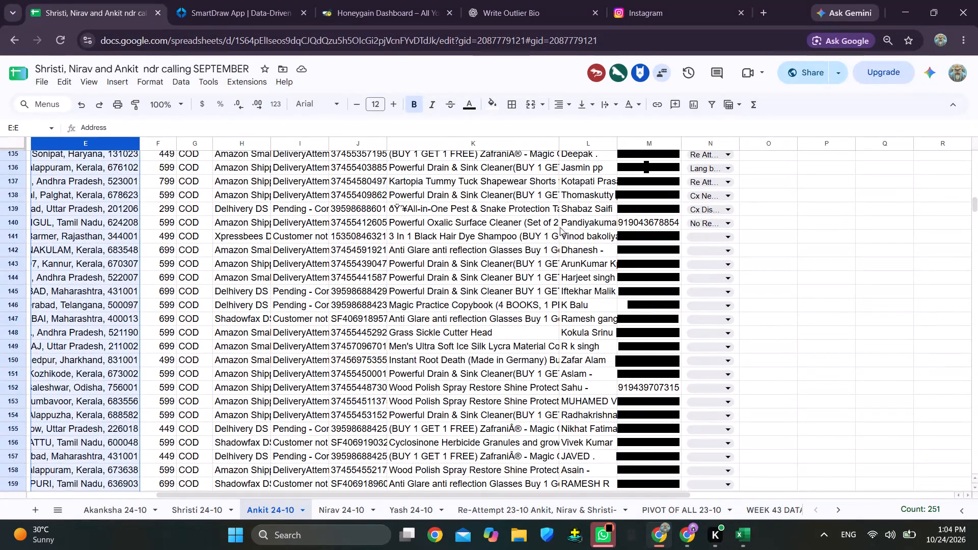
scroll(423, 218, "up", 7)
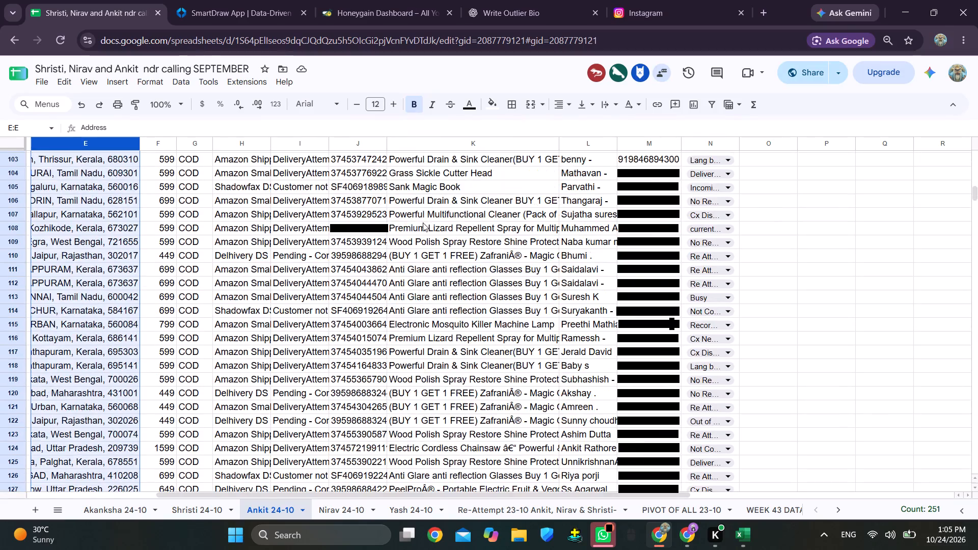
scroll(421, 224, "up", 4)
scroll(411, 263, "down", 5)
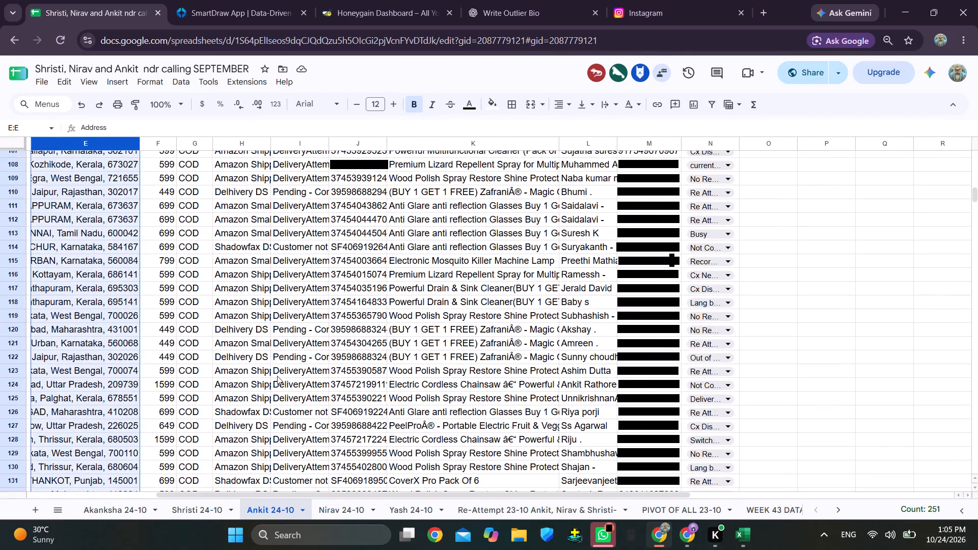
Check the progress of the Remarks column on the Akanksha, Yash, Nirav and Shristi 24-10 sheets.
left_click(87, 505)
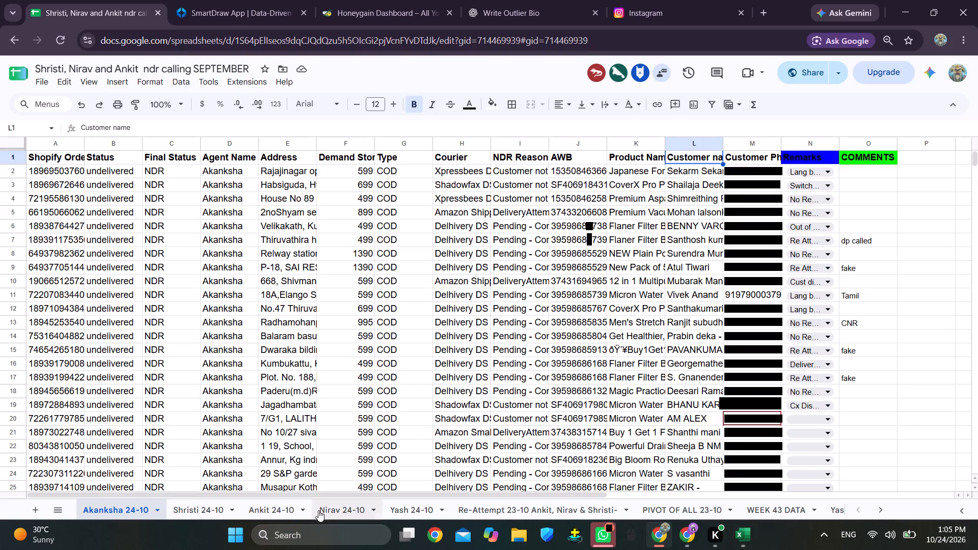
left_click(406, 508)
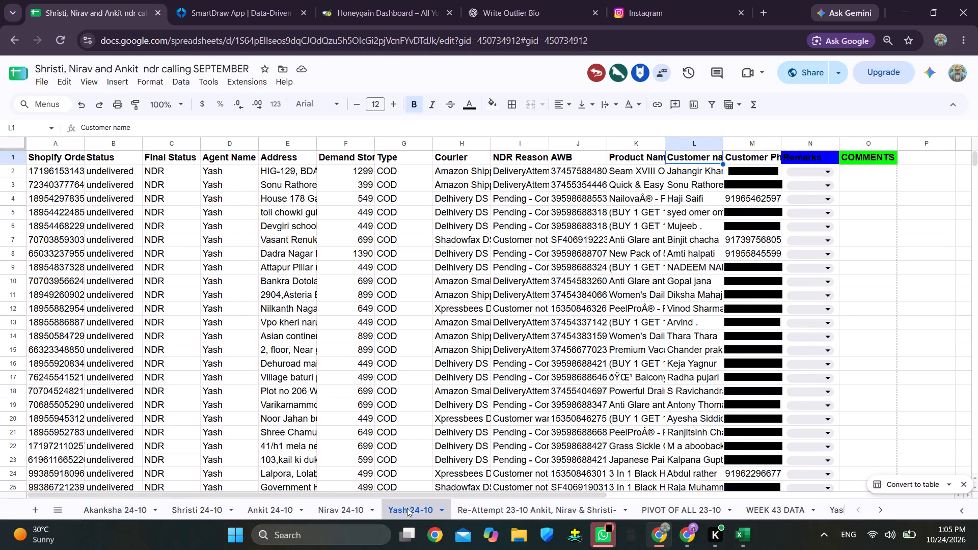
left_click(337, 503)
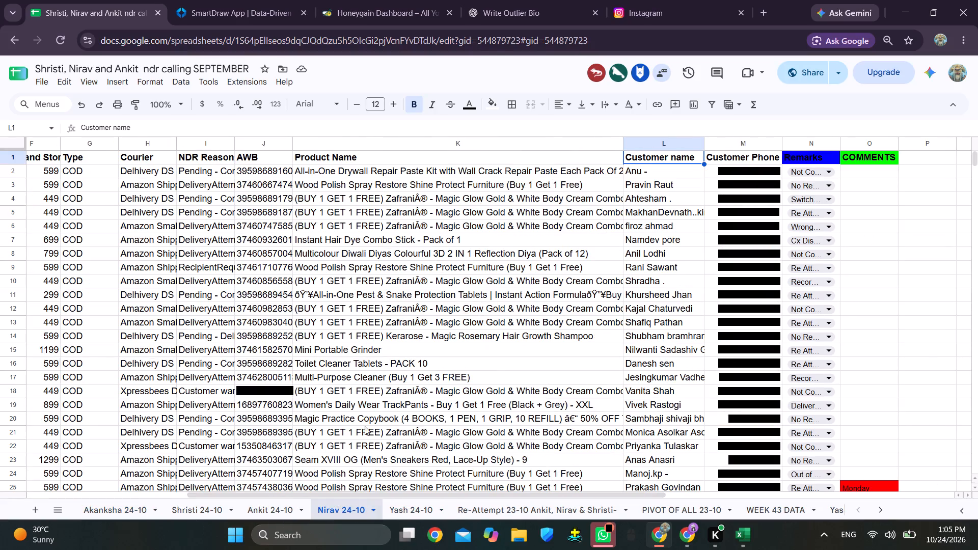
scroll(739, 337, "down", 6)
scroll(819, 305, "down", 1)
scroll(819, 305, "up", 1)
scroll(819, 305, "down", 3)
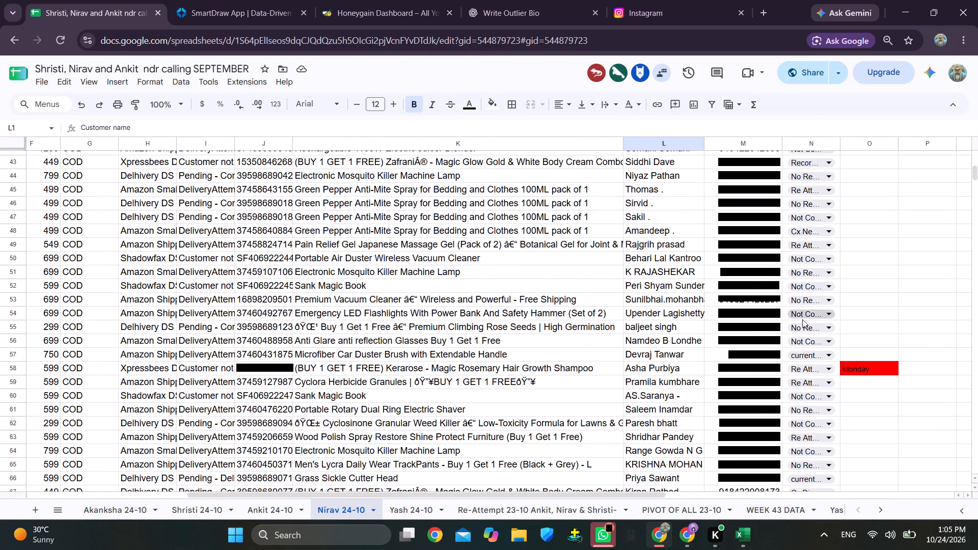
scroll(807, 321, "down", 14)
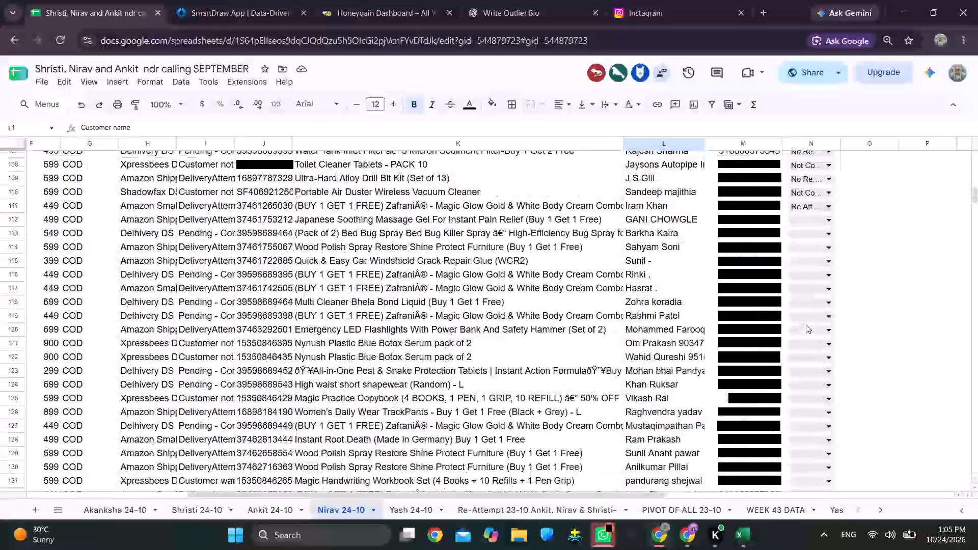
scroll(803, 296, "up", 1)
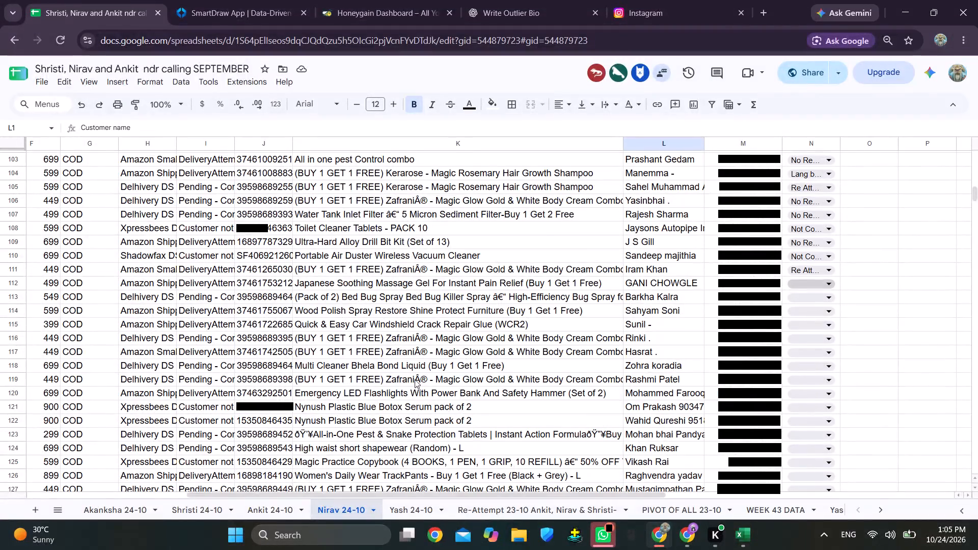
left_click(197, 514)
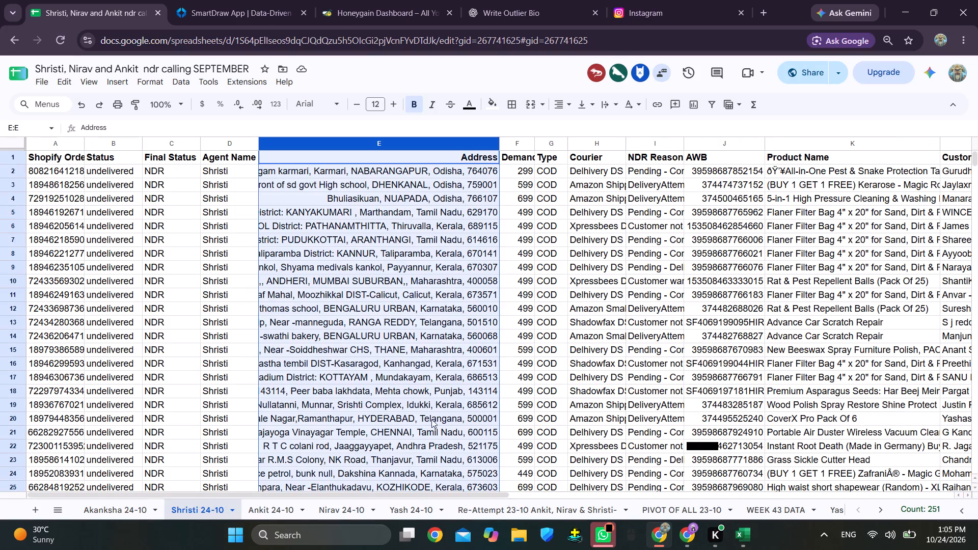
left_click_drag(276, 494, 444, 495)
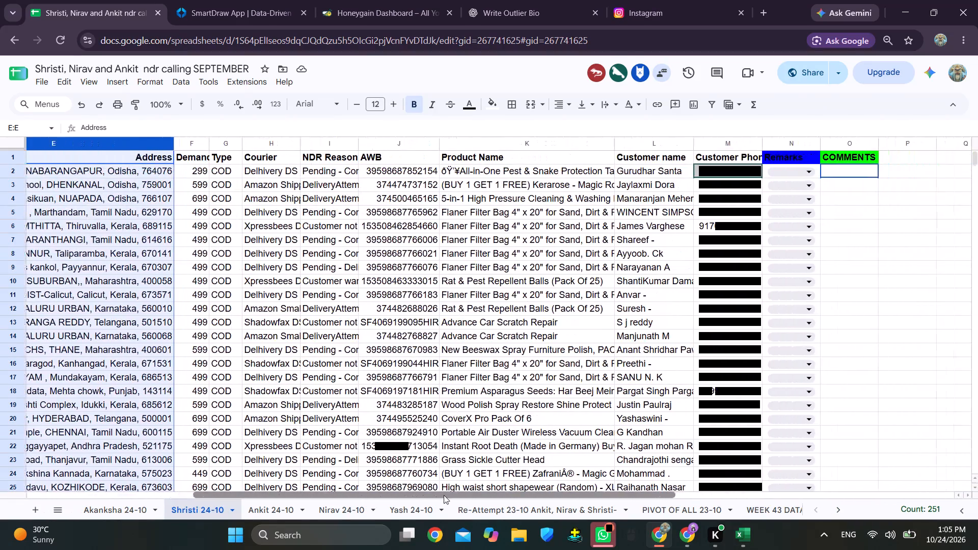
left_click_drag(444, 495, 449, 495)
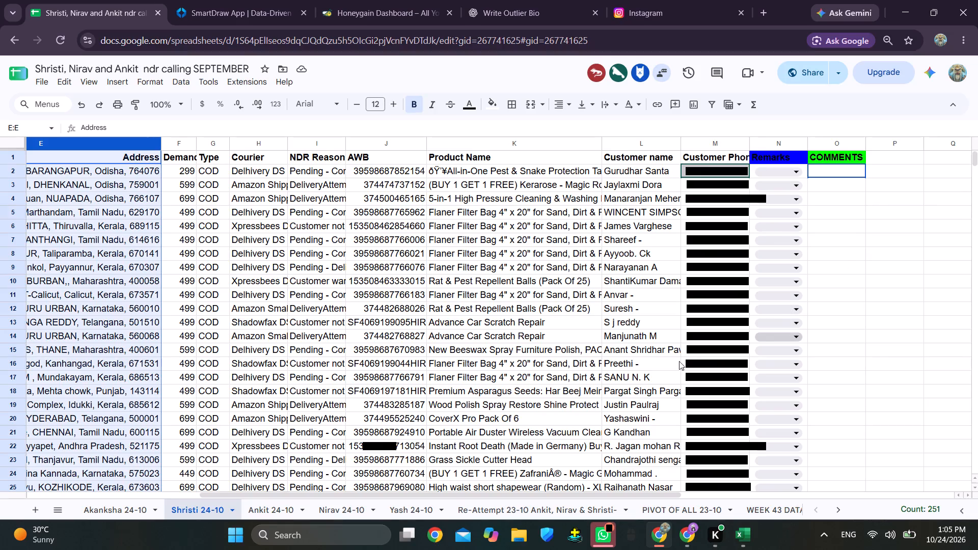
Set the row 141 remark on the Ankit 24-10 sheet to Re Attempt.
left_click(260, 505)
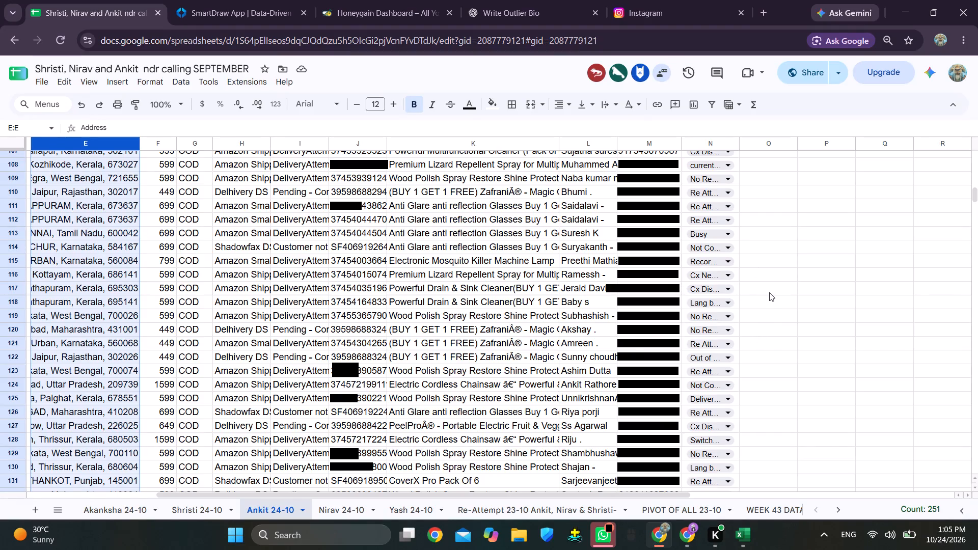
scroll(769, 292, "down", 6)
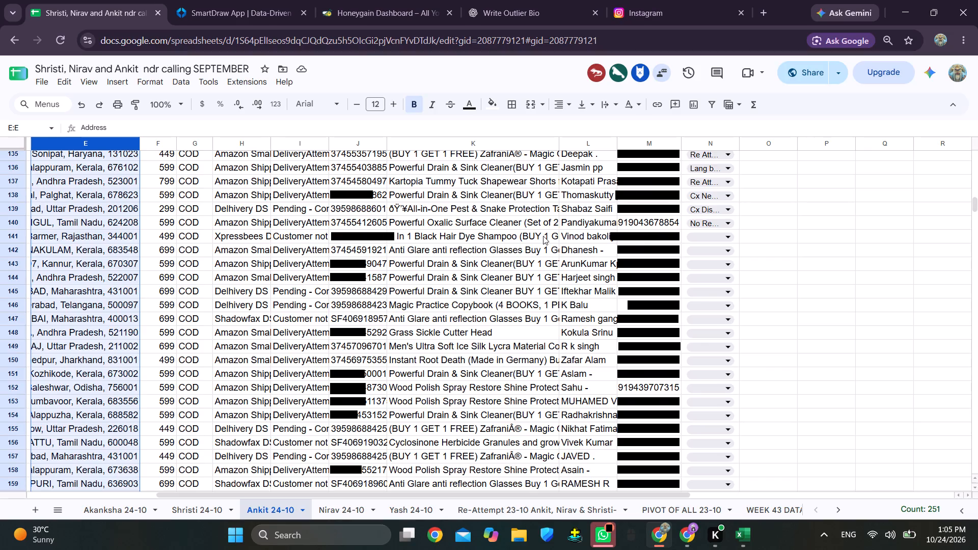
left_click(699, 234)
left_click(710, 252)
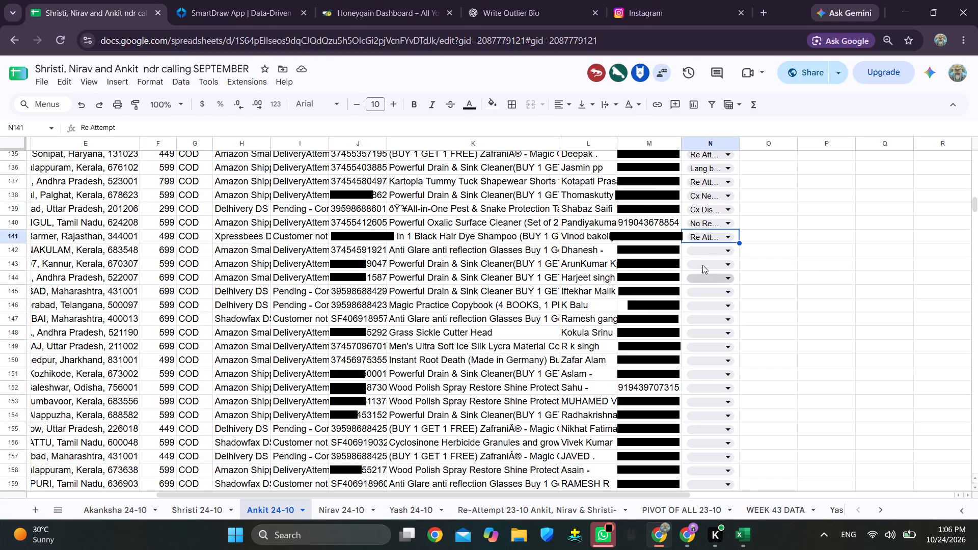
Set the row 99 remark on the Ankit 24-10 sheet to No Response.
scroll(800, 235, "up", 6)
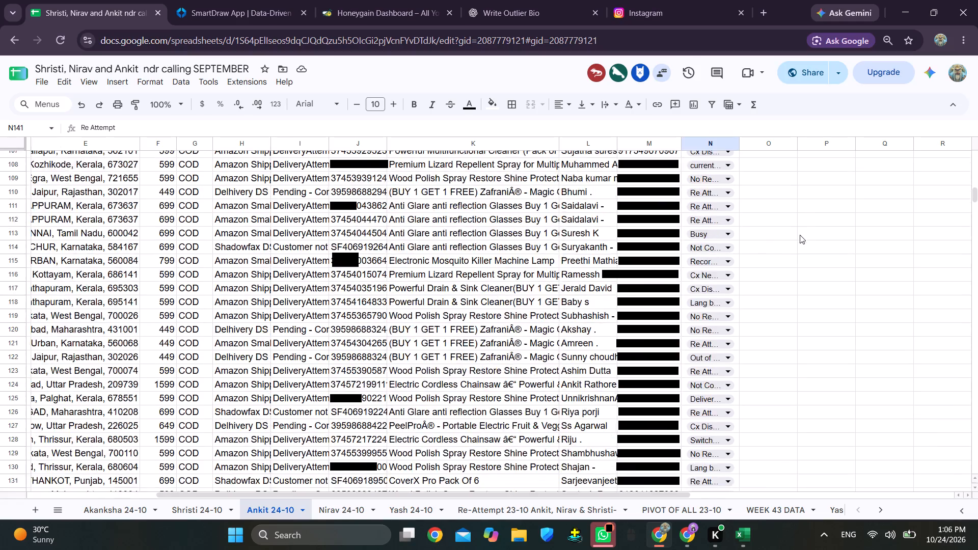
scroll(800, 235, "up", 3)
scroll(797, 235, "down", 1)
scroll(797, 235, "up", 2)
scroll(790, 239, "down", 2)
scroll(643, 187, "up", 1)
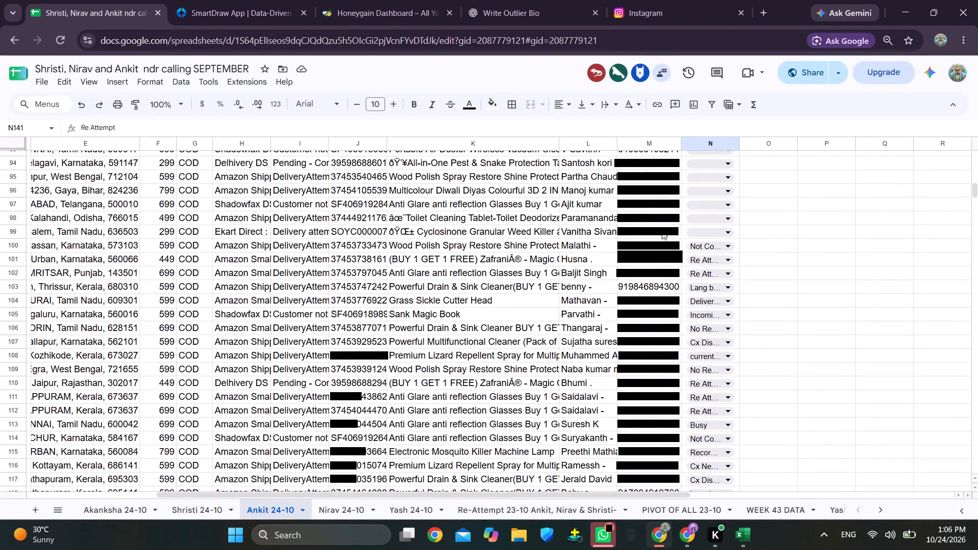
left_click(707, 232)
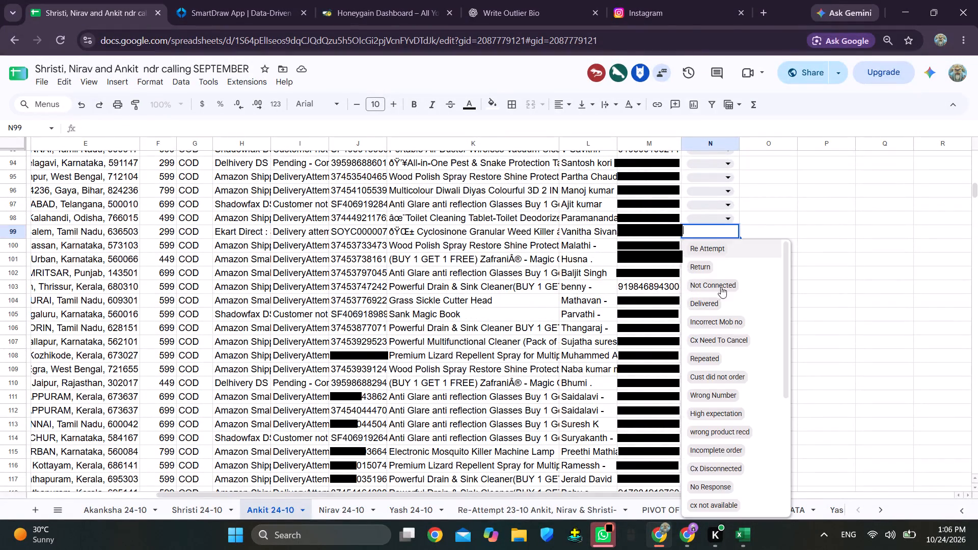
scroll(720, 402, "down", 2)
left_click(722, 359)
Set the row 142 remark on the Ankit 24-10 sheet to Lang barrier.
scroll(780, 338, "down", 2)
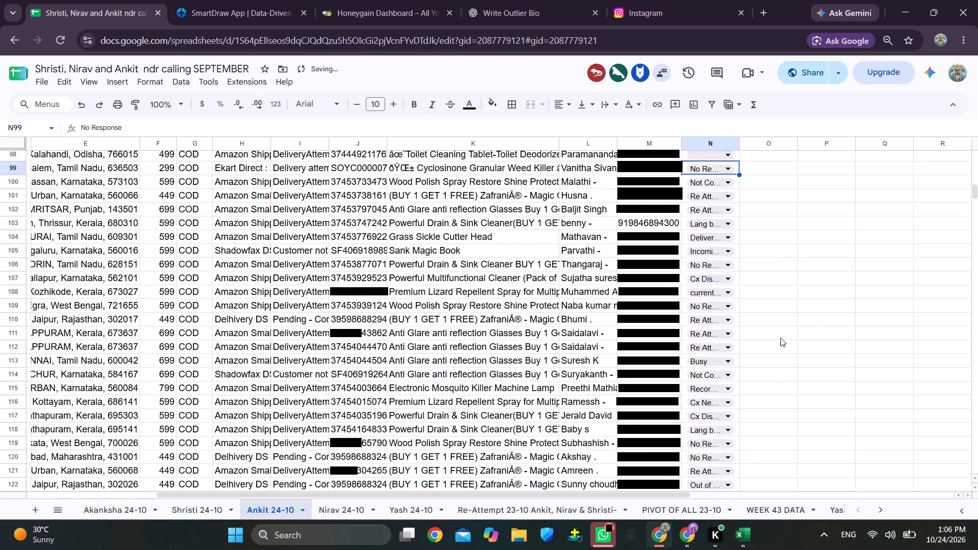
scroll(780, 338, "down", 7)
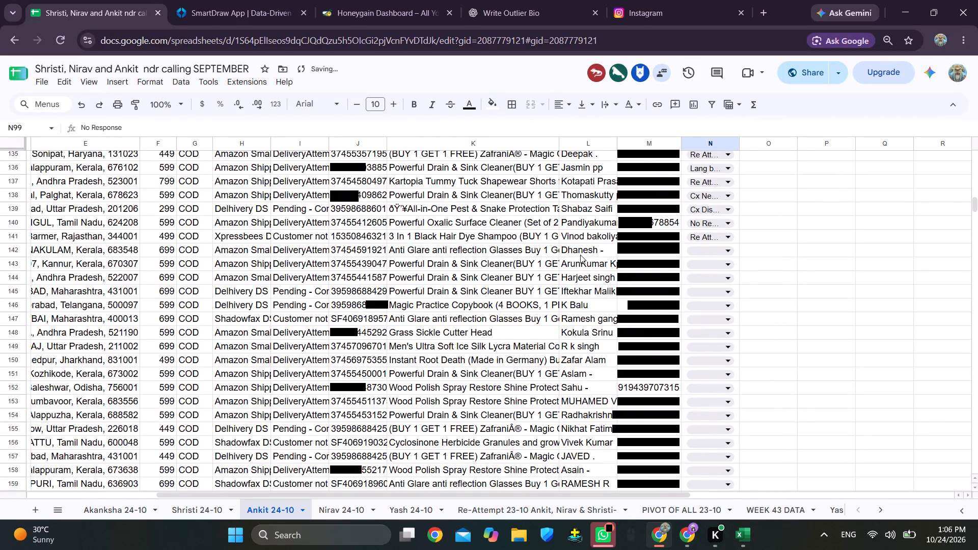
left_click(702, 251)
scroll(723, 352, "down", 1)
scroll(725, 356, "up", 1)
scroll(725, 356, "down", 1)
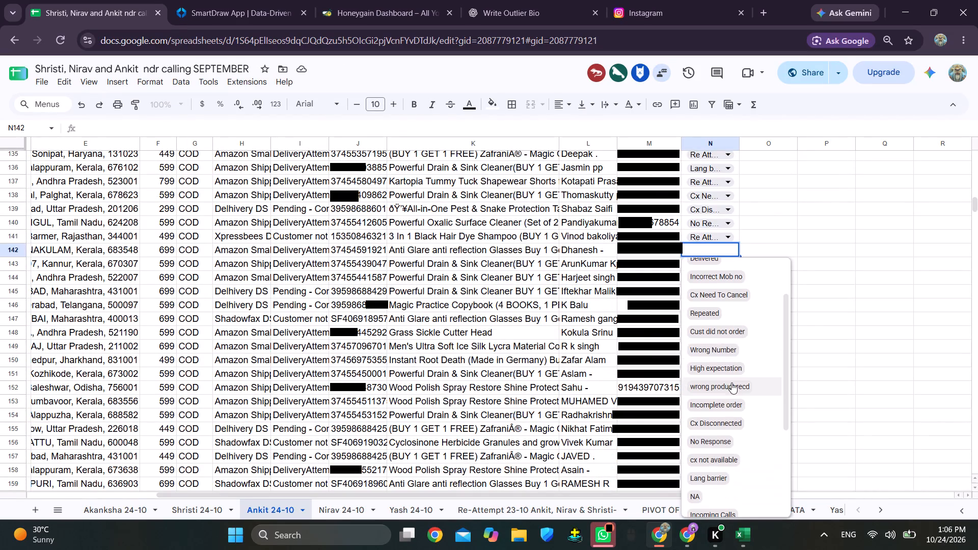
scroll(737, 386, "down", 1)
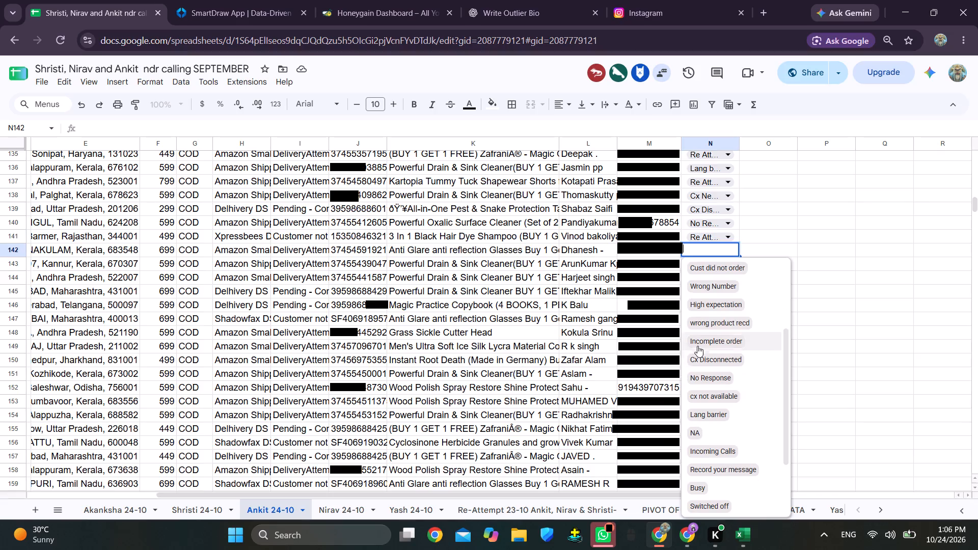
left_click(718, 417)
Set the row 98 remark on the Ankit 24-10 sheet to Cx Disconnected.
scroll(775, 309, "up", 11)
scroll(776, 306, "down", 1)
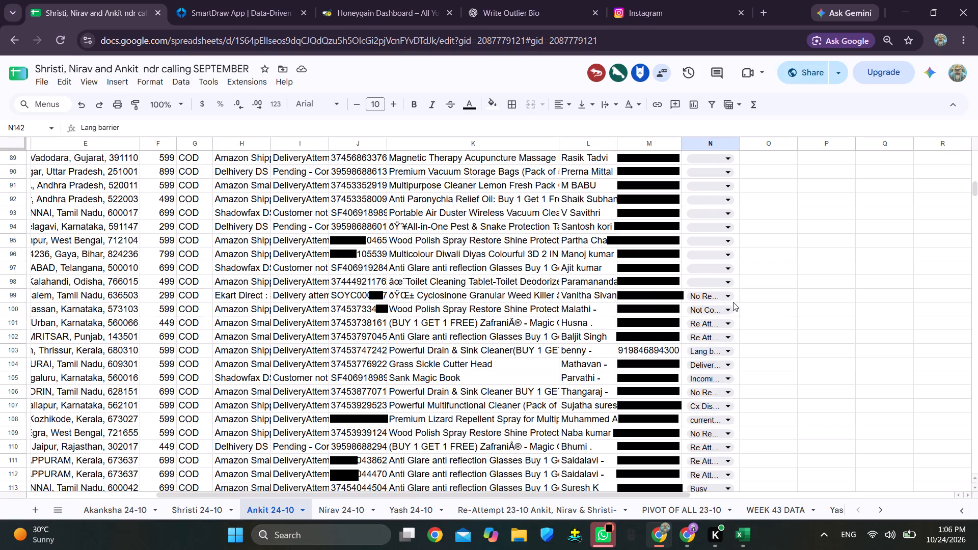
left_click(721, 286)
scroll(723, 405, "down", 2)
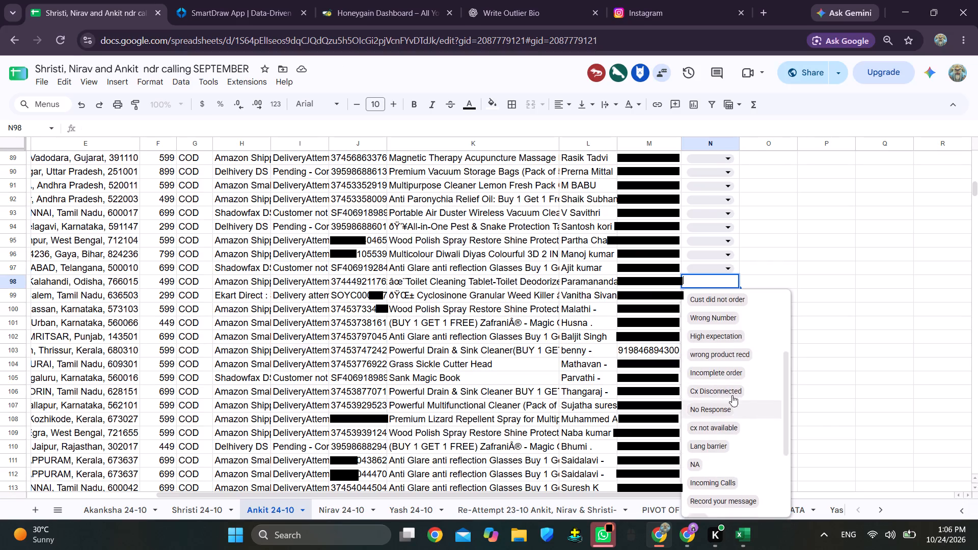
left_click(722, 387)
Set the row 143 remark on the Ankit 24-10 sheet to Record your message.
scroll(765, 370, "down", 9)
scroll(766, 326, "down", 1)
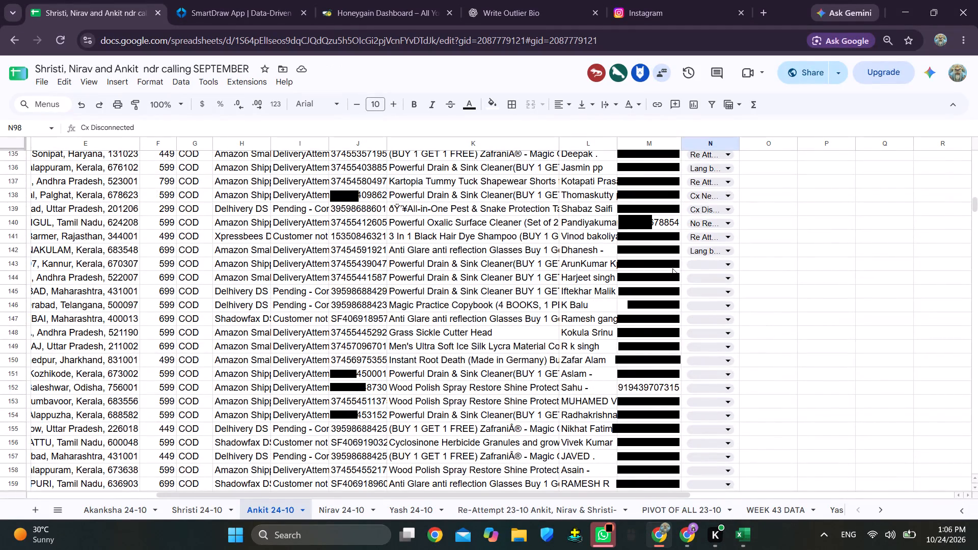
left_click(707, 264)
scroll(723, 338, "down", 1)
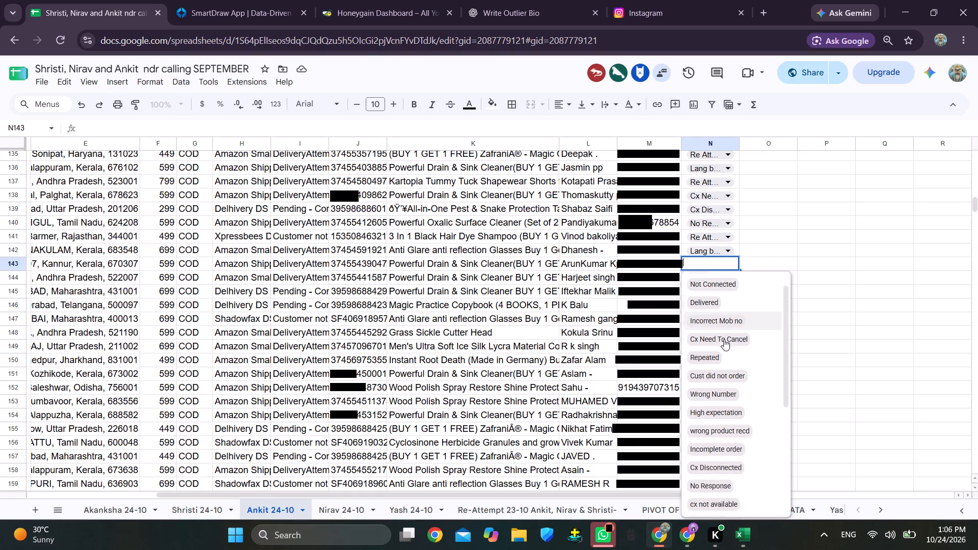
scroll(724, 340, "down", 1)
left_click(737, 481)
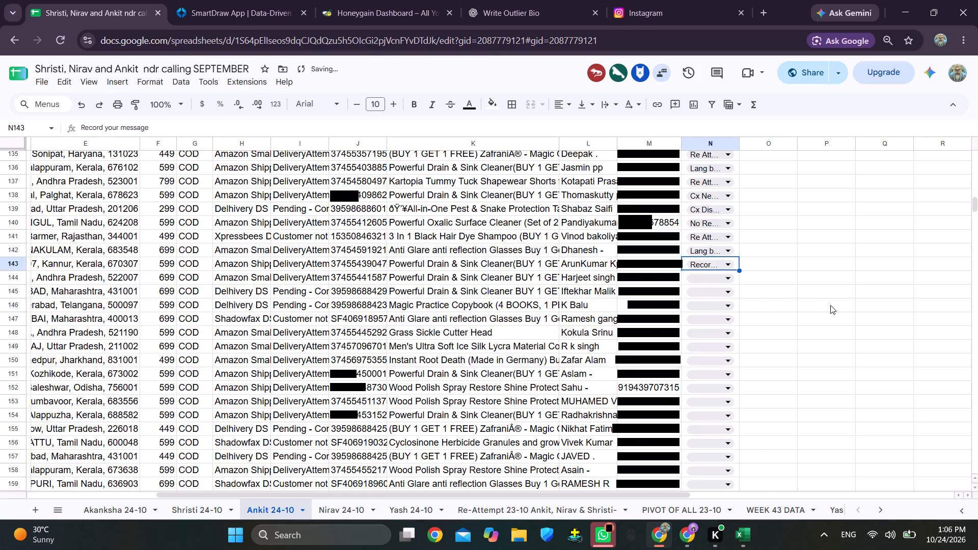
Set the row 97 remark on the Ankit 24-10 sheet to Re Attempt.
scroll(812, 292, "up", 9)
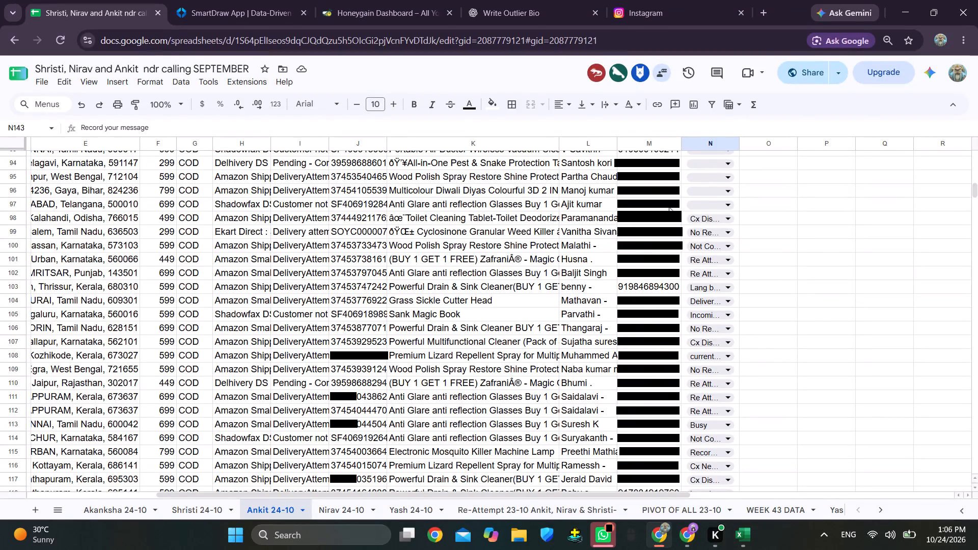
left_click(693, 205)
left_click(703, 218)
Set the row 144 remark on the Ankit 24-10 sheet to Cx Need To Cancel.
scroll(808, 306, "down", 8)
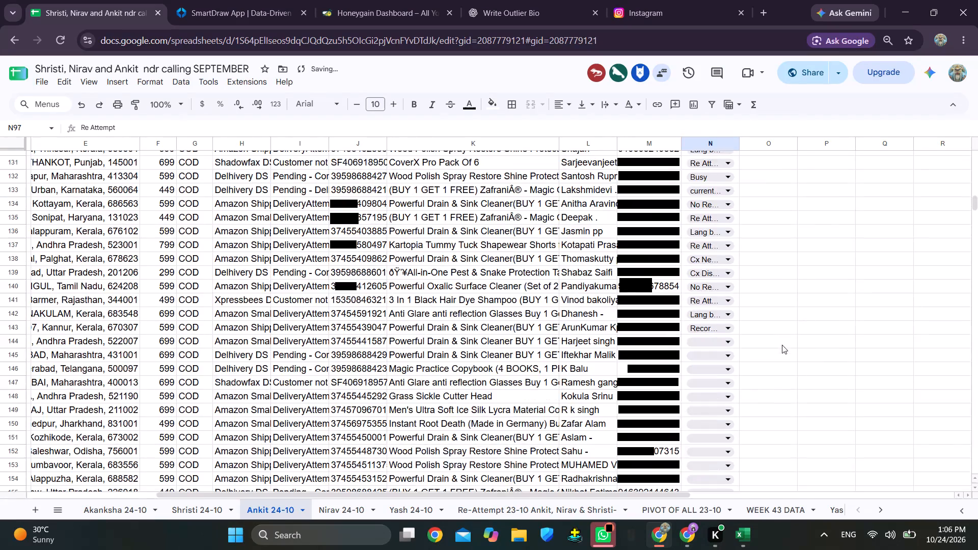
scroll(783, 331, "down", 1)
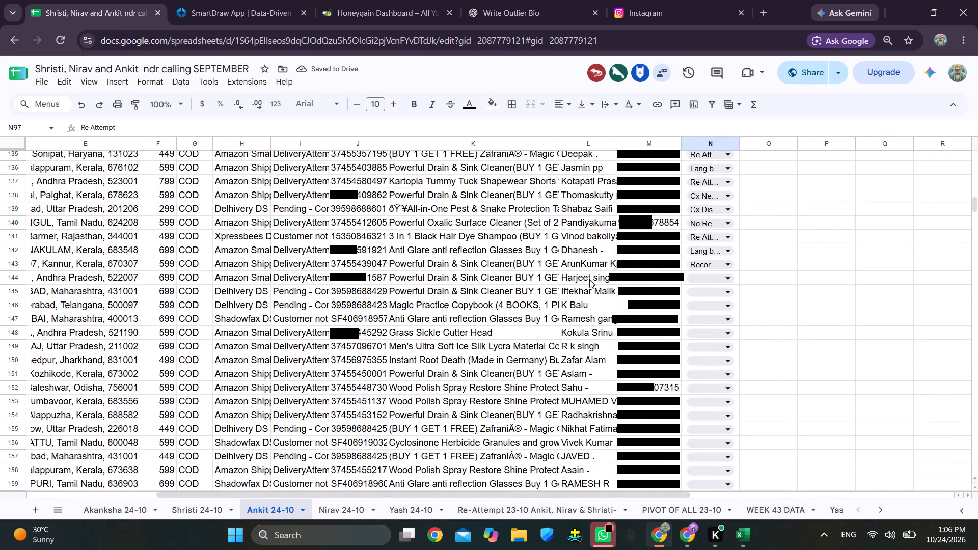
left_click(710, 278)
scroll(732, 345, "down", 1)
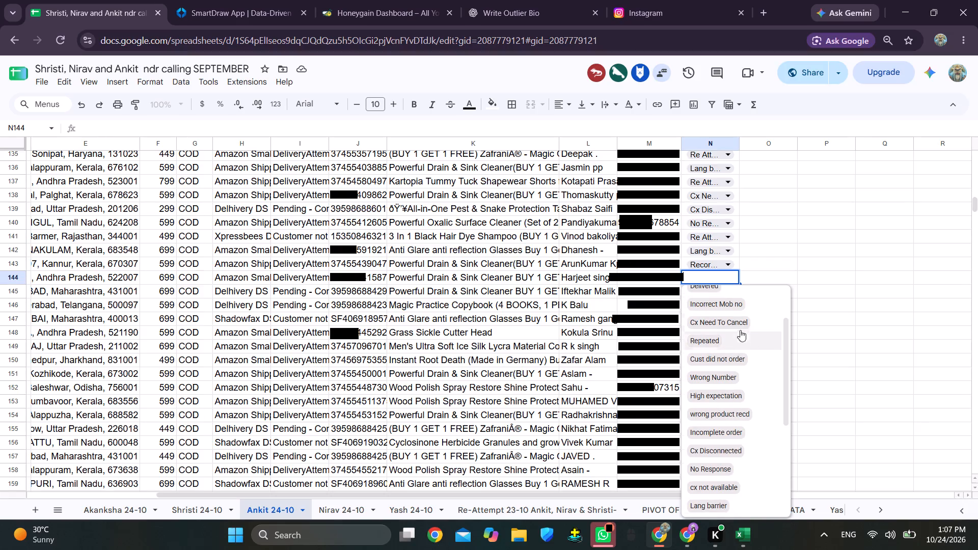
left_click(736, 325)
Check the remarks on the Shristi 24-10 sheet and set the row 96 remark on the Ankit 24-10 sheet to Not Connected.
scroll(769, 287, "up", 9)
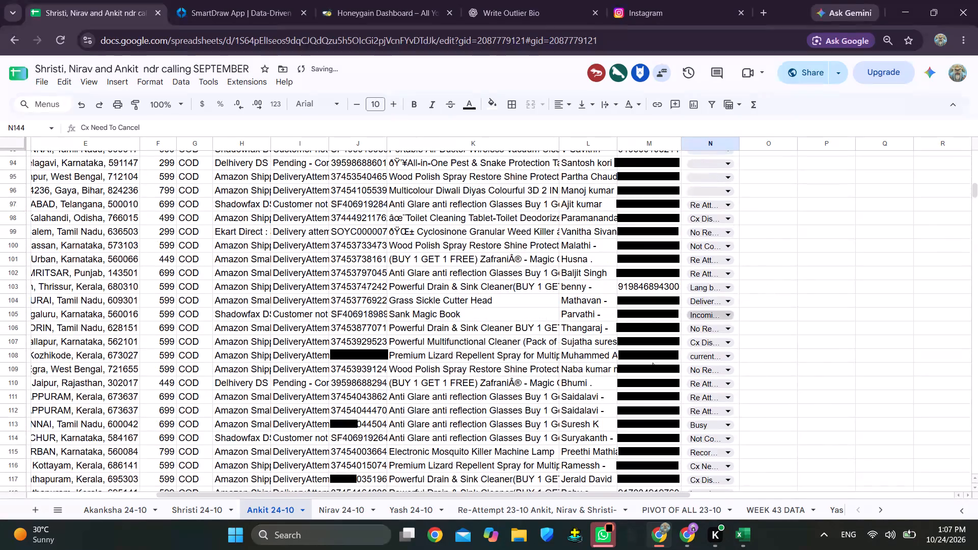
left_click(194, 508)
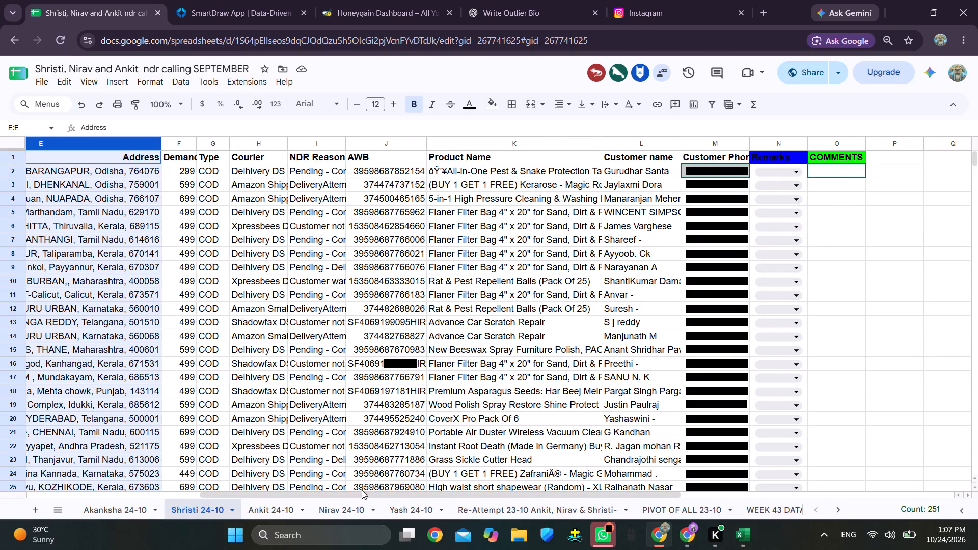
left_click(288, 506)
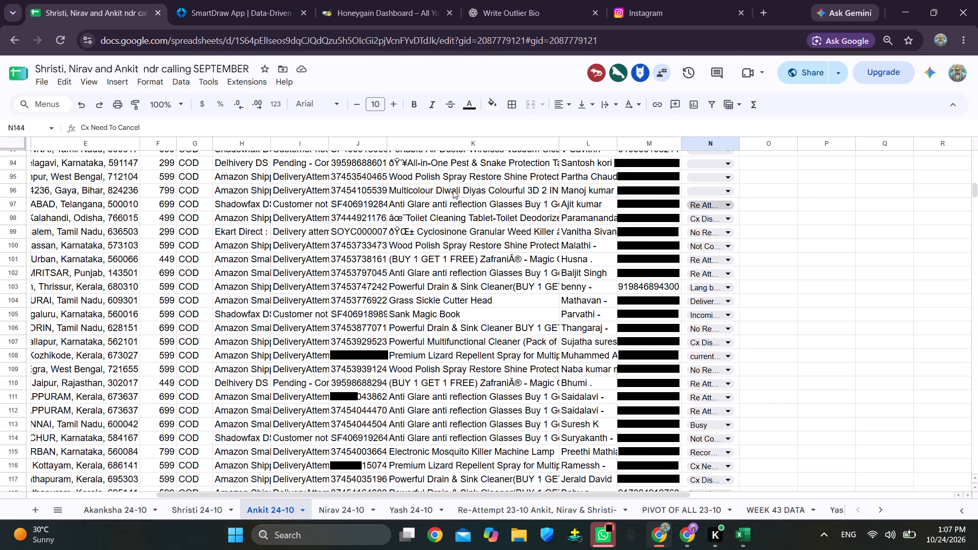
left_click(703, 189)
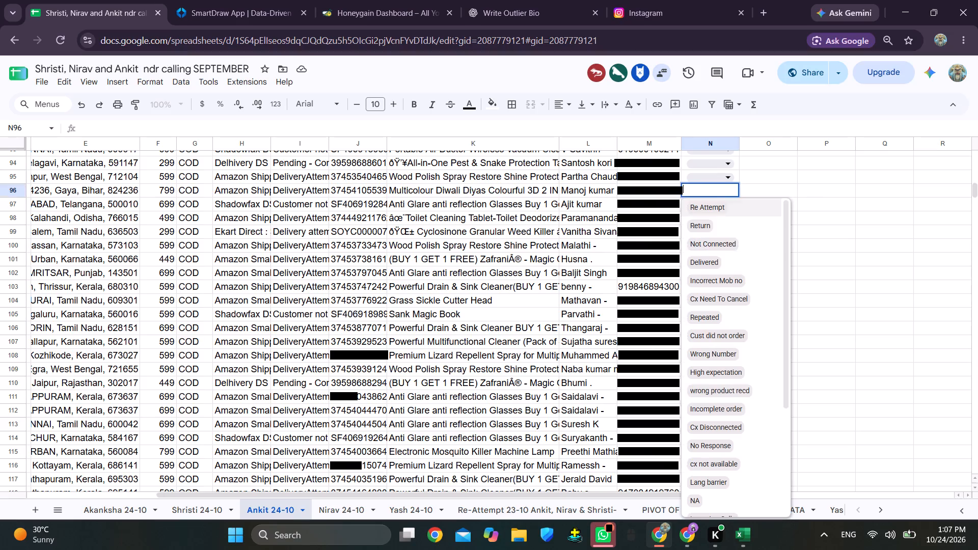
left_click(724, 247)
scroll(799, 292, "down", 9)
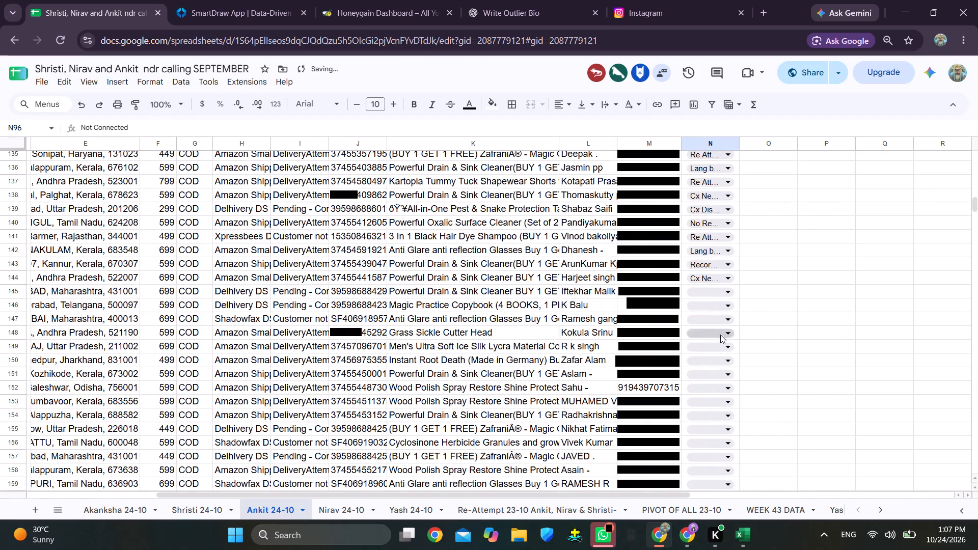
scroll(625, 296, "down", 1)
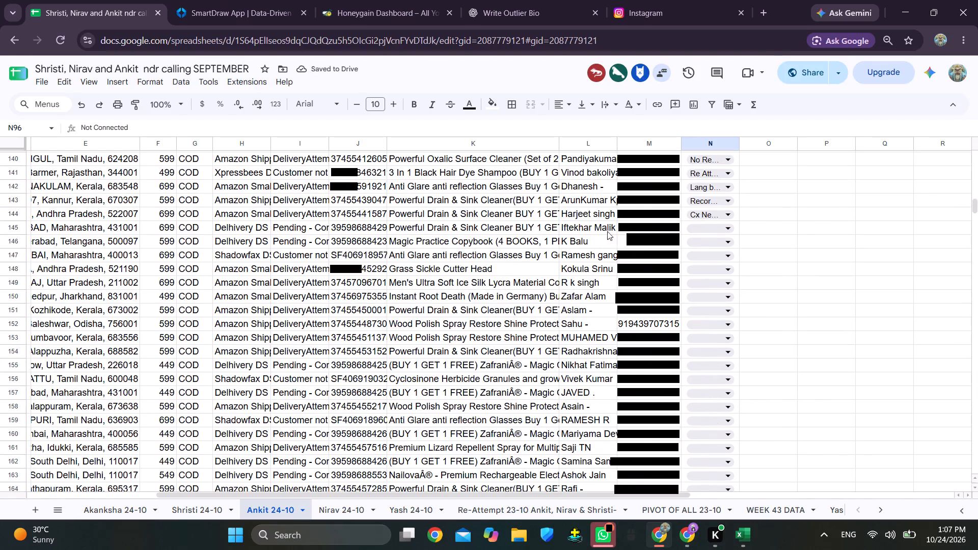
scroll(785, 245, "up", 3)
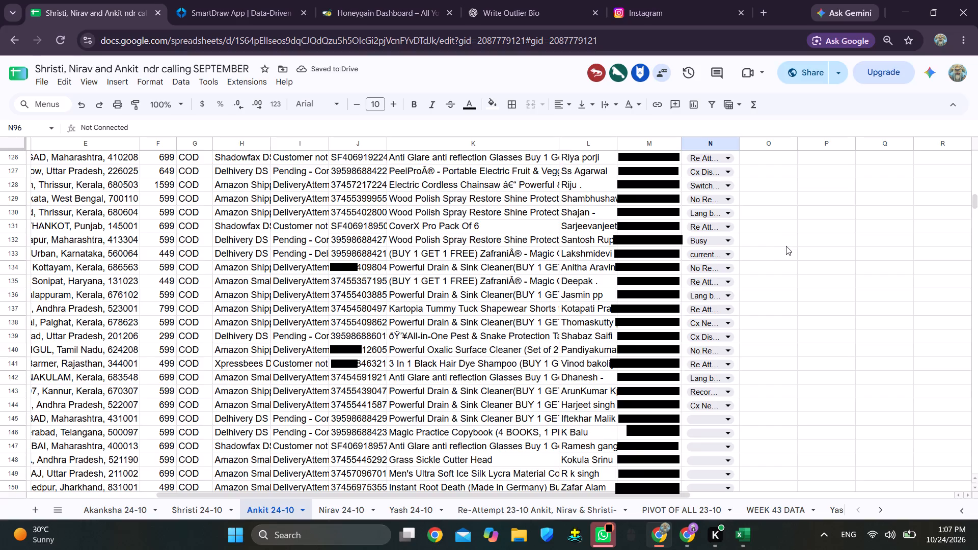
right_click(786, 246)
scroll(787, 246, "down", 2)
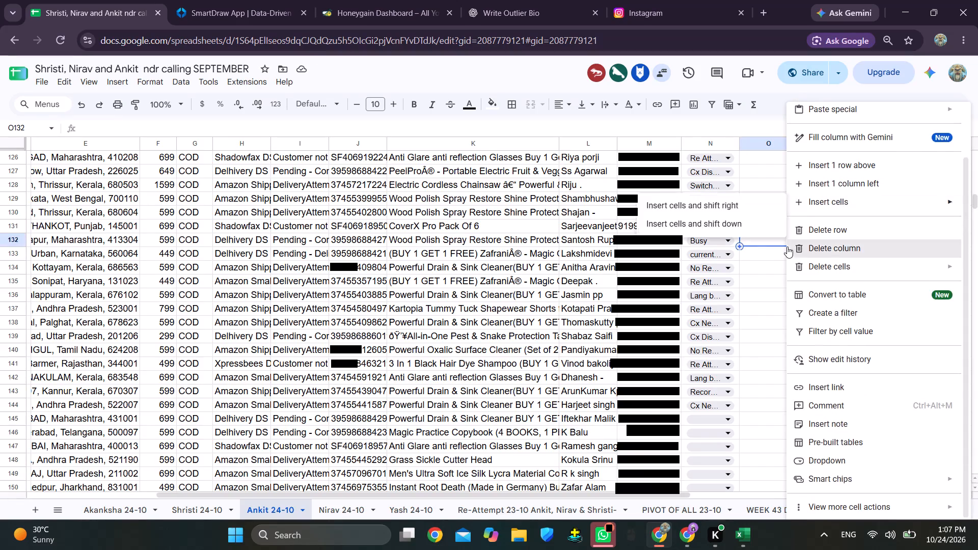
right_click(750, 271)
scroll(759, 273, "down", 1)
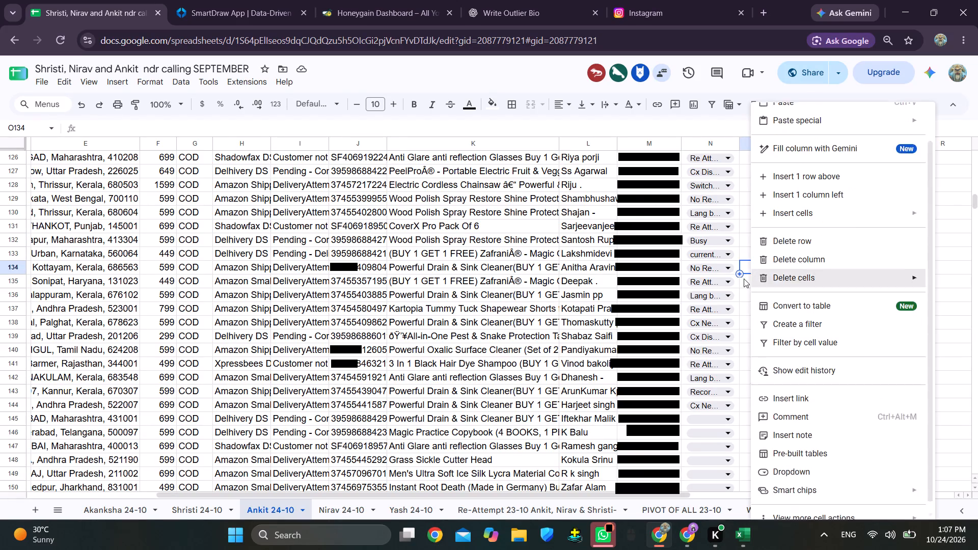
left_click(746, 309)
Set the row 145 remark on the Ankit 24-10 sheet to No Response.
scroll(753, 307, "down", 2)
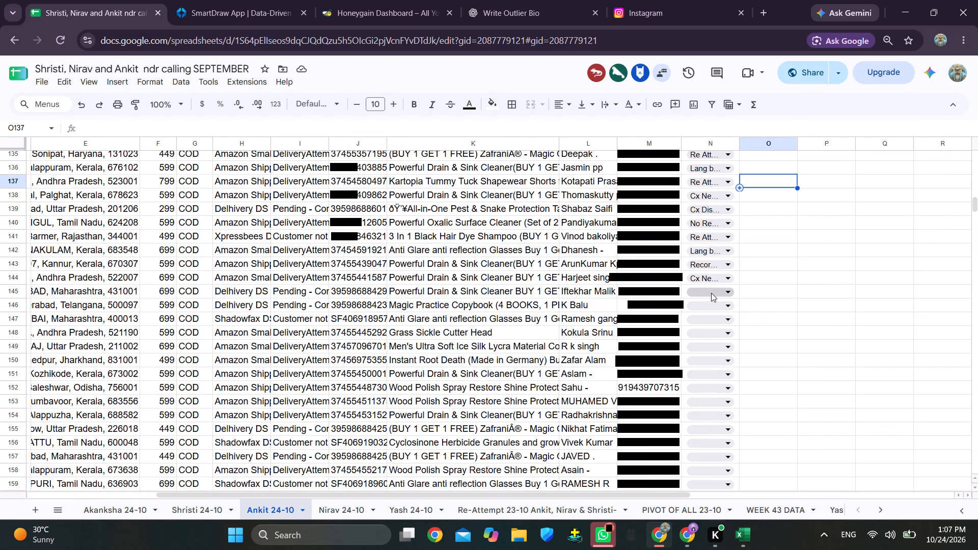
left_click(712, 292)
scroll(730, 344, "down", 1)
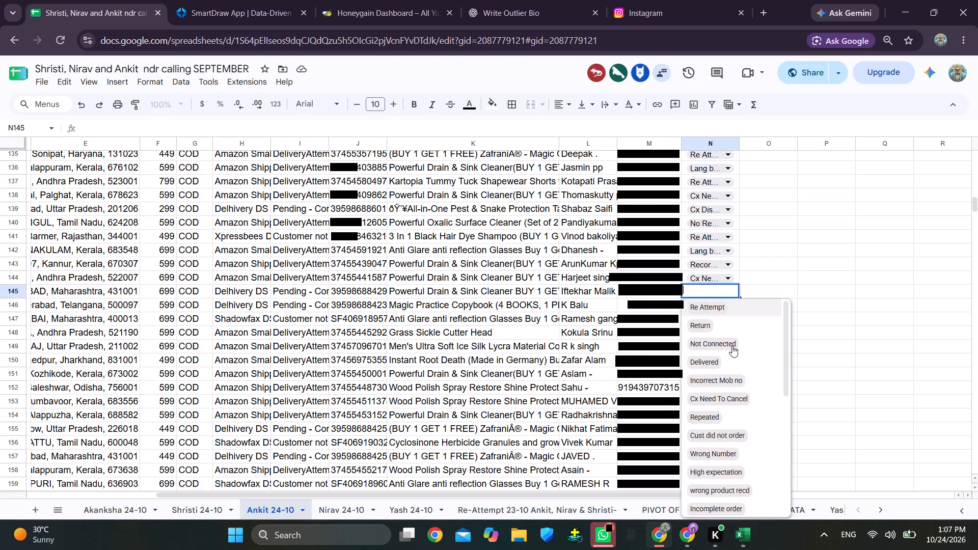
scroll(732, 346, "down", 2)
left_click(725, 355)
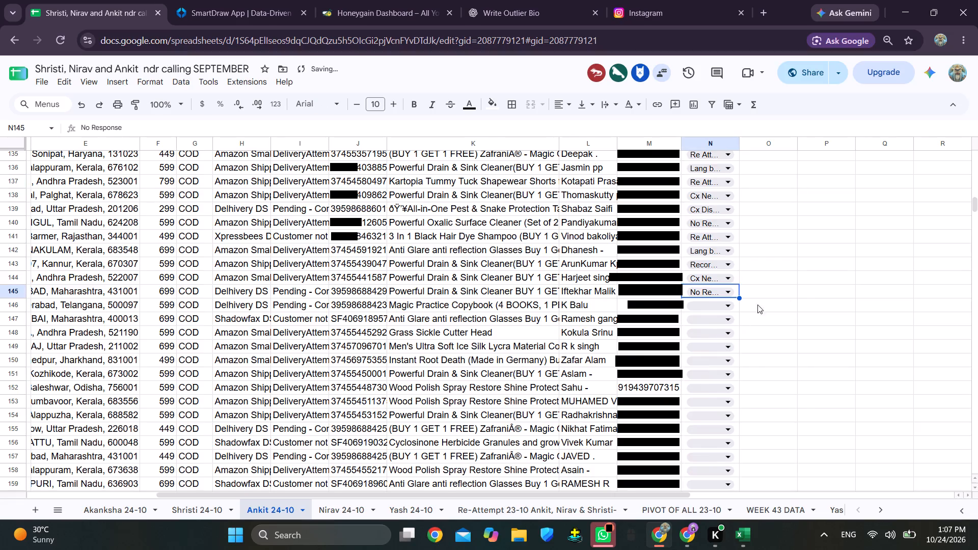
Set the row 95 remark on the Ankit 24-10 sheet to Re Attempt.
scroll(770, 296, "up", 10)
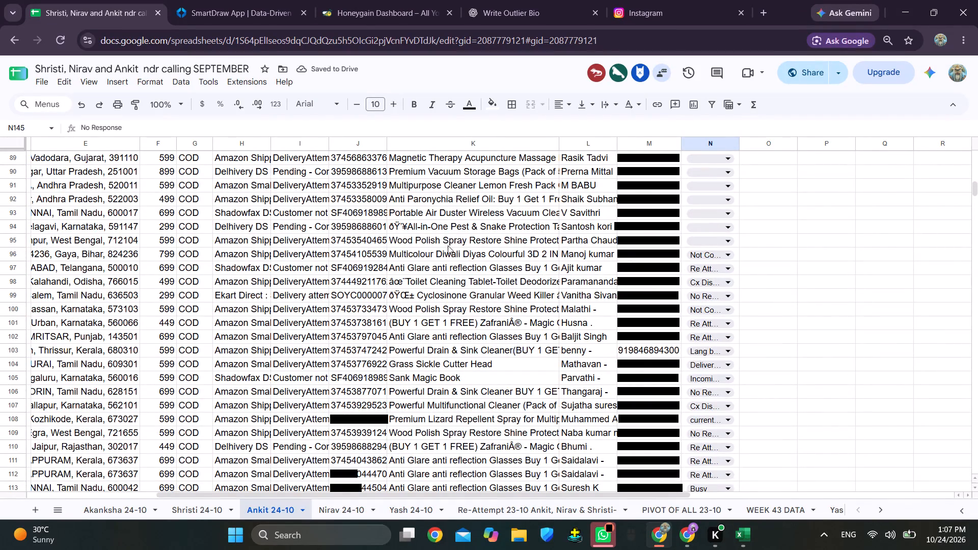
left_click(720, 241)
left_click(718, 257)
Set the row 146 remark on the Ankit 24-10 sheet to Re Attempt.
scroll(782, 302, "down", 10)
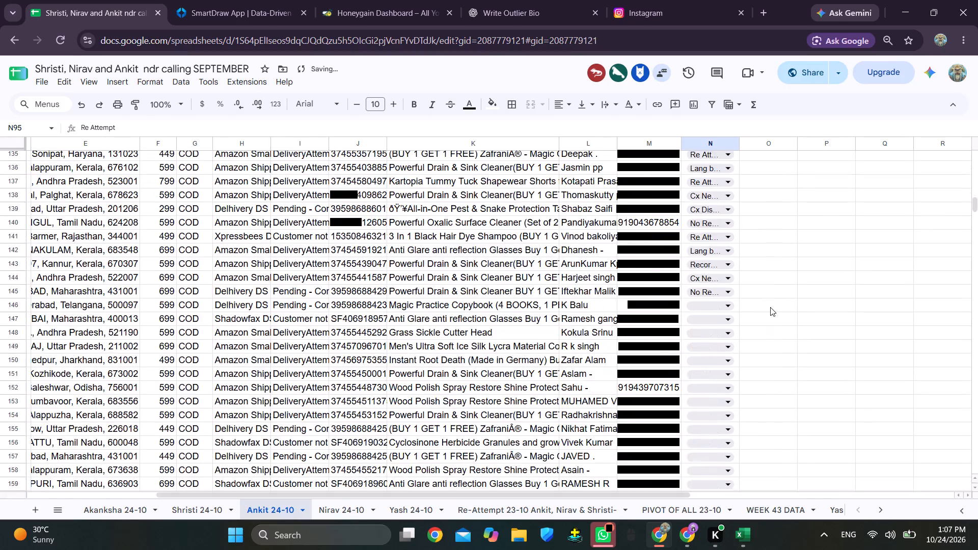
scroll(771, 304, "up", 1)
scroll(760, 317, "down", 2)
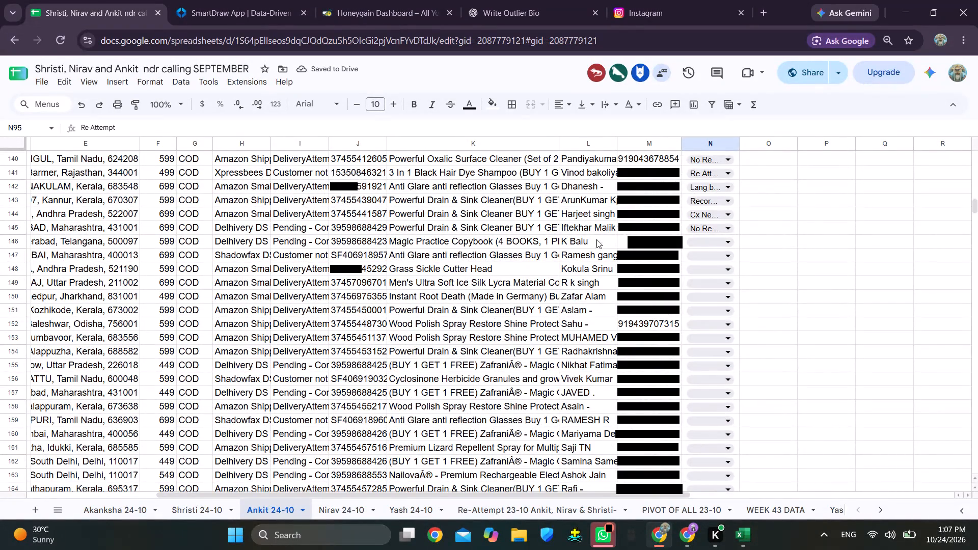
left_click(715, 243)
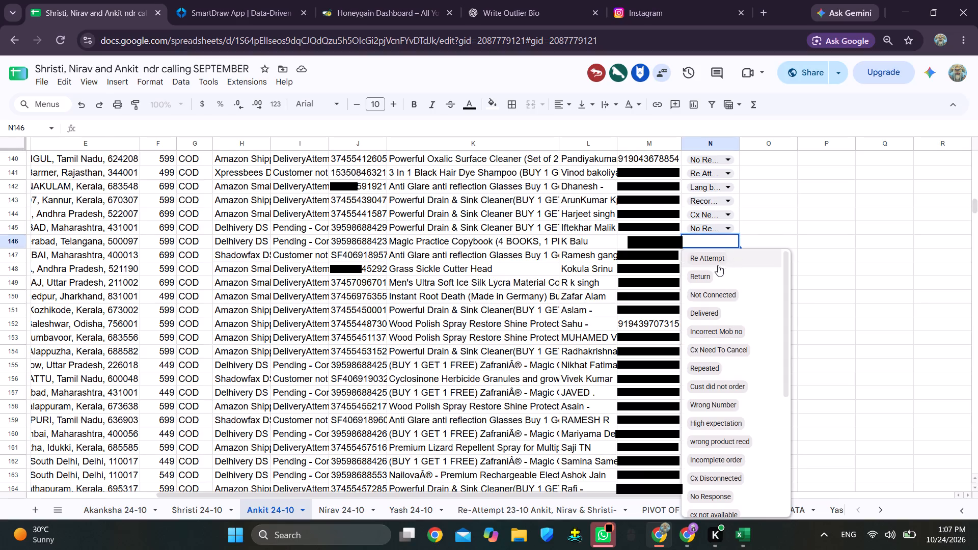
left_click(712, 260)
Set the row 94 remark on the Ankit 24-10 sheet to No Response.
scroll(777, 253, "up", 10)
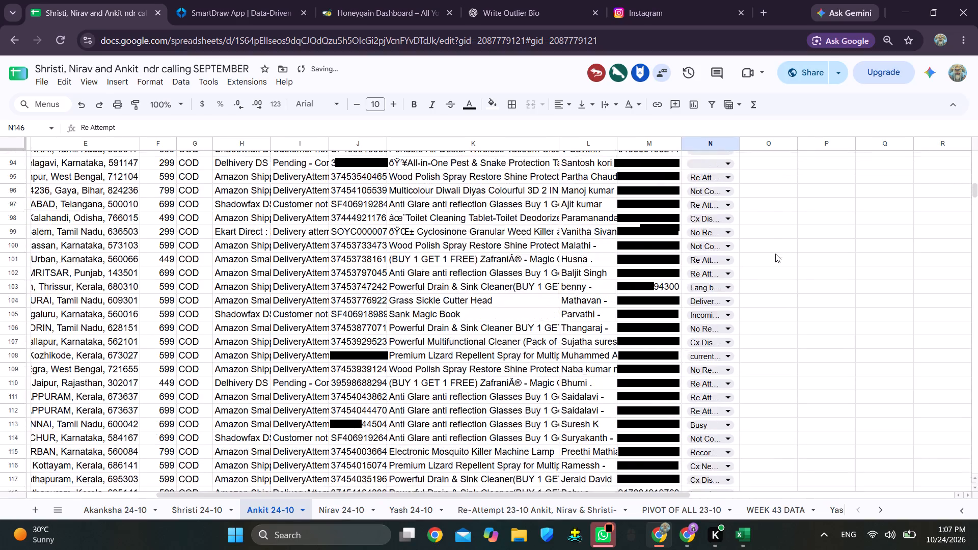
scroll(775, 254, "up", 2)
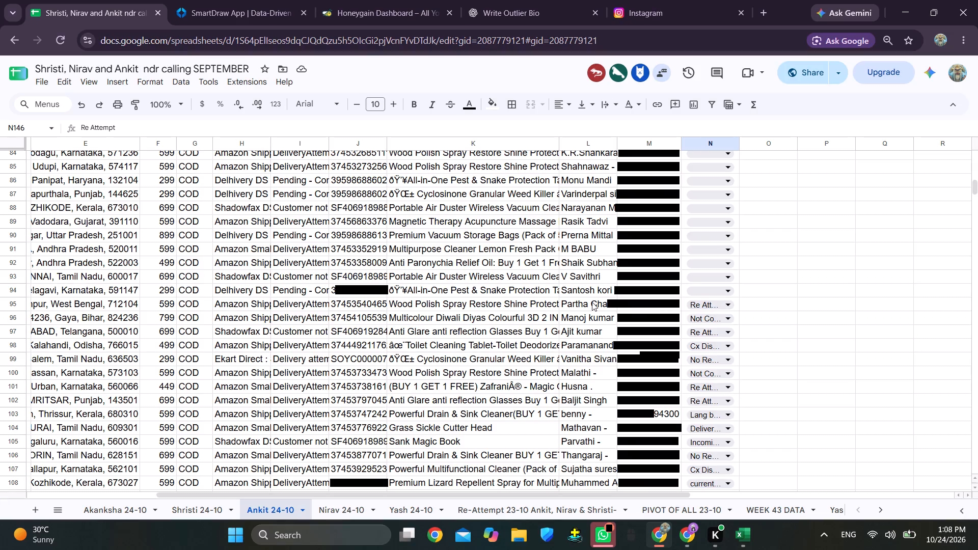
left_click(705, 289)
scroll(714, 359, "down", 2)
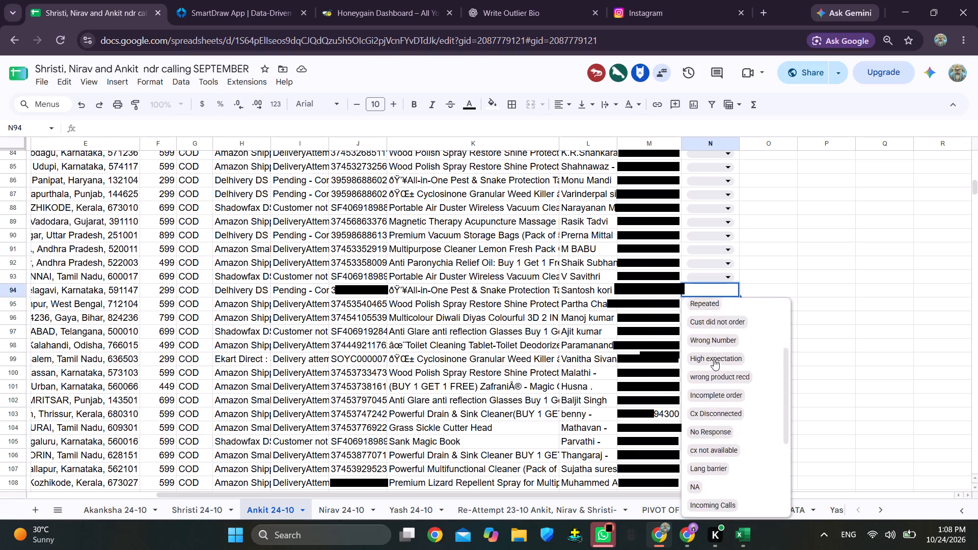
scroll(714, 359, "down", 1)
scroll(728, 427, "down", 1)
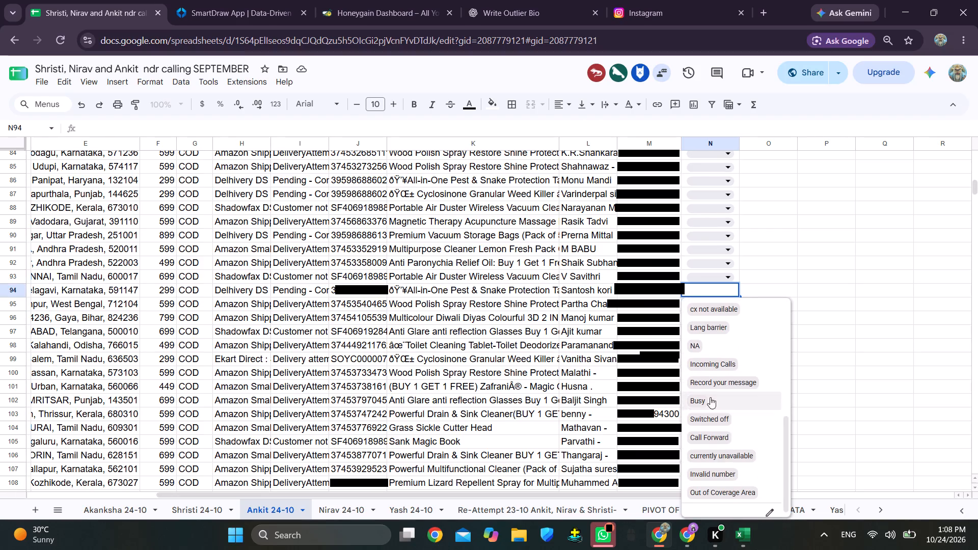
scroll(721, 319, "up", 1)
left_click(715, 354)
Check the remarks on the Shristi 24-10 sheet and set the row 147 remark on the Ankit 24-10 sheet to Re Attempt.
scroll(757, 341, "down", 2)
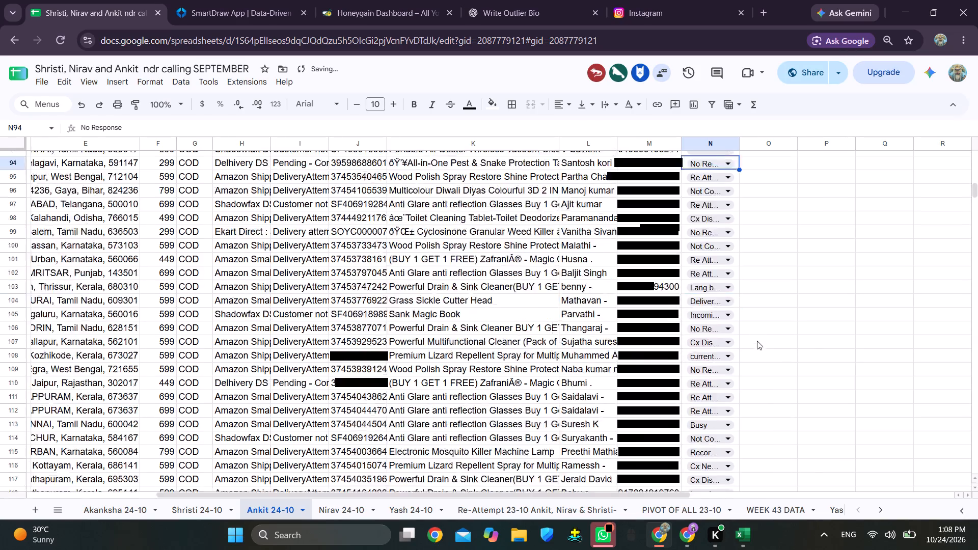
scroll(757, 341, "down", 4)
scroll(759, 337, "up", 1)
scroll(759, 337, "down", 7)
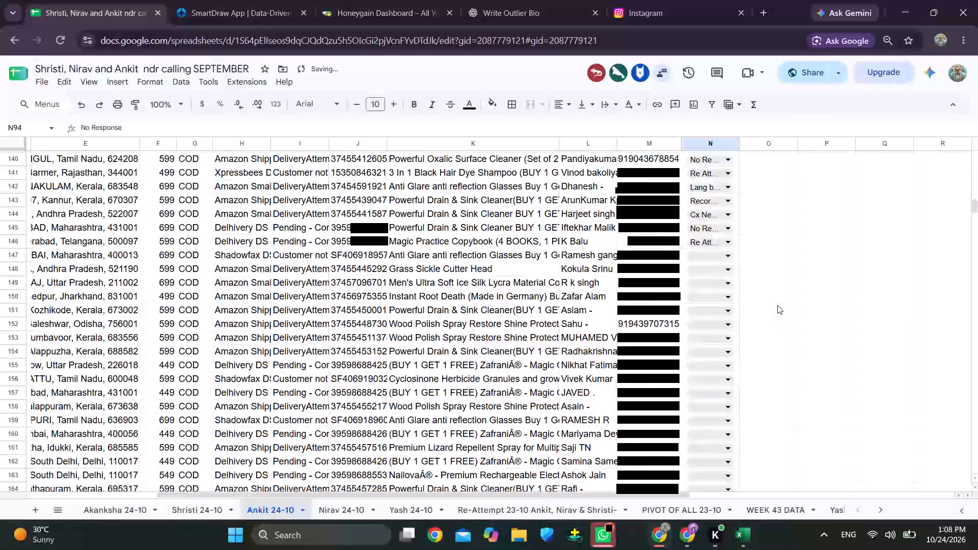
left_click(197, 511)
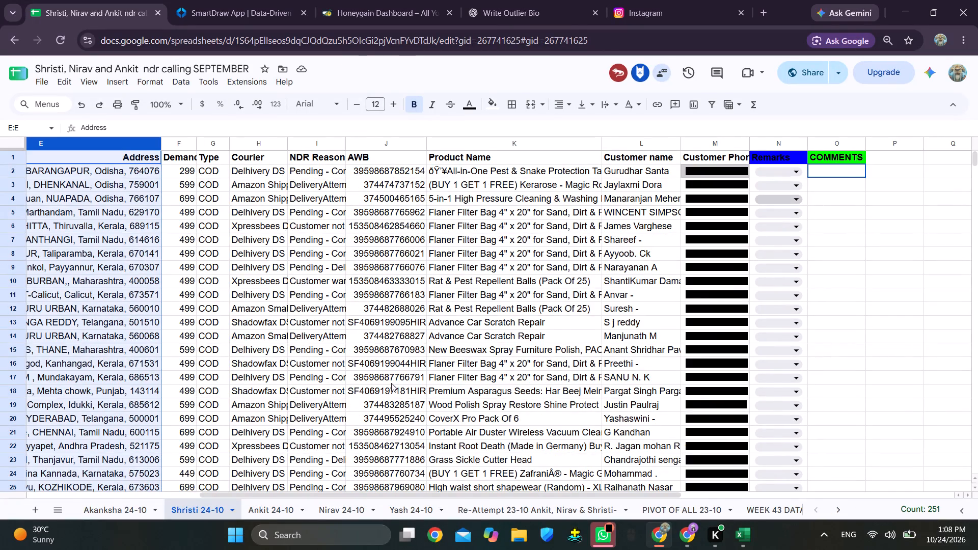
left_click(269, 514)
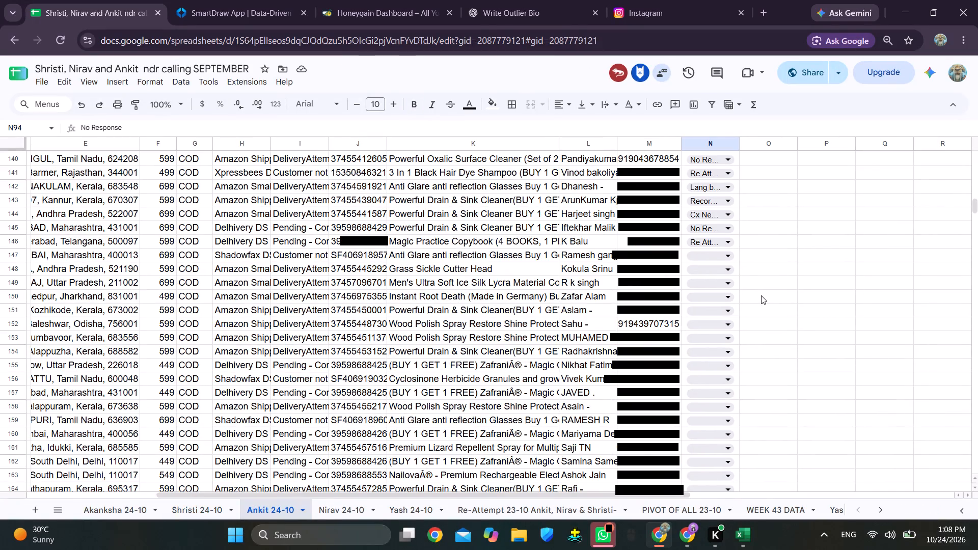
left_click(700, 253)
left_click(715, 268)
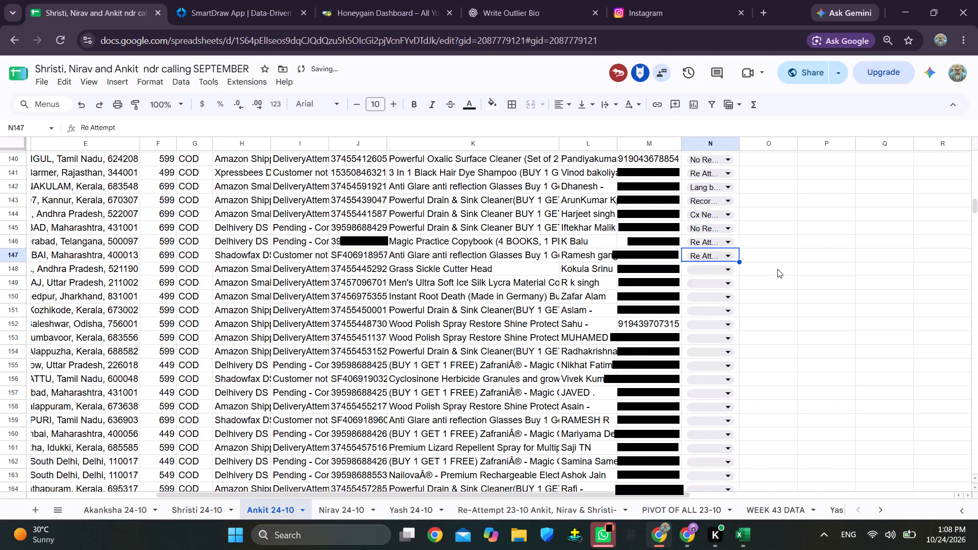
Review the remarks on the Akanksha 24-10 sheet and set the row 93 remark on the Ankit 24-10 sheet to Switched off.
scroll(778, 269, "up", 12)
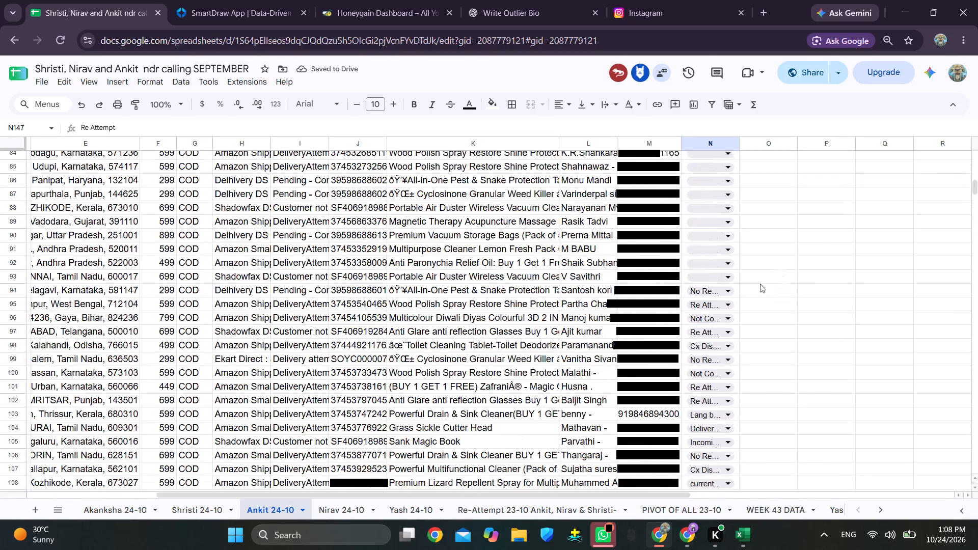
left_click(115, 516)
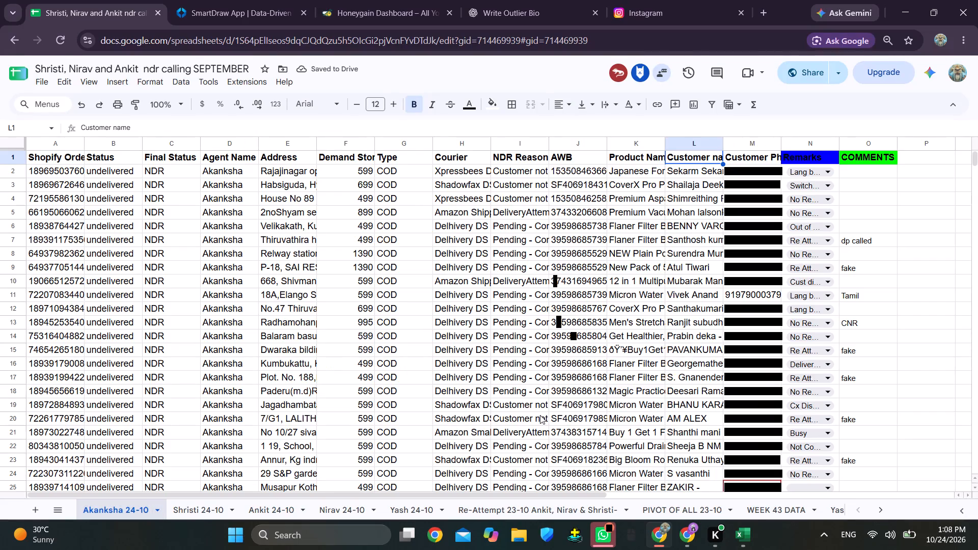
scroll(697, 356, "down", 4)
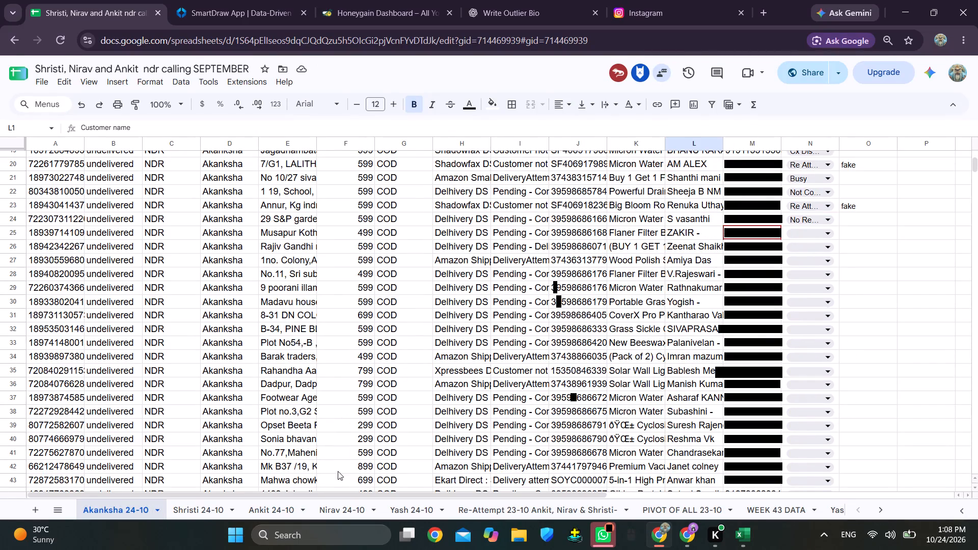
left_click(267, 512)
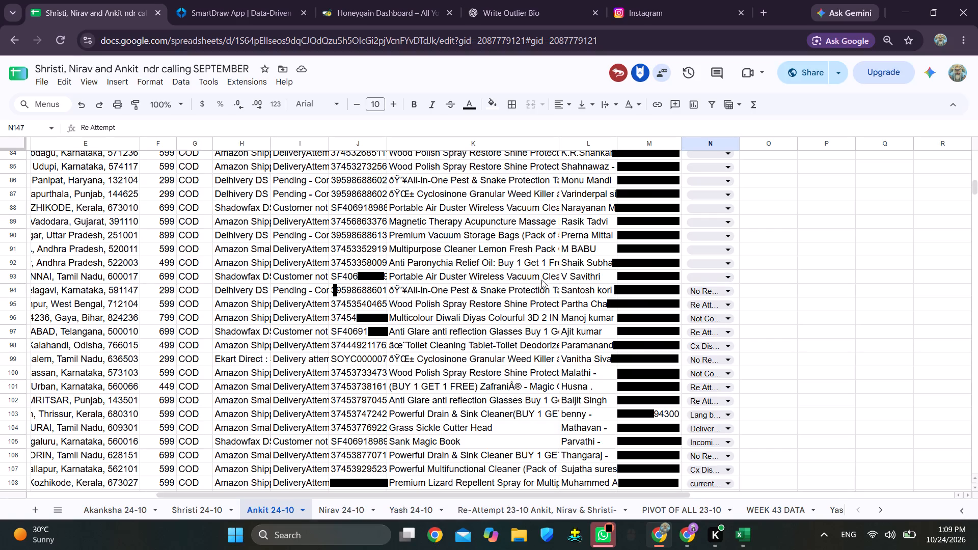
left_click(700, 279)
scroll(736, 375, "down", 3)
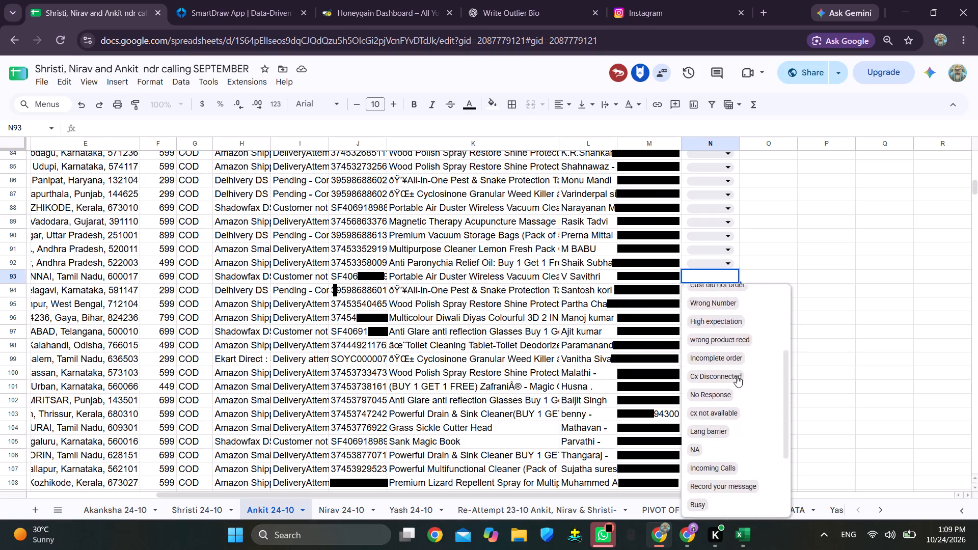
scroll(742, 455, "down", 1)
left_click(719, 416)
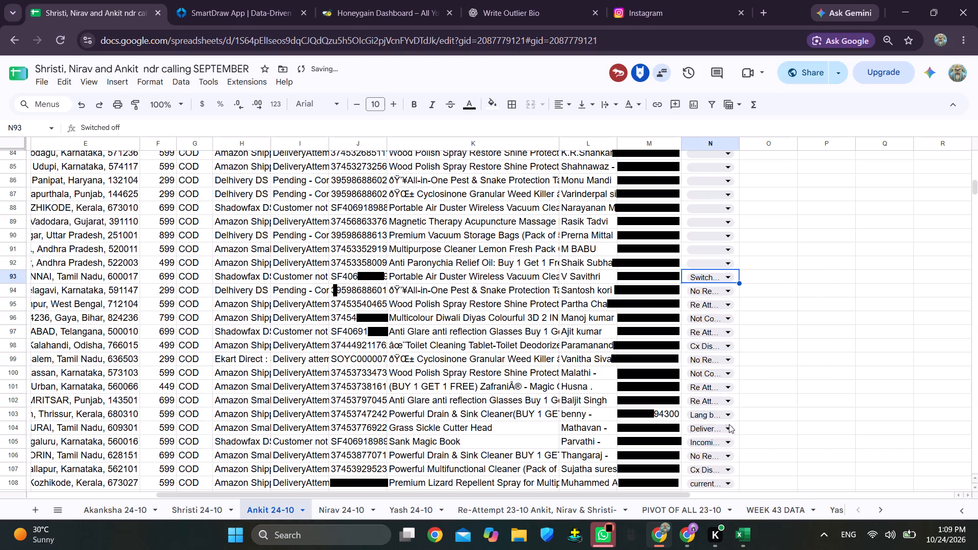
Set the row 148 remark on the Ankit 24-10 sheet to Lang barrier.
left_click(688, 536)
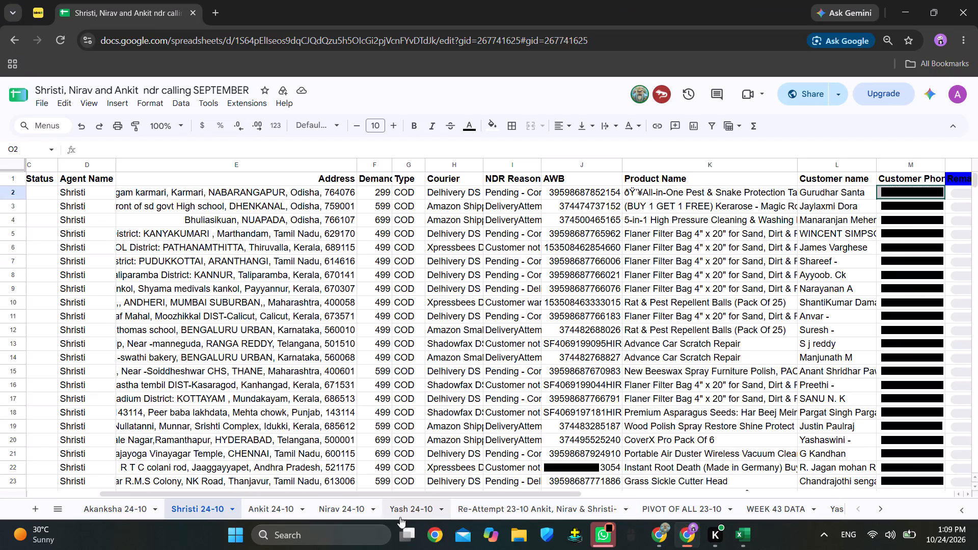
left_click(280, 510)
scroll(608, 380, "down", 2)
scroll(616, 277, "down", 1)
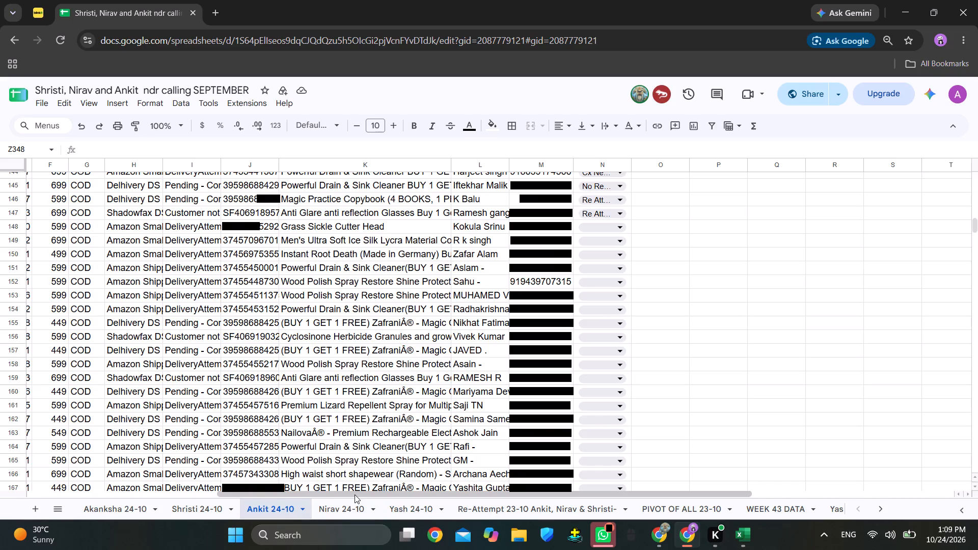
left_click_drag(355, 494, 340, 497)
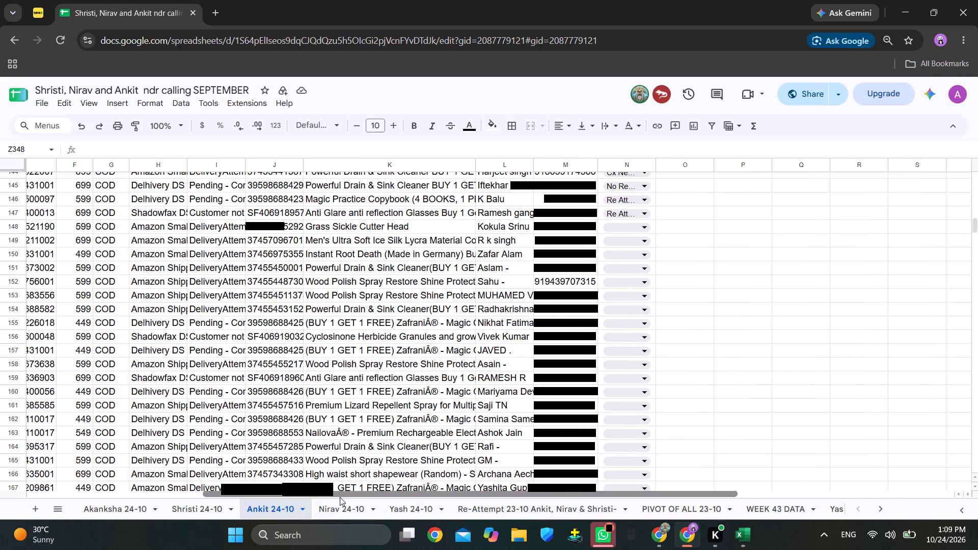
left_click_drag(340, 497, 336, 498)
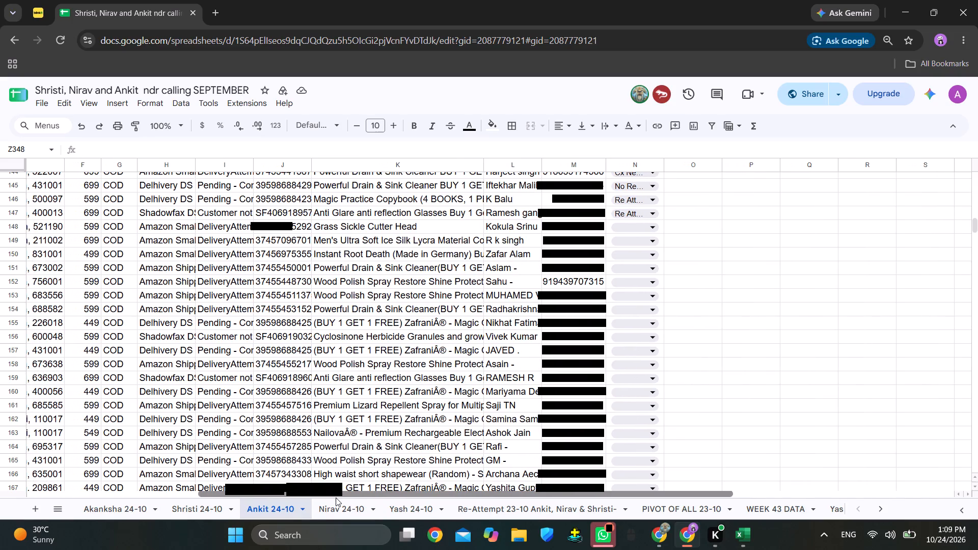
left_click_drag(336, 498, 309, 504)
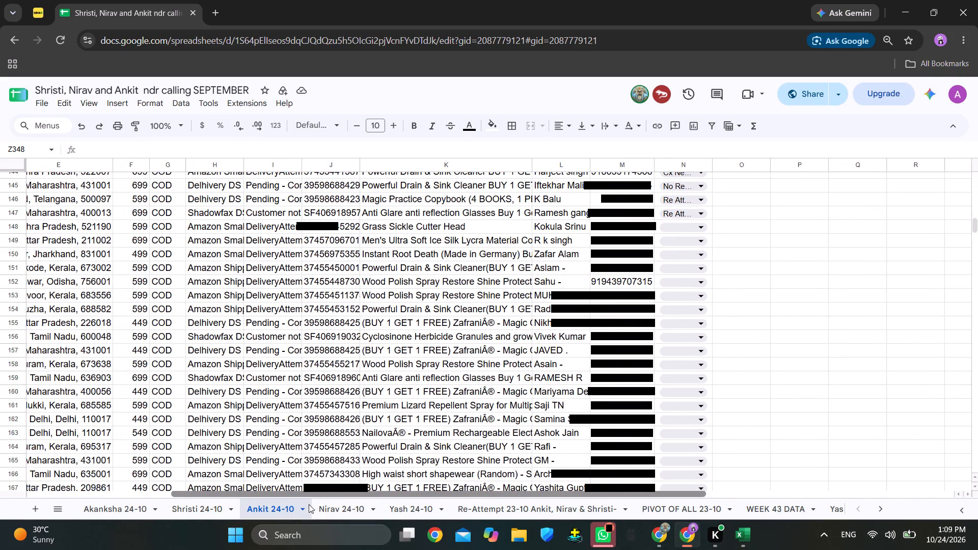
left_click_drag(309, 504, 307, 505)
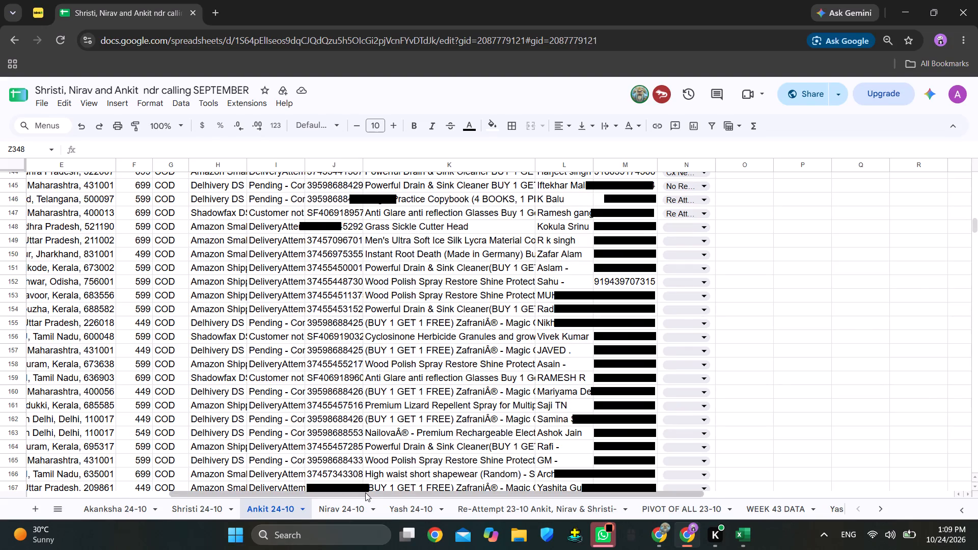
left_click_drag(365, 493, 347, 496)
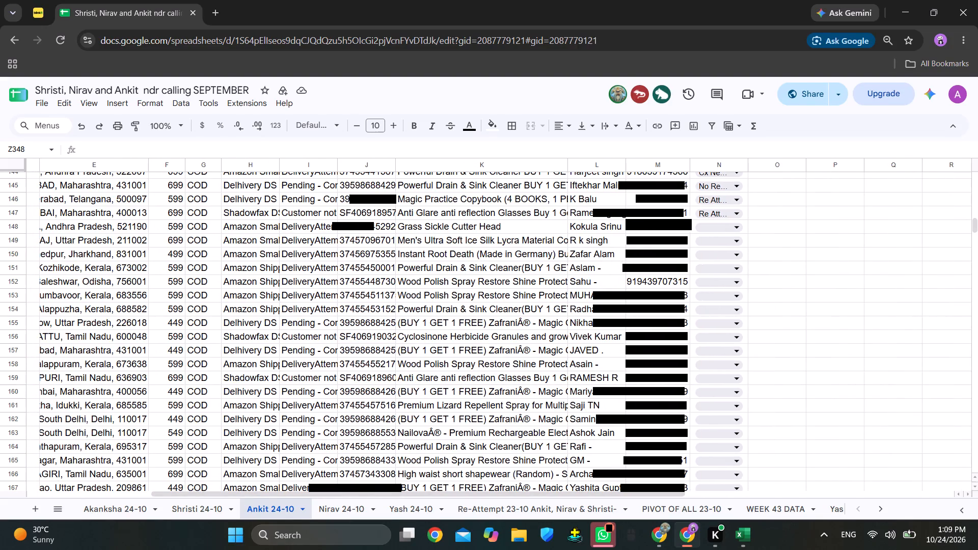
left_click(719, 229)
scroll(740, 311, "down", 2)
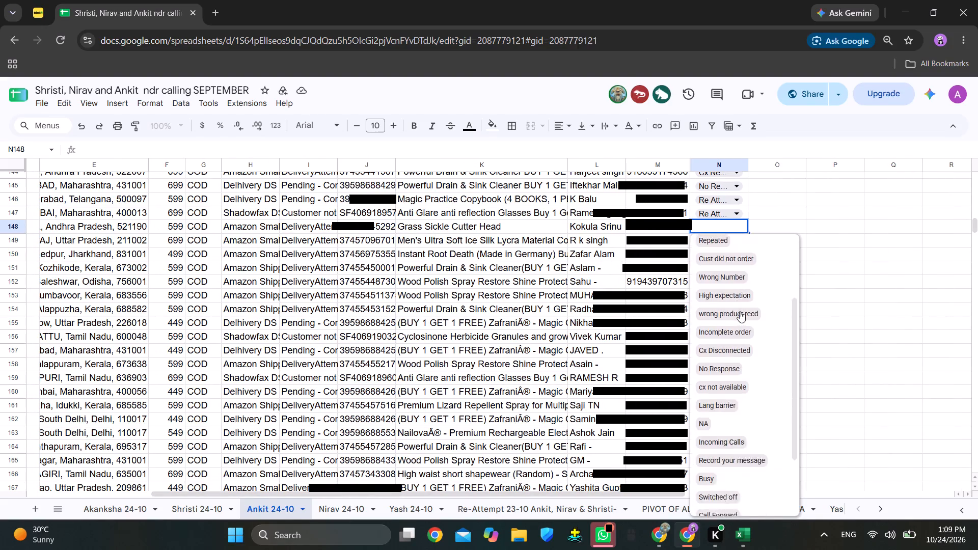
scroll(740, 311, "down", 1)
left_click(721, 324)
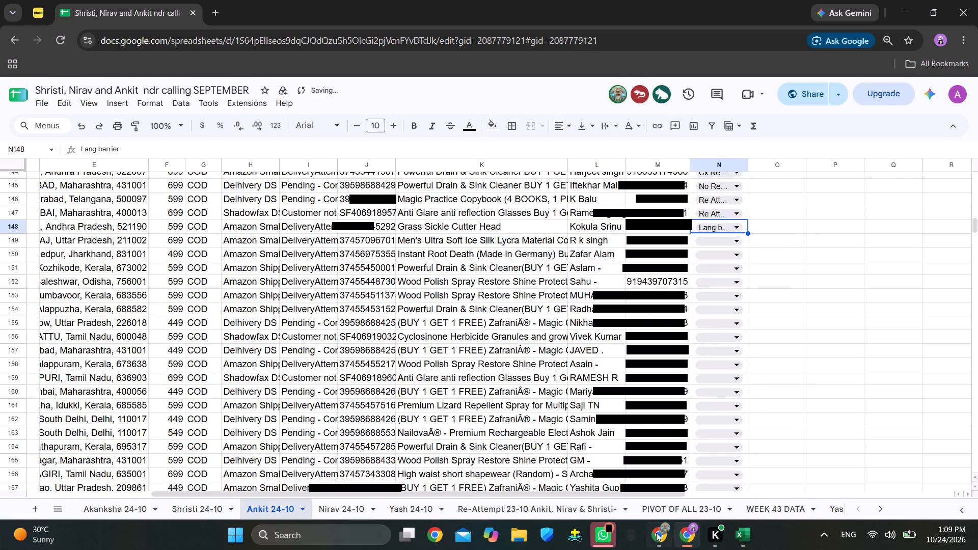
Check the Shristi 24-10 sheet and set the row 92 remark on the Ankit 24-10 sheet to Delivered.
left_click(655, 534)
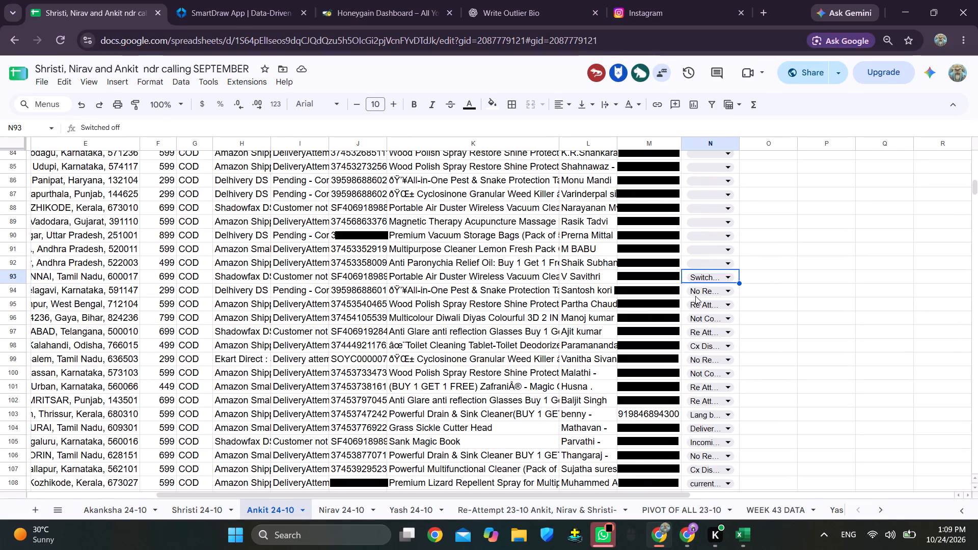
left_click(695, 538)
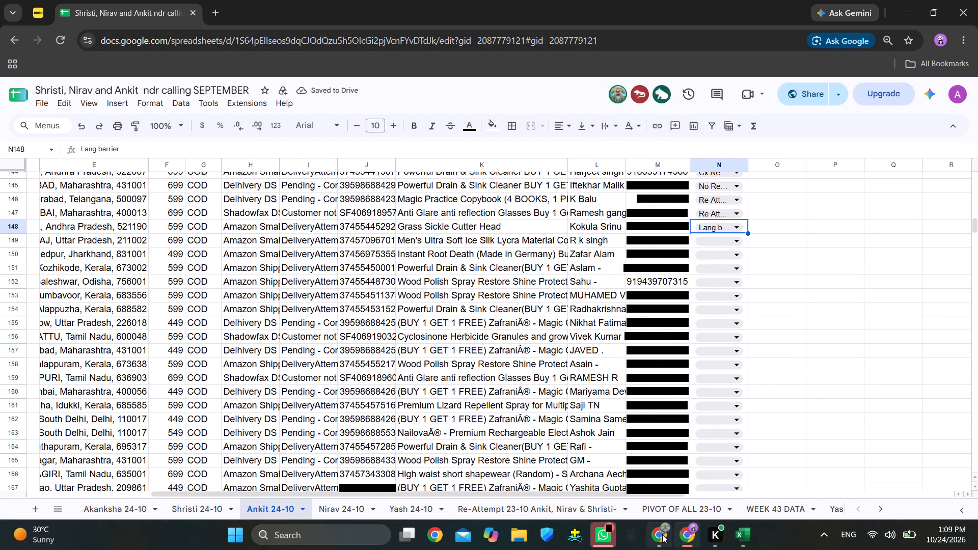
left_click(660, 534)
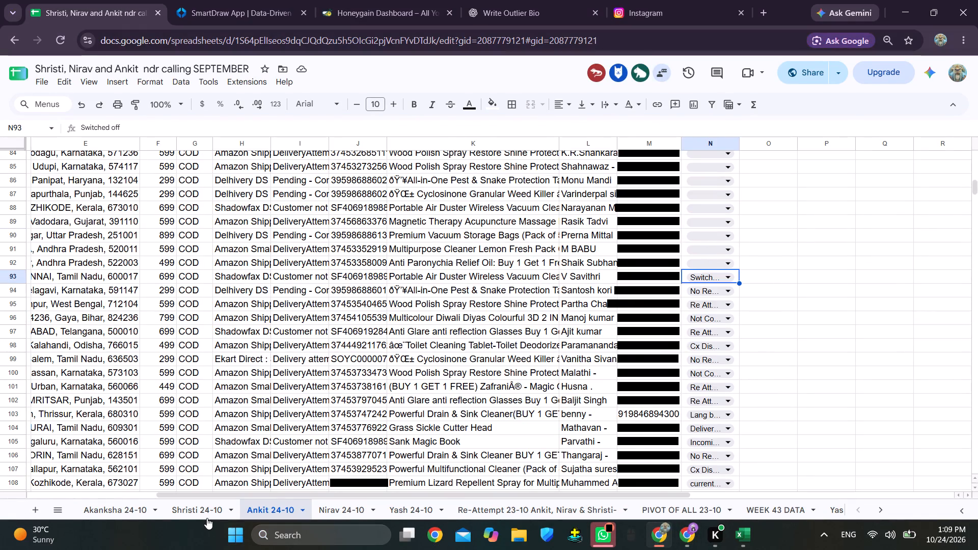
left_click(199, 510)
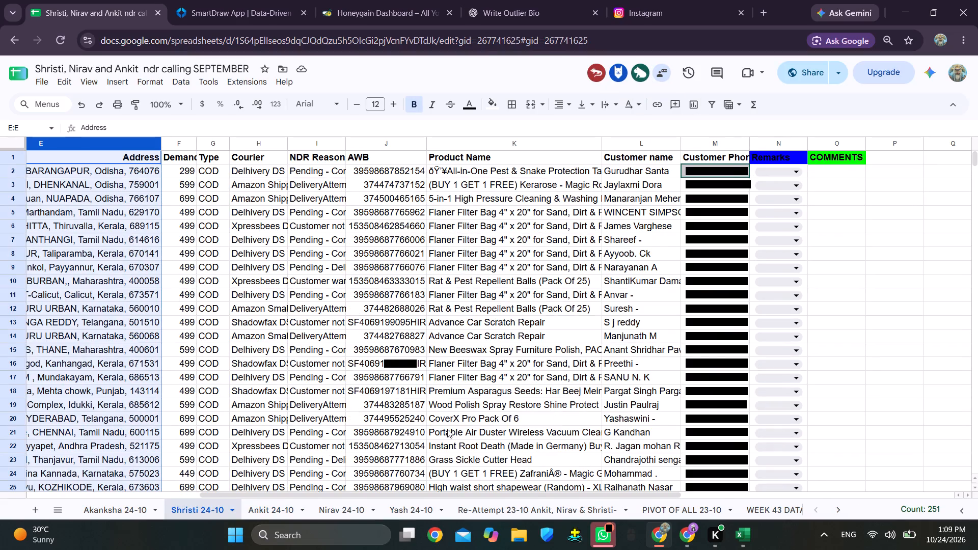
left_click(261, 510)
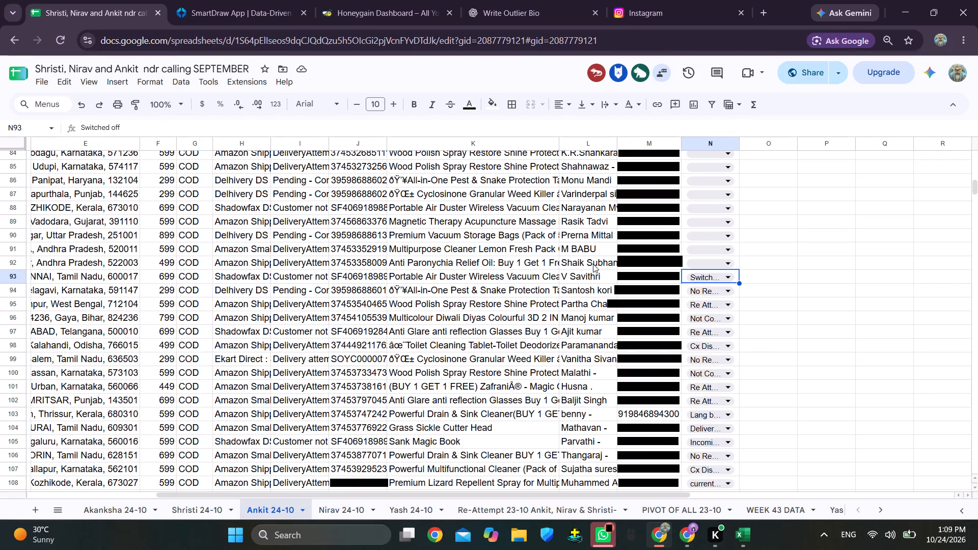
left_click(706, 261)
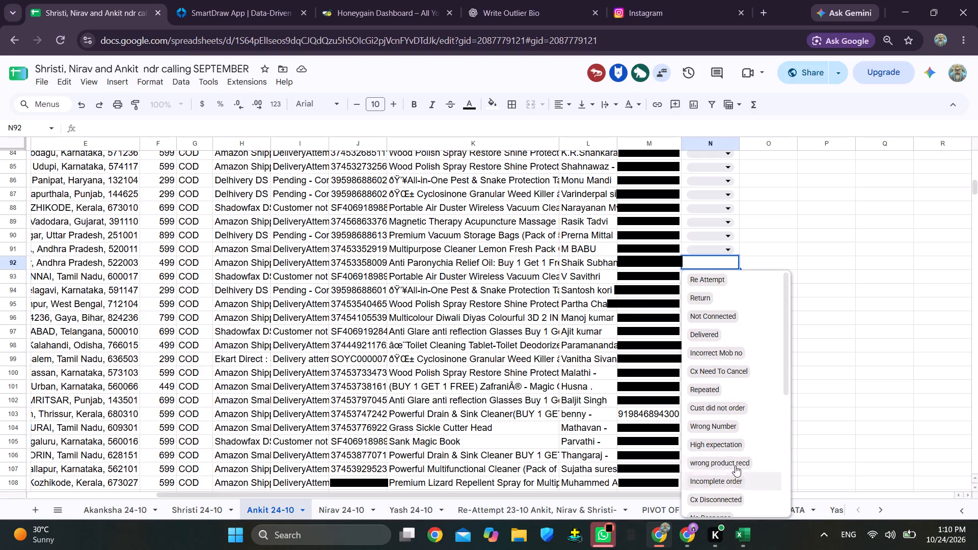
left_click(709, 333)
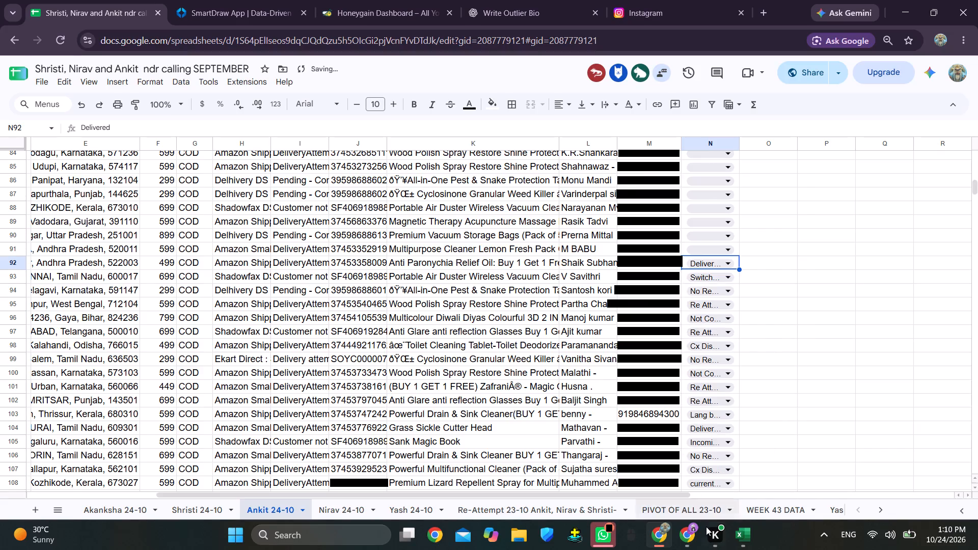
Set the row 149 remark on the Ankit 24-10 sheet to Busy.
left_click(692, 541)
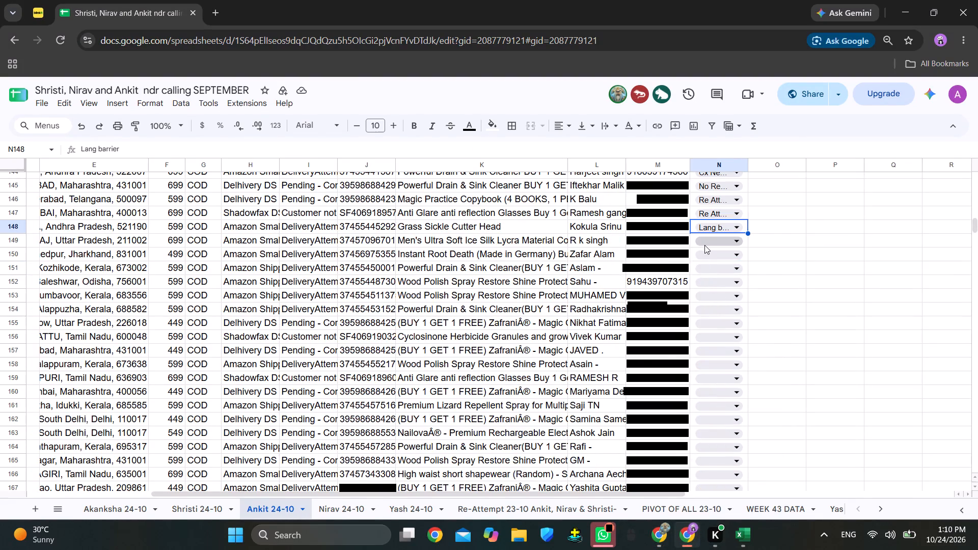
scroll(715, 247, "up", 2)
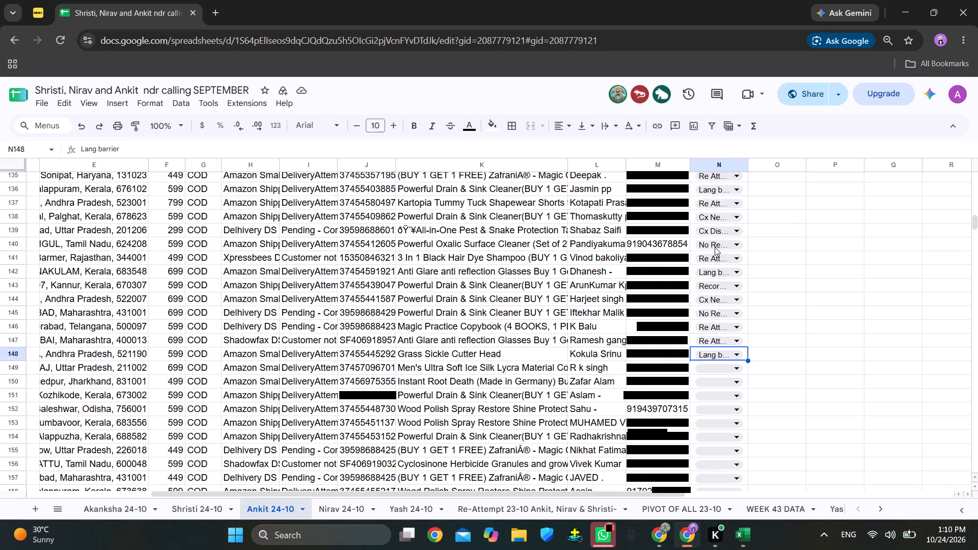
scroll(715, 249, "down", 1)
left_click(722, 305)
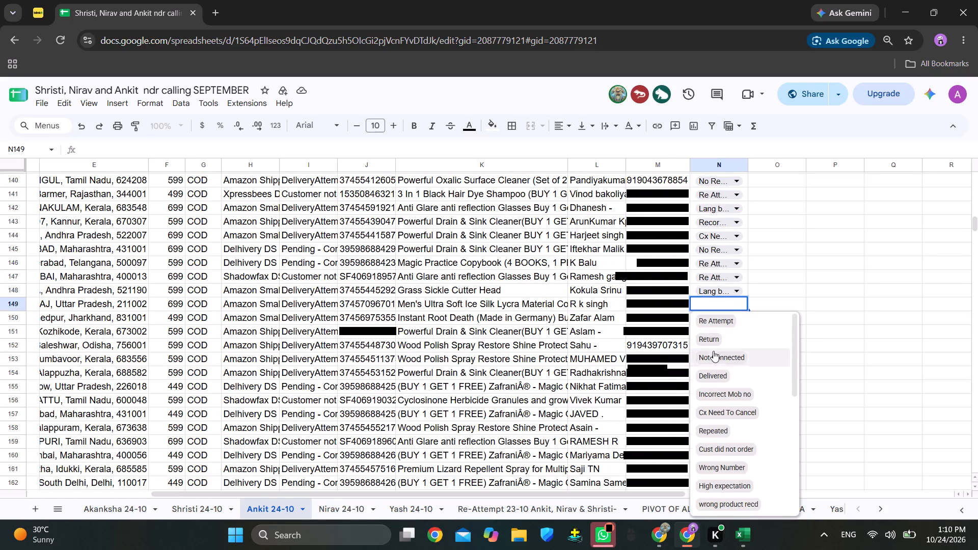
scroll(722, 362, "down", 3)
scroll(742, 411, "down", 1)
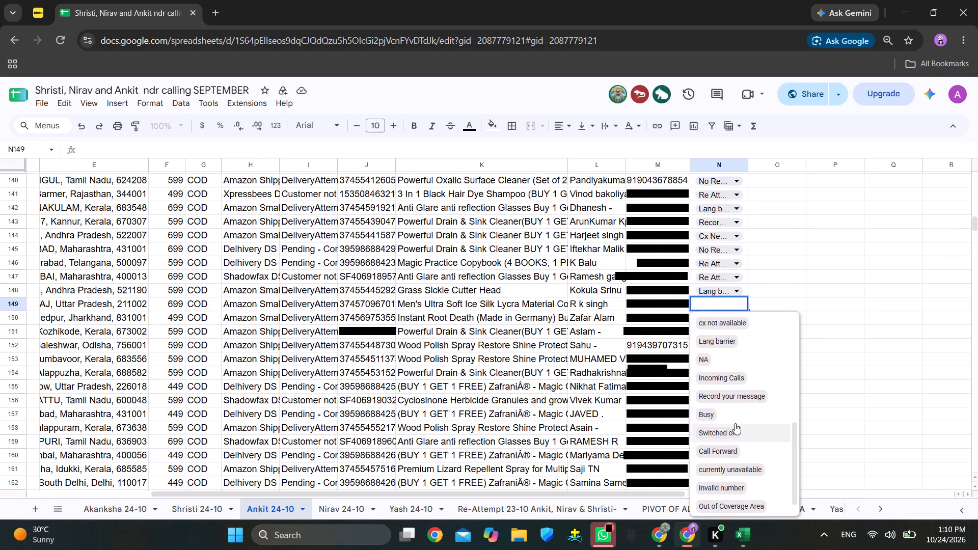
left_click(712, 418)
Set the row 91 remark on the Ankit 24-10 sheet to Lang barrier.
left_click(659, 539)
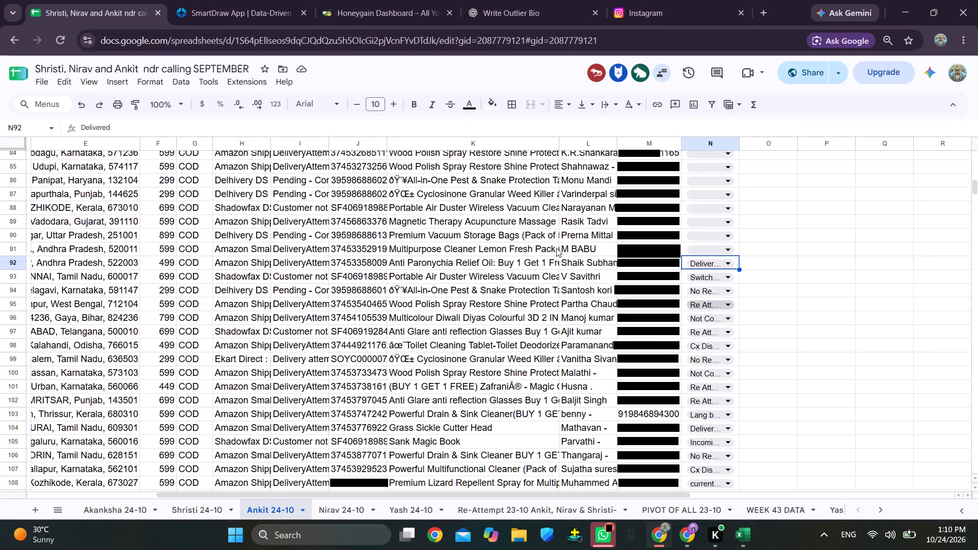
left_click(709, 250)
scroll(745, 359, "down", 2)
left_click(715, 413)
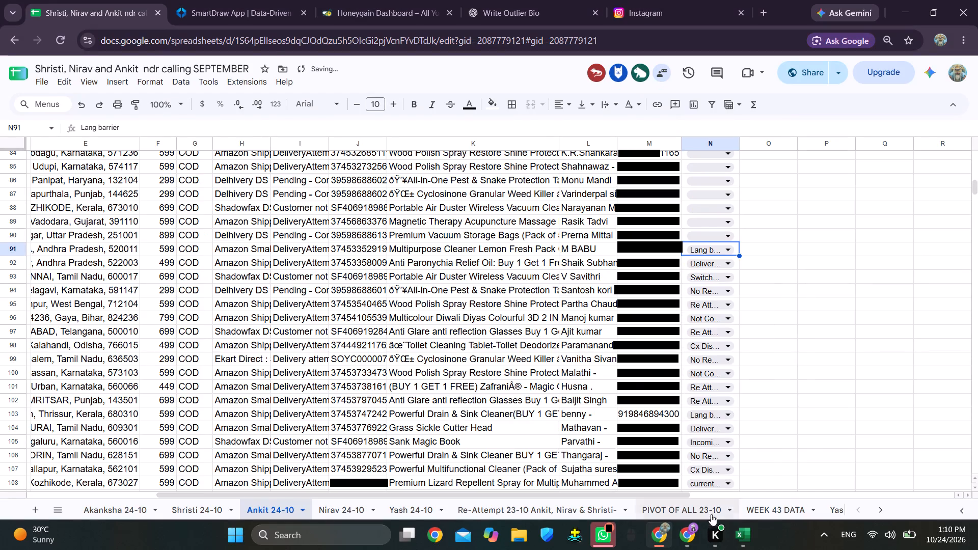
Set the row 150 remark on the Ankit 24-10 sheet to Re Attempt.
left_click(677, 539)
left_click(690, 538)
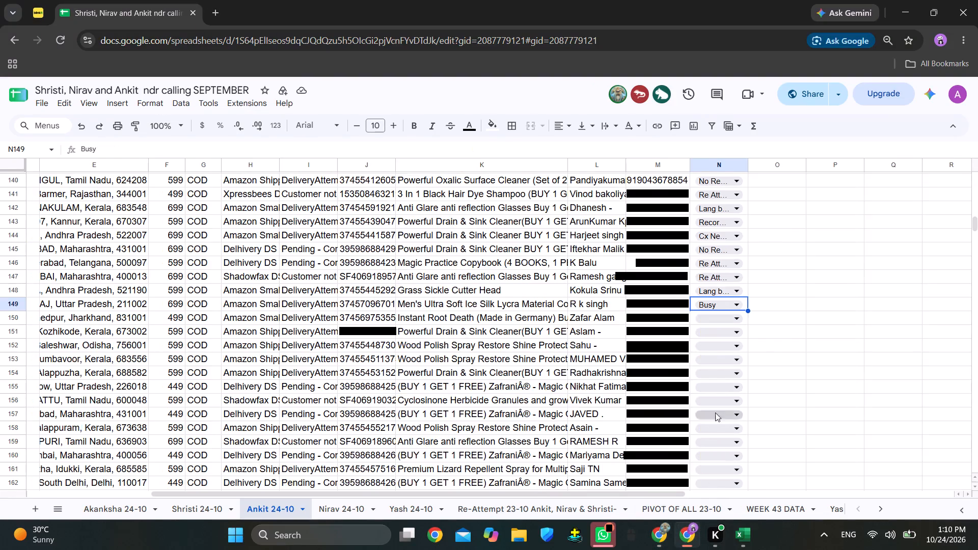
scroll(717, 409, "down", 1)
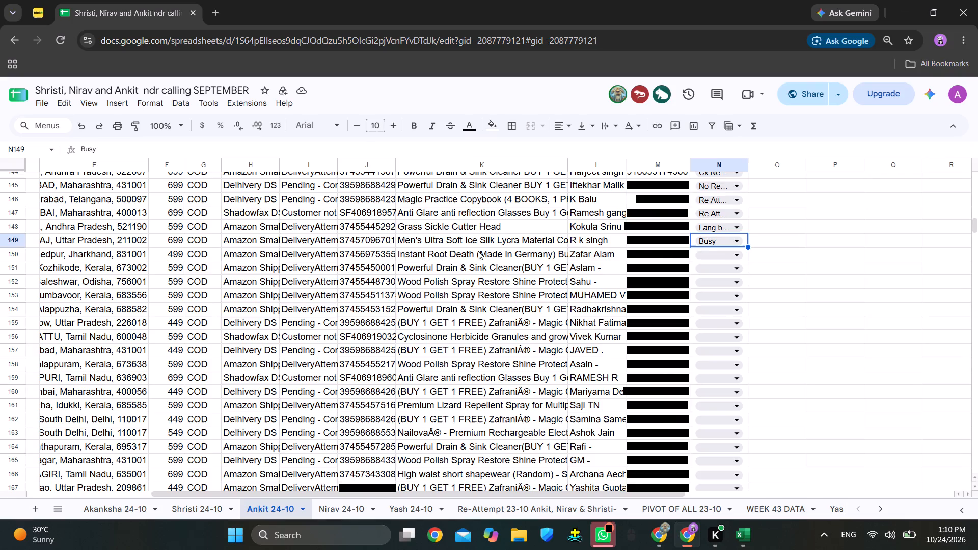
left_click(724, 257)
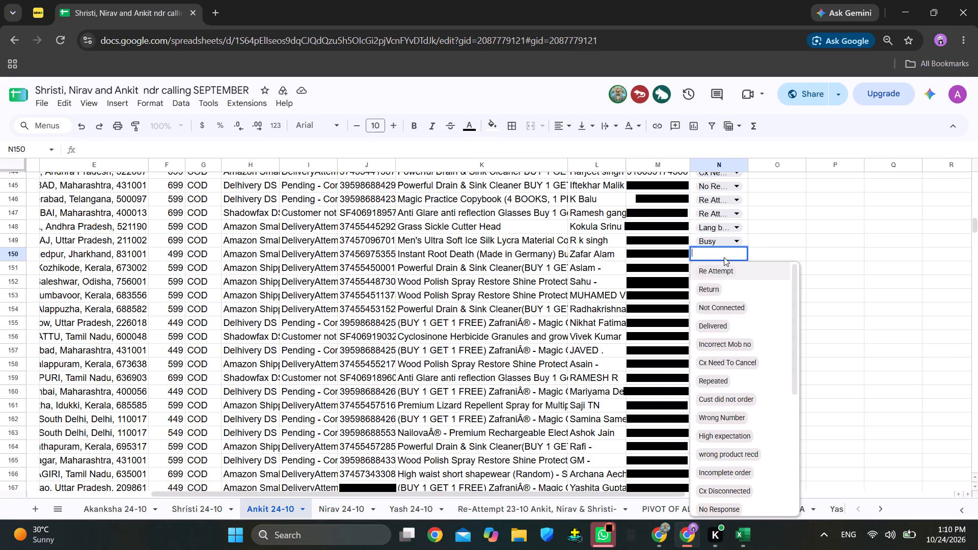
left_click(727, 274)
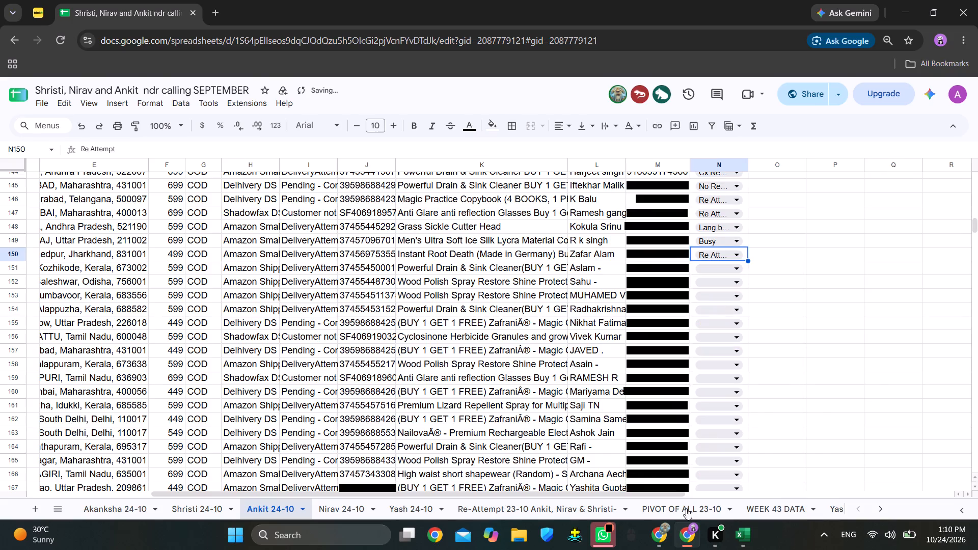
Set the row 90 remark on the Ankit 24-10 sheet to Re Attempt.
left_click(663, 540)
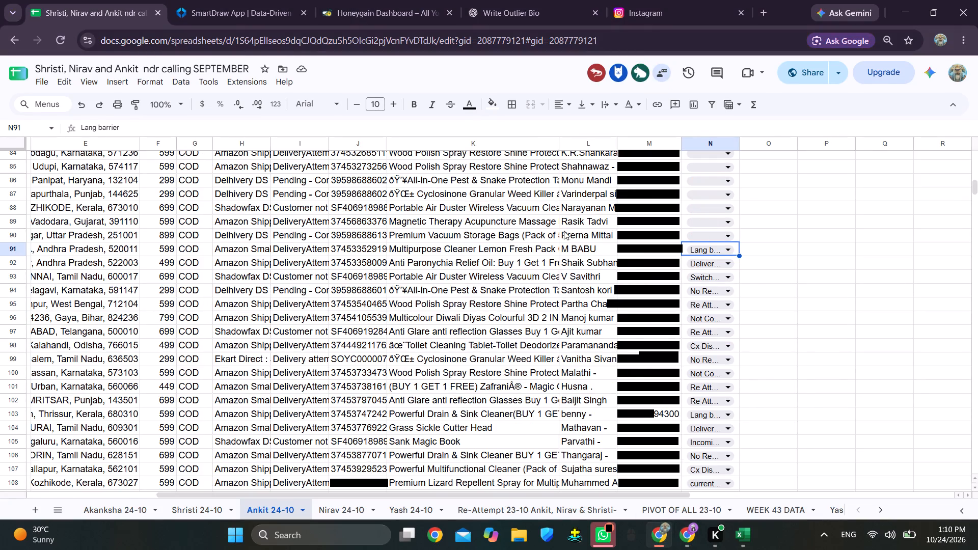
left_click(721, 239)
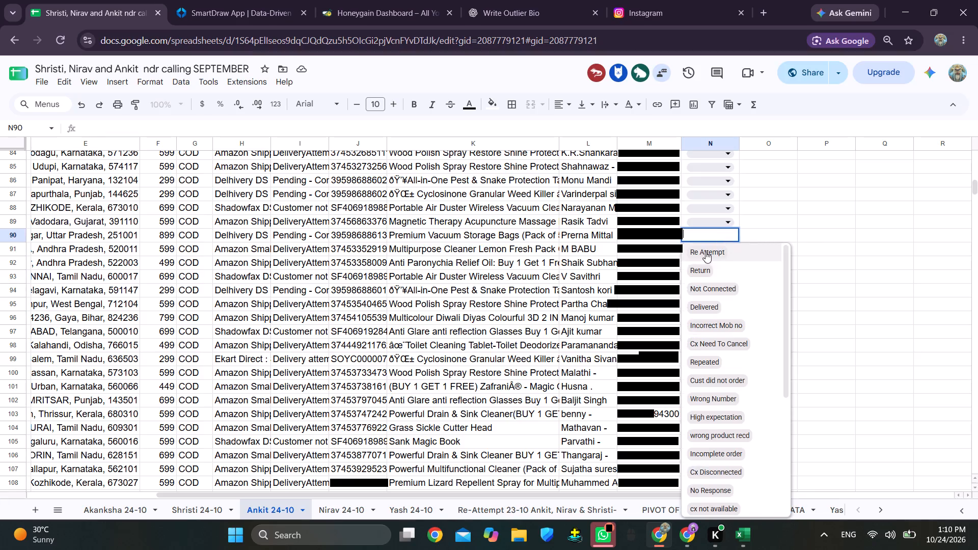
left_click(703, 250)
Set the row 151 remark on the Ankit 24-10 sheet to Out of Coverage Area.
left_click(683, 537)
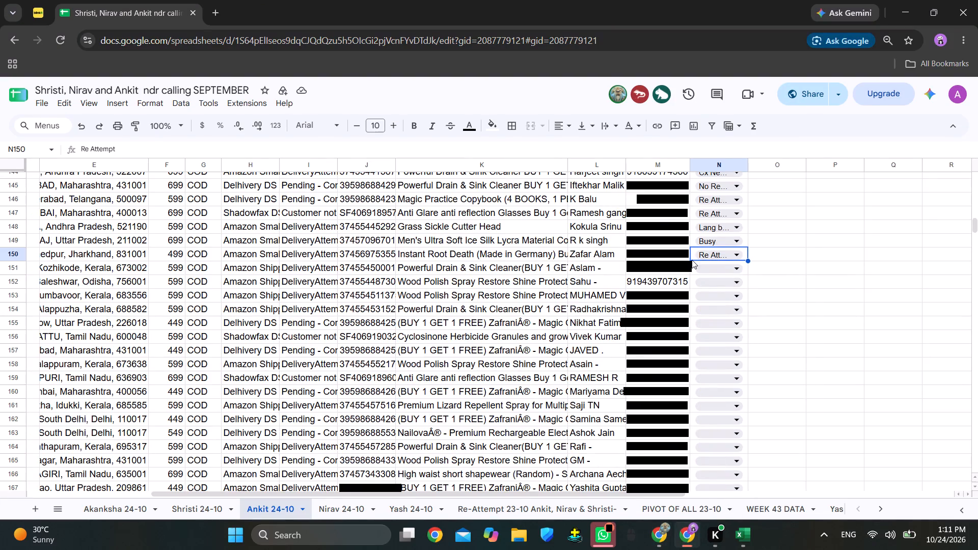
left_click(703, 267)
scroll(764, 378, "down", 8)
scroll(771, 433, "up", 1)
scroll(770, 433, "down", 2)
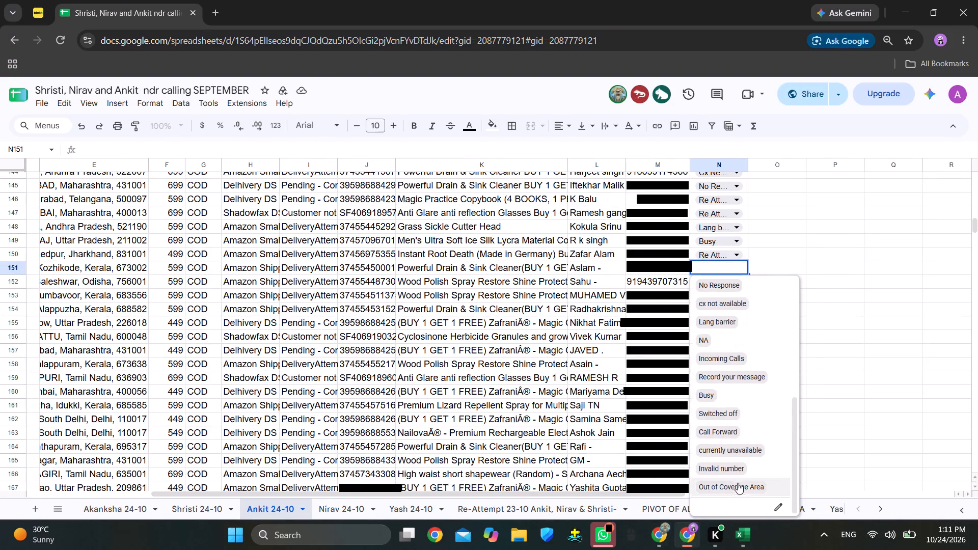
left_click(738, 487)
Set the row 89 remark on the Ankit 24-10 sheet to Cx Disconnected.
left_click(662, 532)
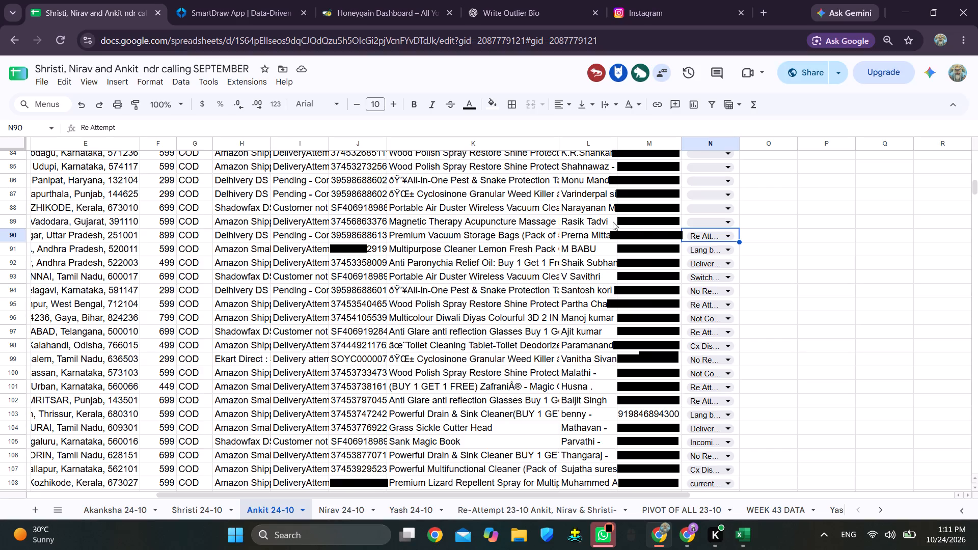
left_click(717, 222)
scroll(738, 332, "down", 3)
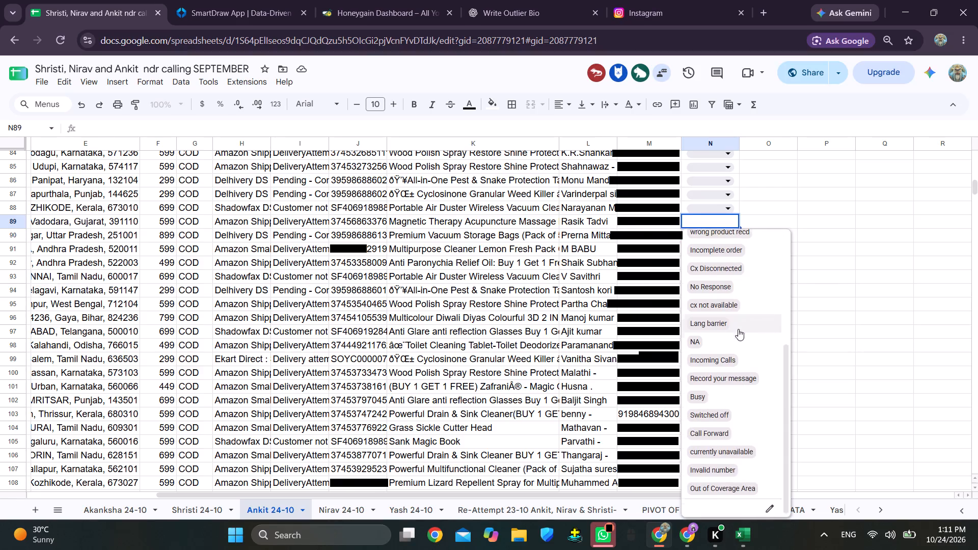
left_click(726, 270)
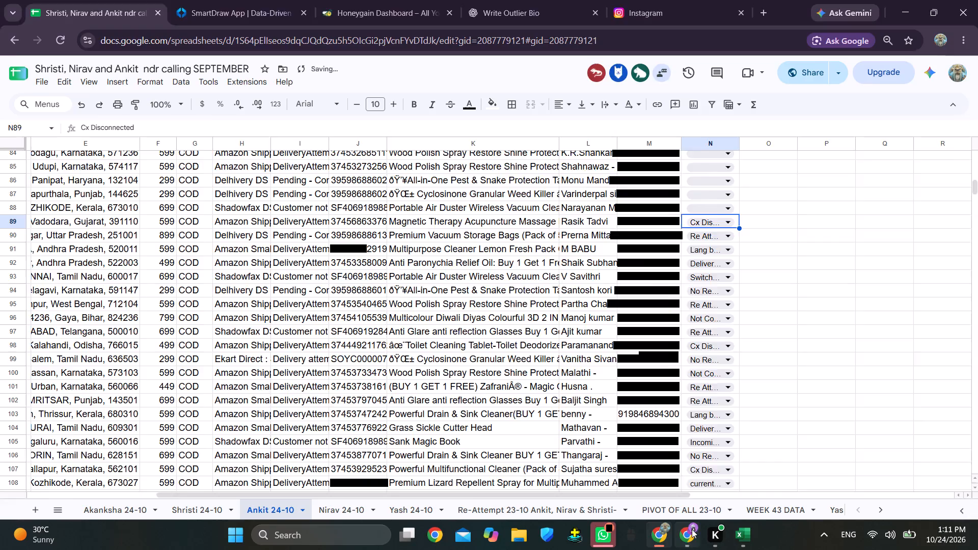
Set the row 152 remark on the Ankit 24-10 sheet to Delivered.
left_click(692, 530)
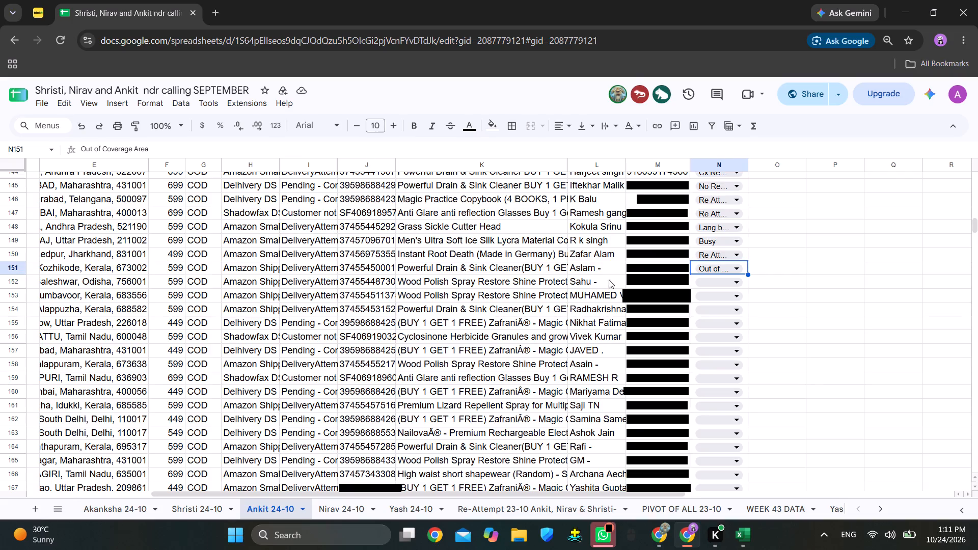
left_click(709, 287)
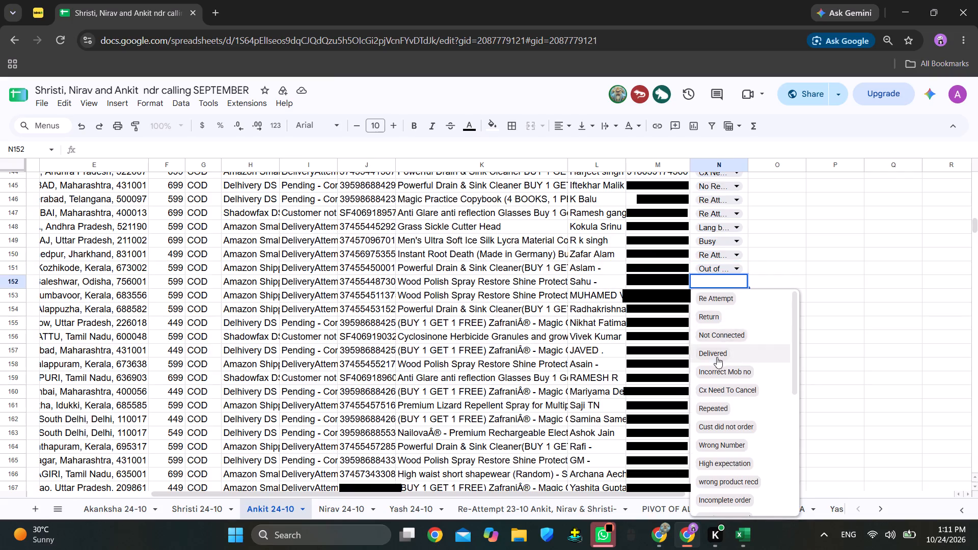
left_click(717, 356)
Set the row 88 remark on the Ankit 24-10 sheet to currently unavailable.
left_click(659, 541)
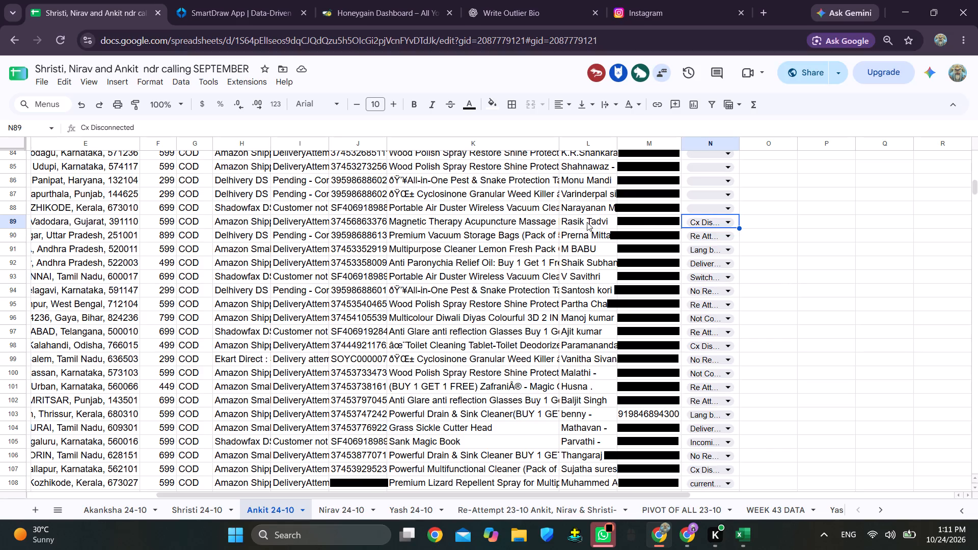
left_click(711, 207)
scroll(744, 325, "down", 4)
scroll(744, 418, "up", 1)
scroll(743, 418, "down", 2)
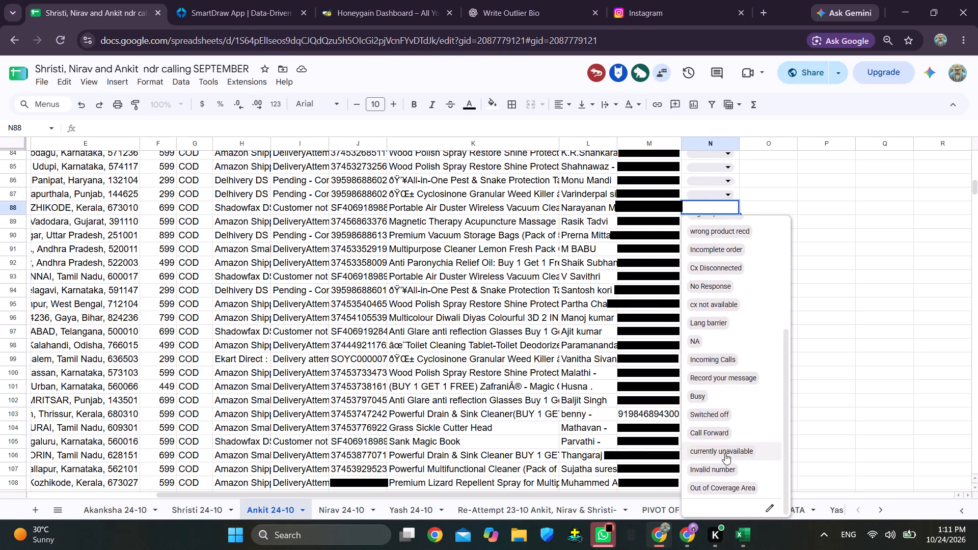
scroll(724, 455, "down", 2)
left_click(746, 447)
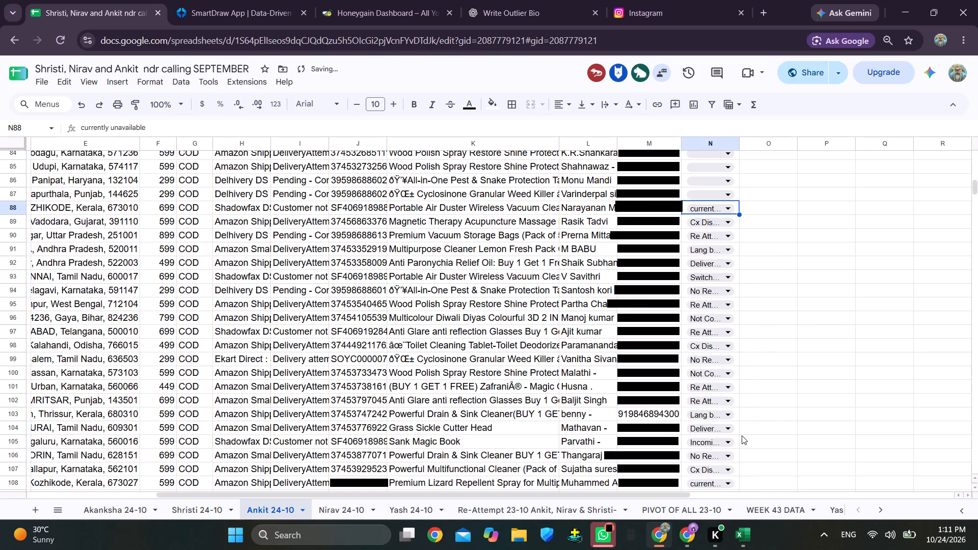
Set the row 153 remark on the Ankit 24-10 sheet to Switched off.
left_click(692, 539)
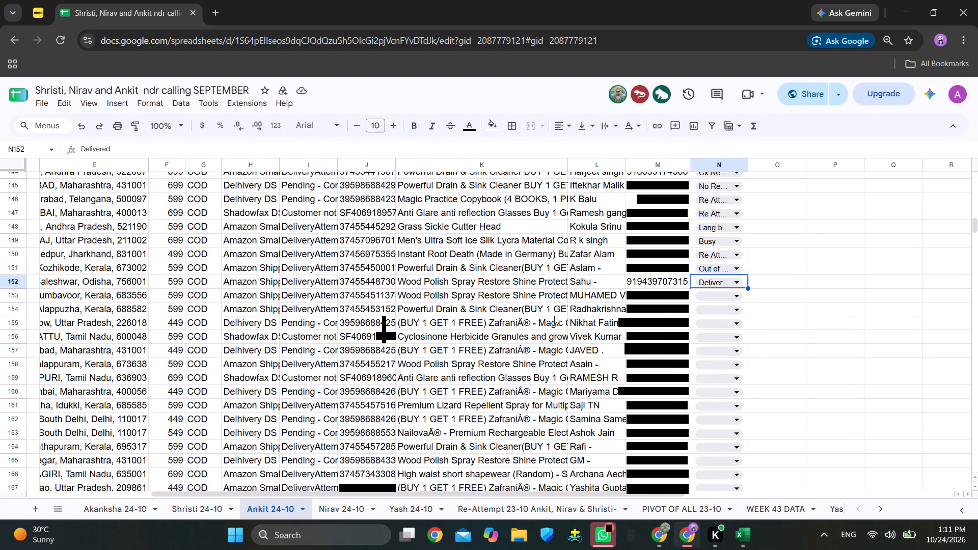
left_click(726, 296)
scroll(736, 416, "down", 5)
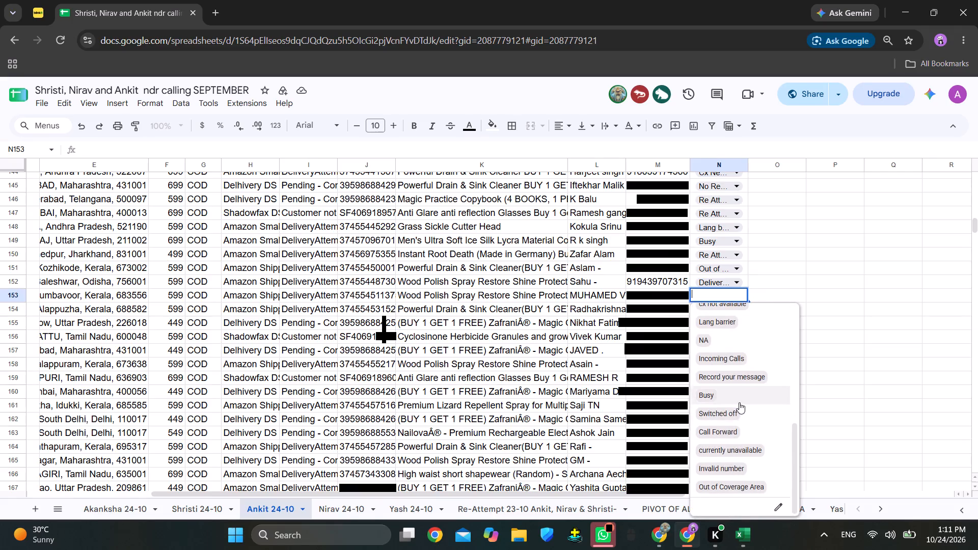
left_click(720, 411)
Set the row 87 remark on the Ankit 24-10 sheet to Re Attempt.
left_click(662, 532)
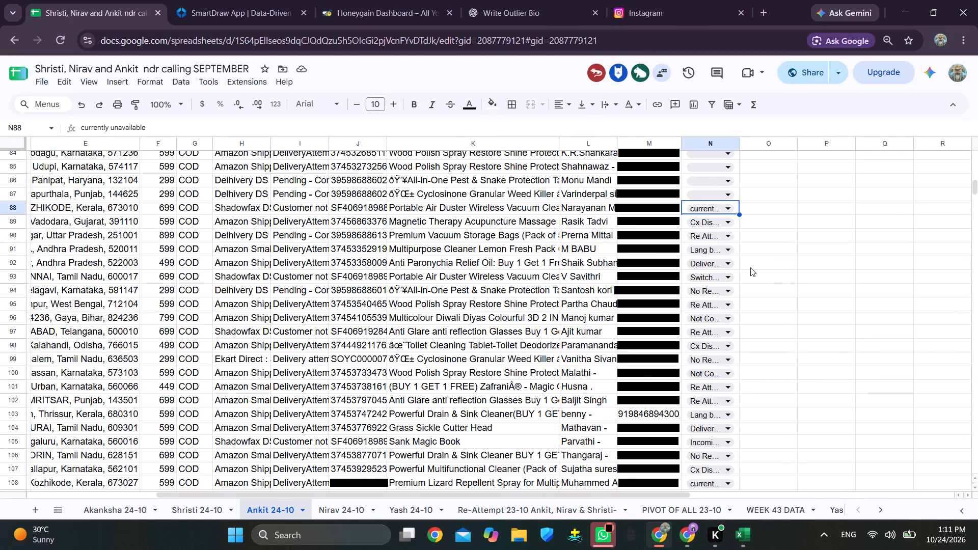
scroll(750, 267, "up", 1)
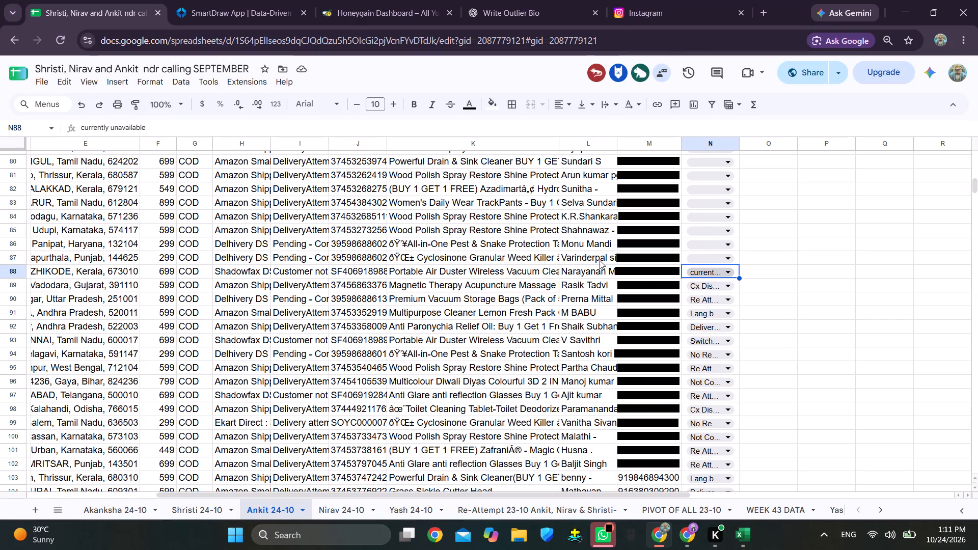
left_click(711, 261)
left_click(718, 274)
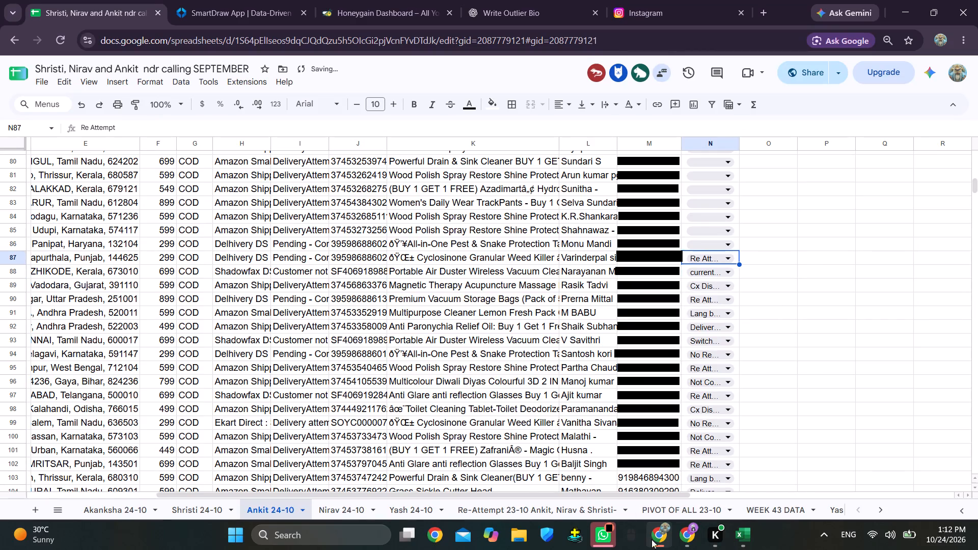
Set the row 154 remark on the Ankit 24-10 sheet to Lang barrier.
left_click(688, 541)
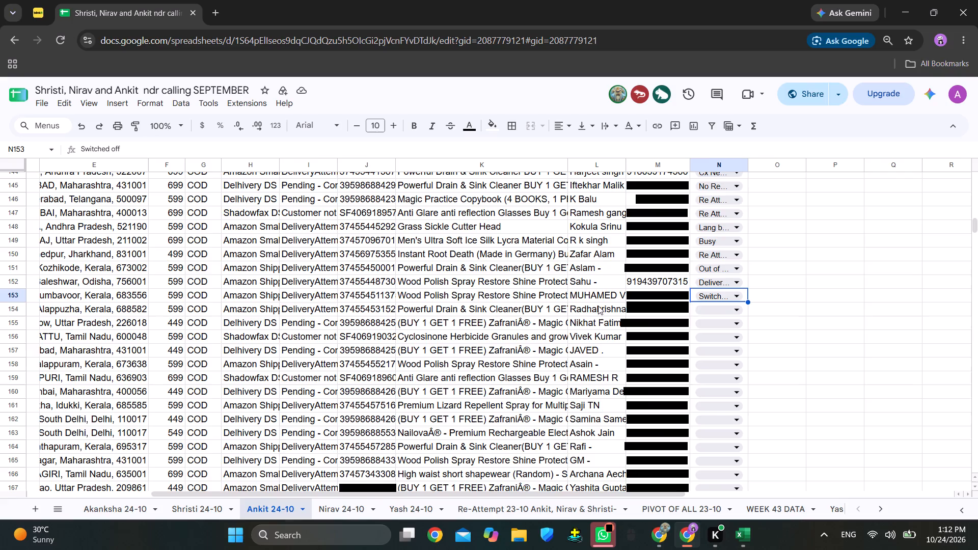
left_click(733, 309)
scroll(743, 386, "down", 3)
left_click(725, 411)
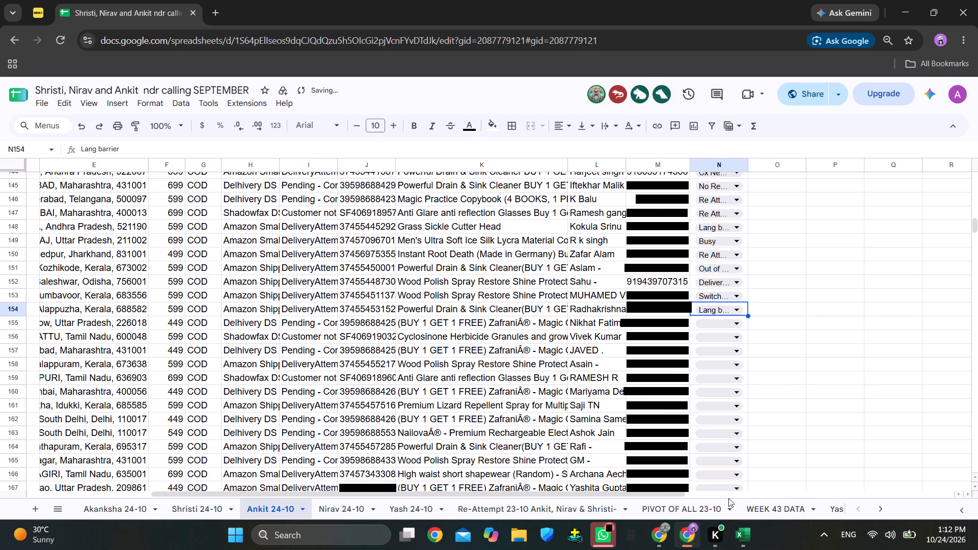
Check the remarks on the Shristi 24-10 sheet and return to the Ankit 24-10 sheet.
left_click(664, 537)
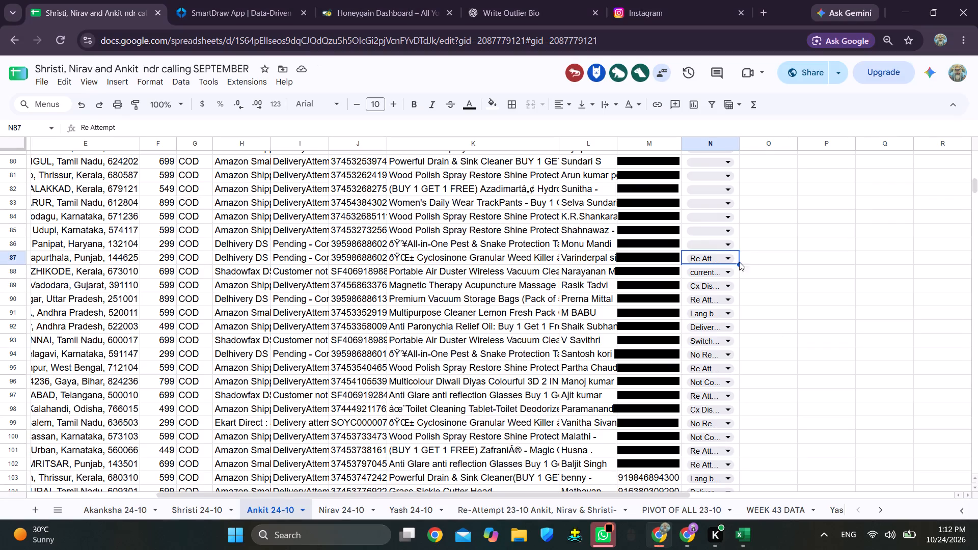
left_click(203, 509)
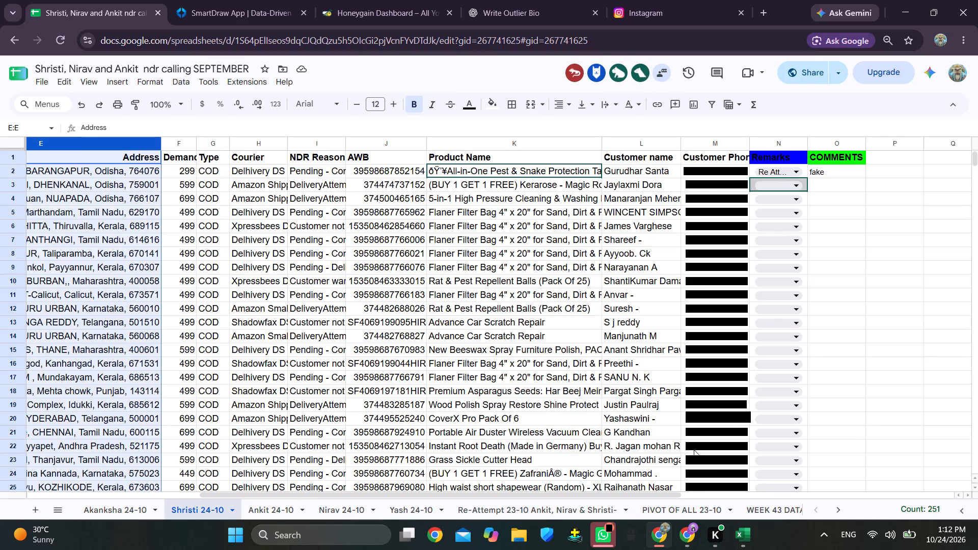
left_click(271, 505)
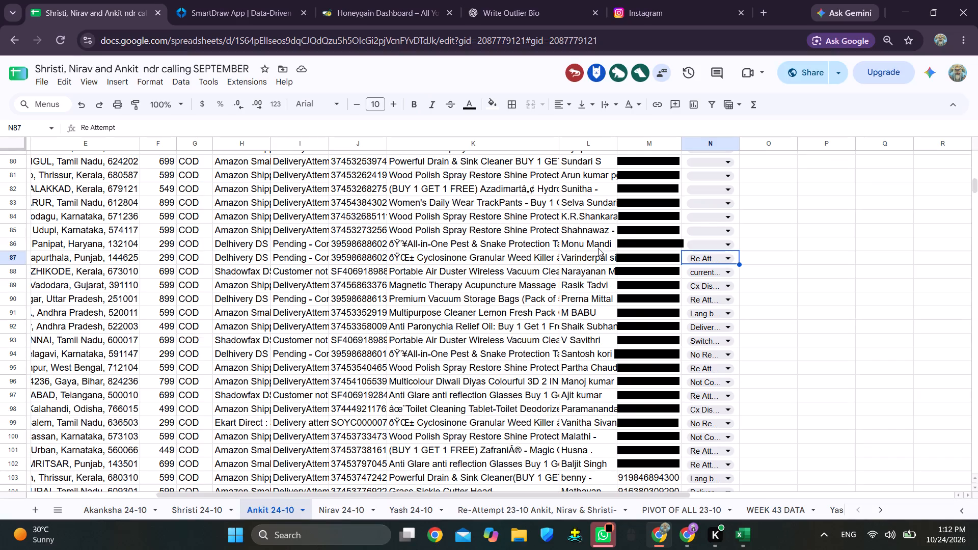
Set the row 86 remark on the Ankit 24-10 sheet to No Response.
left_click(696, 244)
scroll(724, 348, "down", 3)
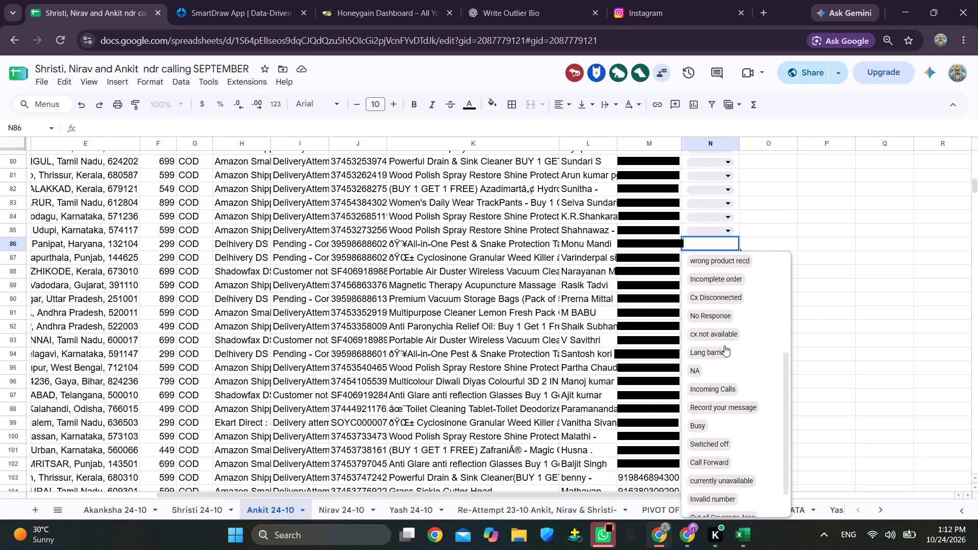
left_click(723, 310)
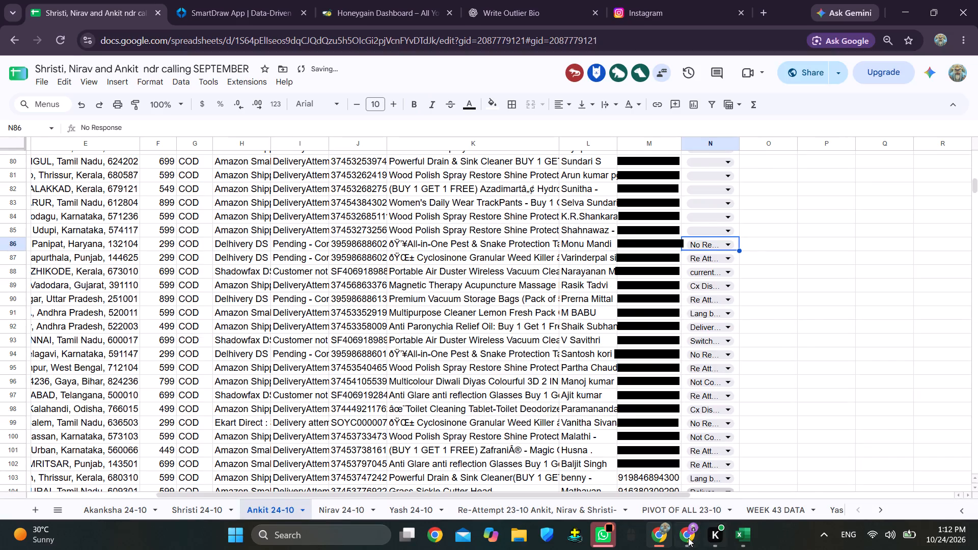
Set the row 155 remark on the Ankit 24-10 sheet to Re Attempt.
left_click(688, 538)
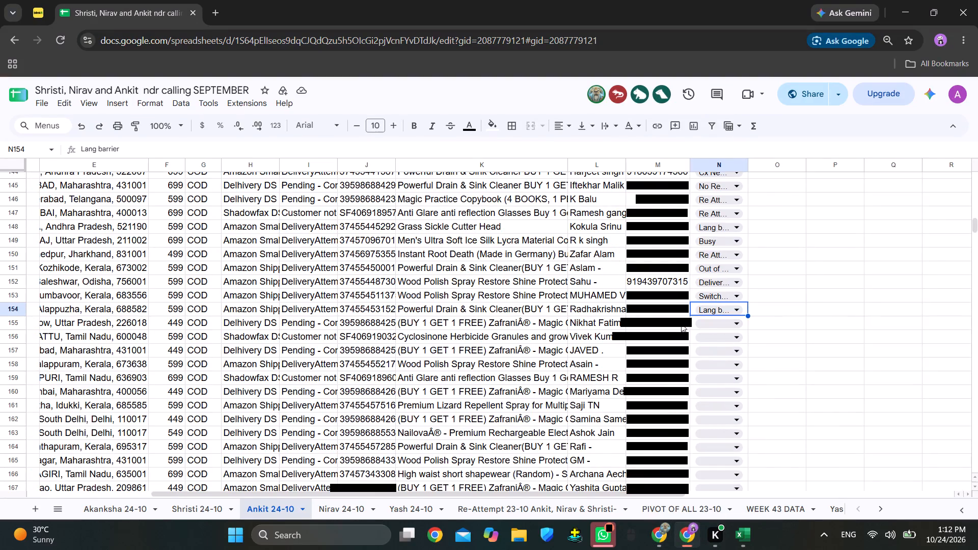
left_click(705, 323)
left_click(717, 340)
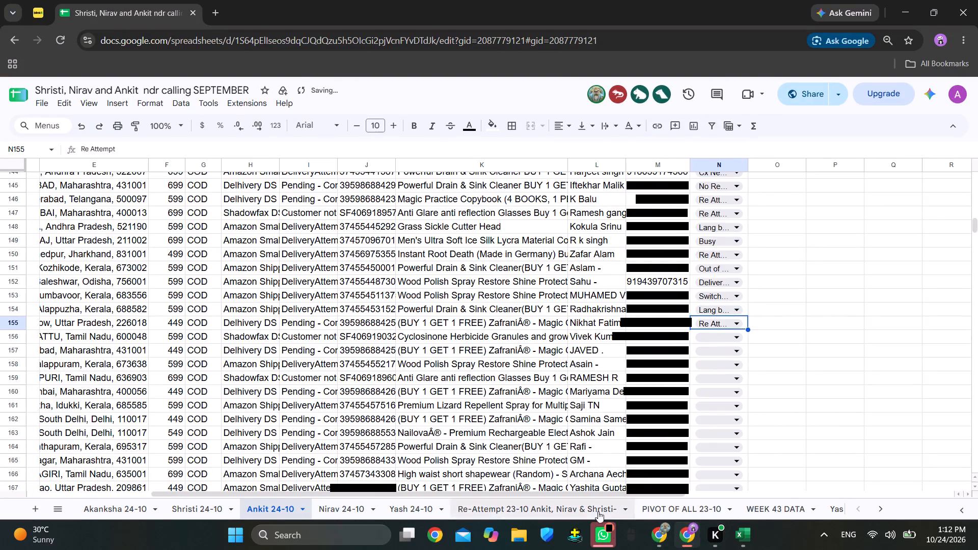
Set the row 85 remark on the Ankit 24-10 sheet to Not Connected.
left_click(663, 535)
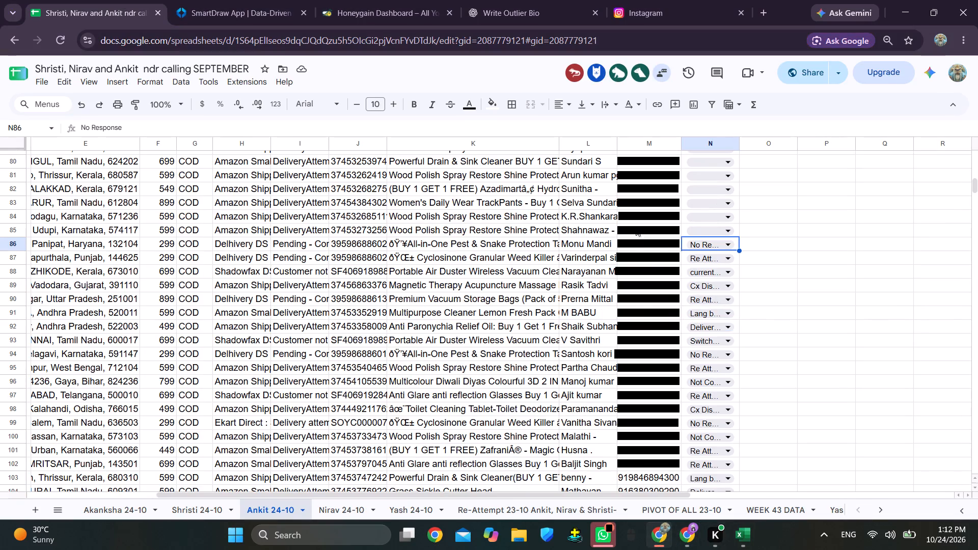
left_click(696, 229)
left_click(719, 283)
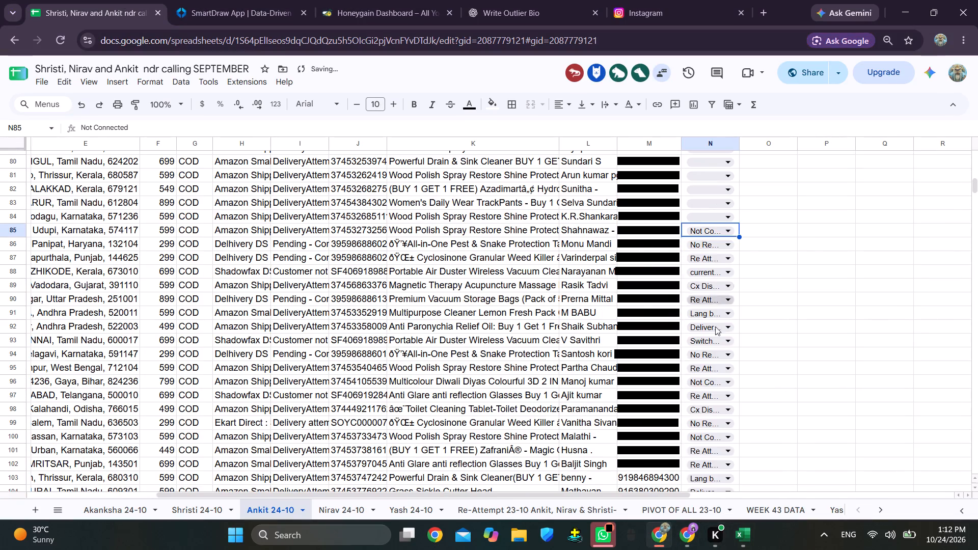
Set the row 156 remark on the Ankit 24-10 sheet to Re Attempt.
left_click(688, 541)
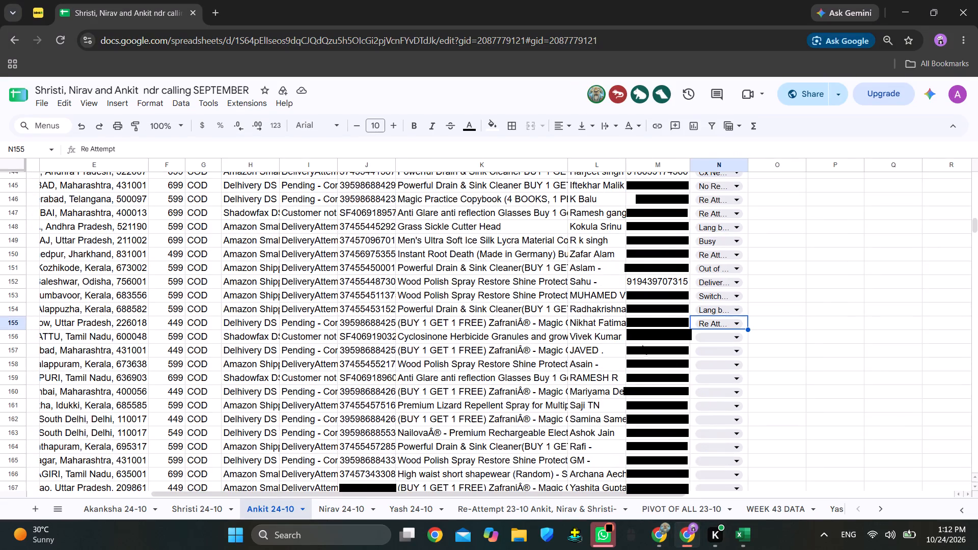
scroll(654, 331, "down", 1)
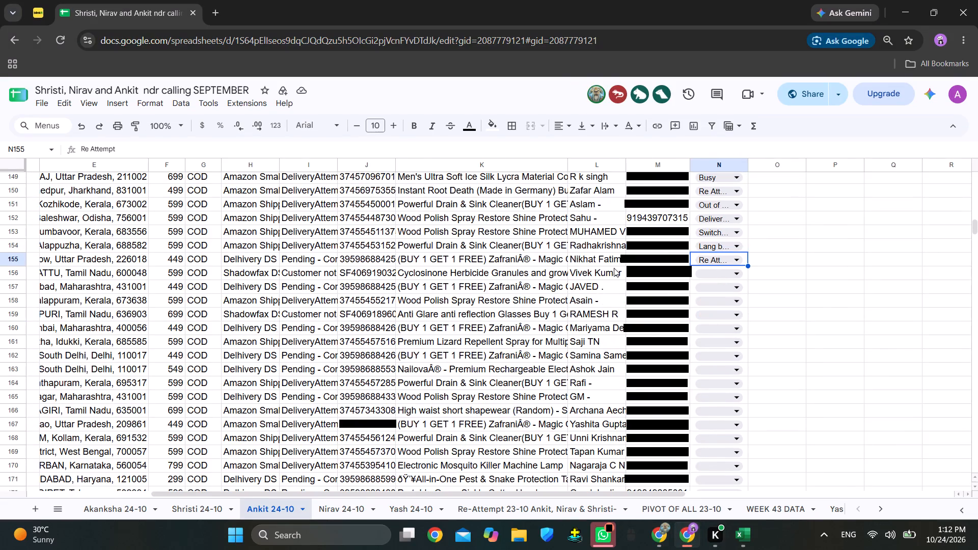
left_click(714, 273)
left_click(725, 289)
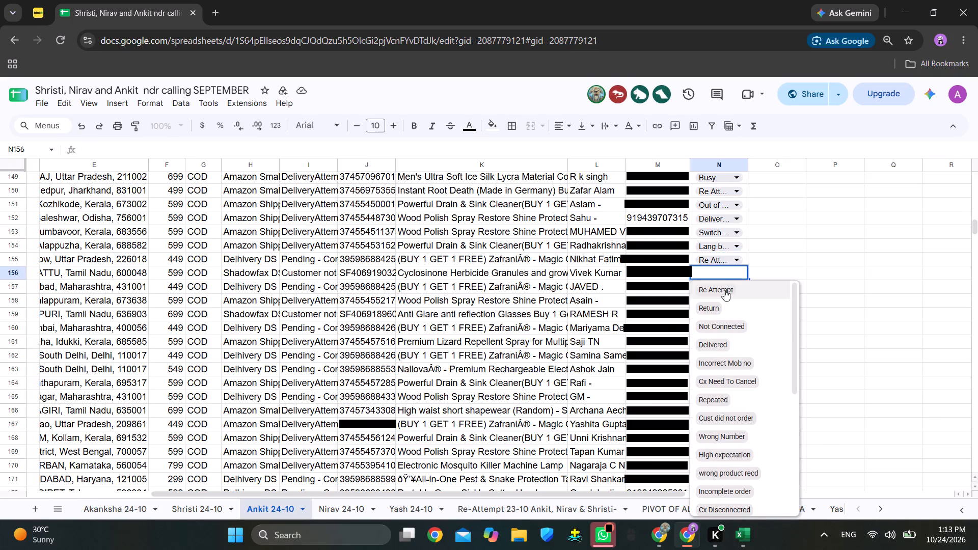
Set the row 84 remark on the Ankit 24-10 sheet to Cx Need To Cancel.
left_click(663, 536)
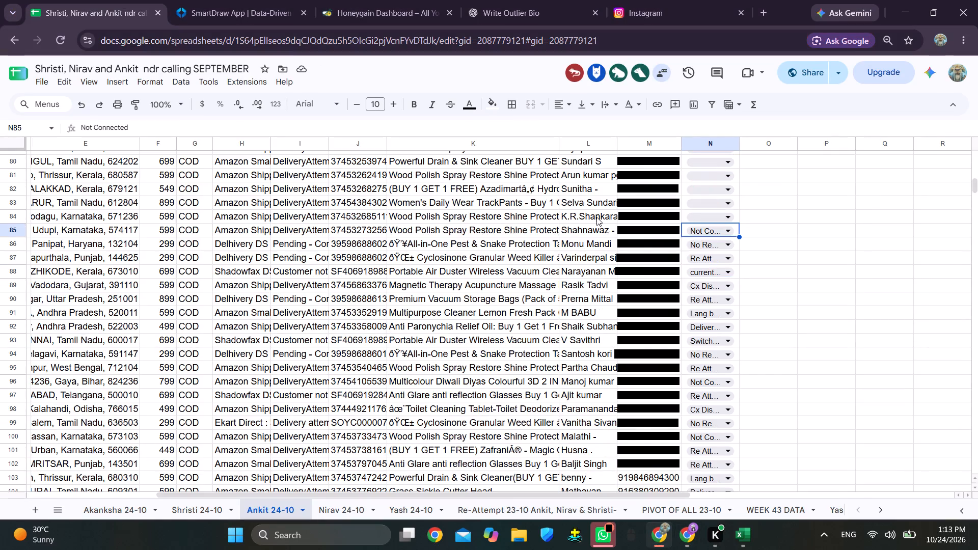
left_click(704, 217)
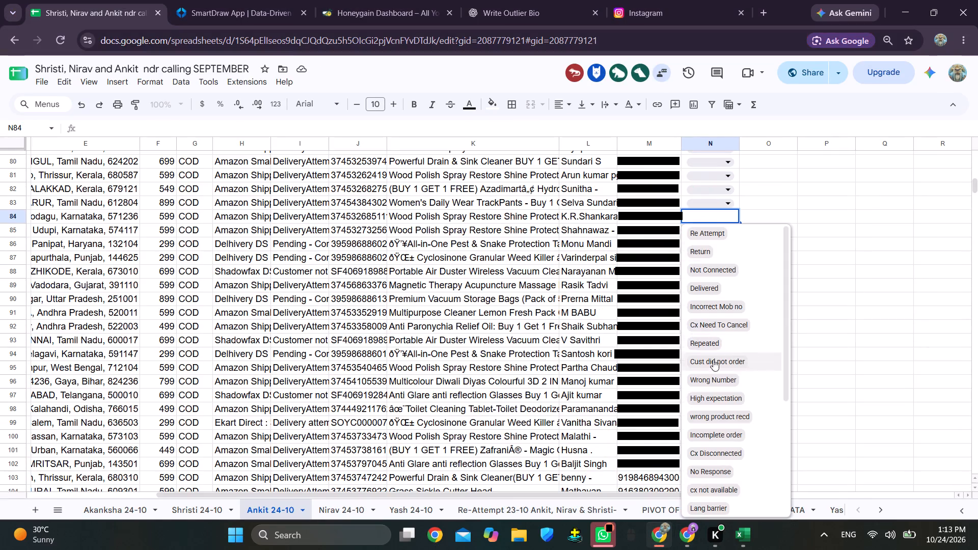
left_click(721, 325)
Set the row 157 remark on the Ankit 24-10 sheet to No Response.
left_click(681, 535)
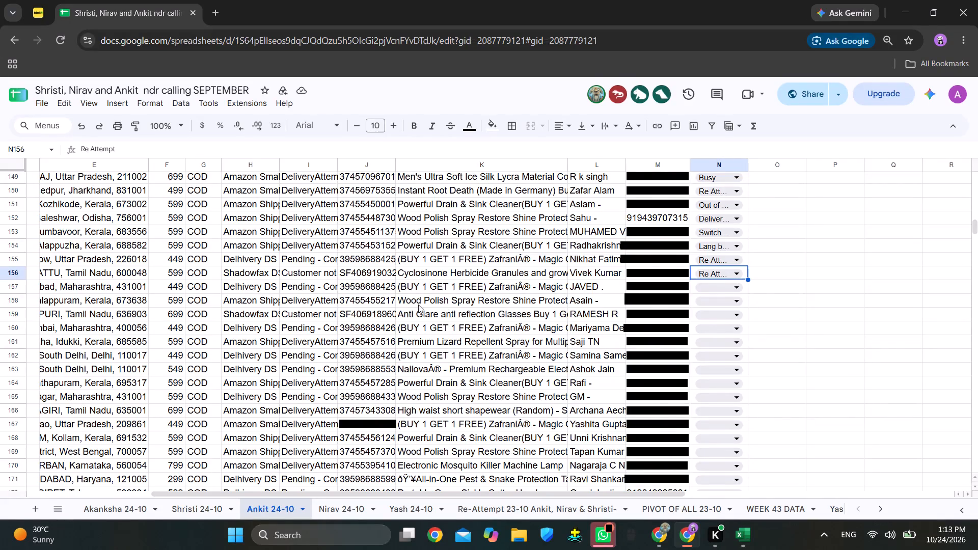
left_click(715, 290)
scroll(735, 345, "down", 3)
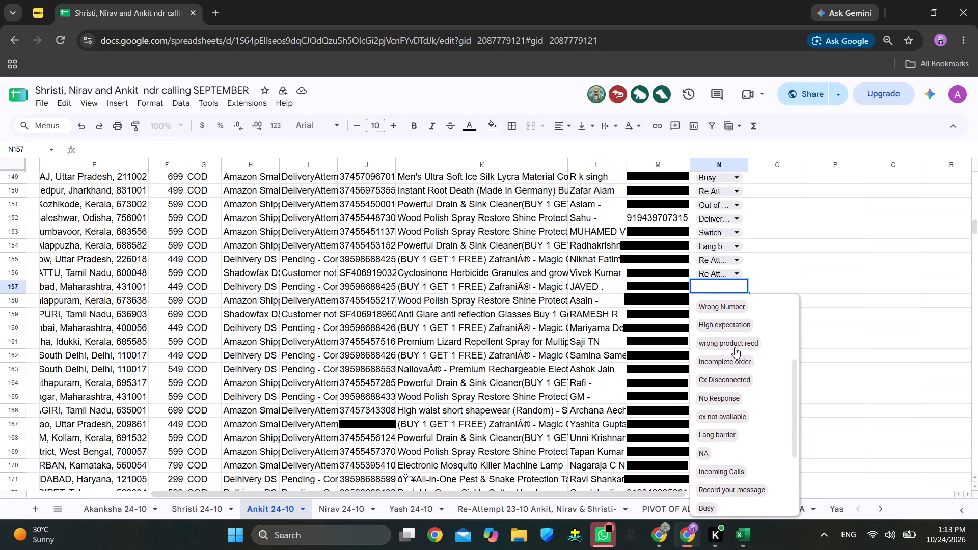
left_click(712, 347)
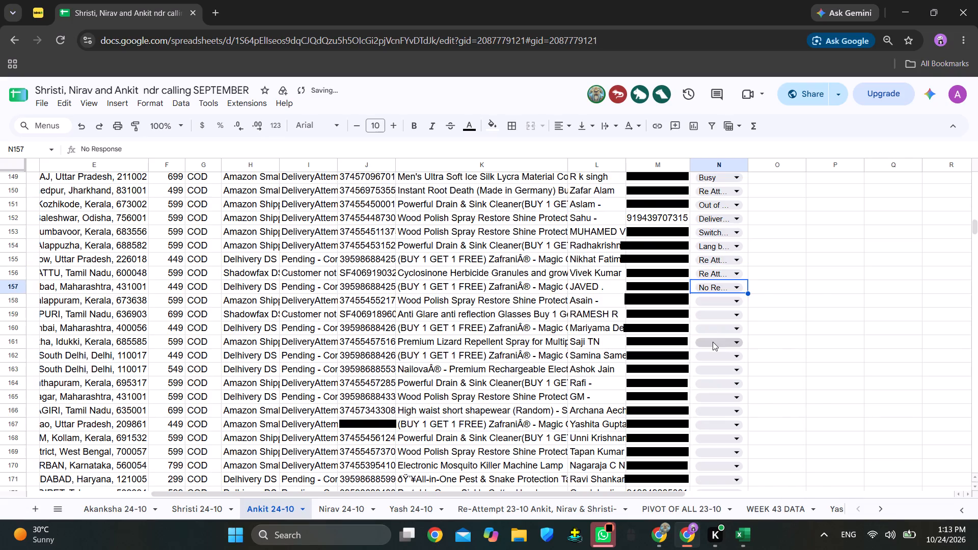
Set the row 83 remark on the Ankit 24-10 sheet to Busy.
left_click(663, 535)
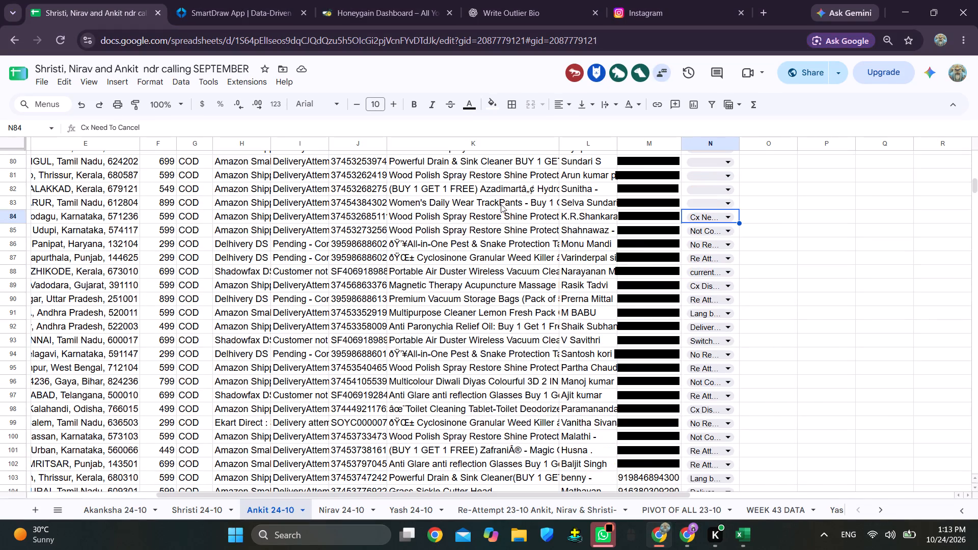
left_click(712, 205)
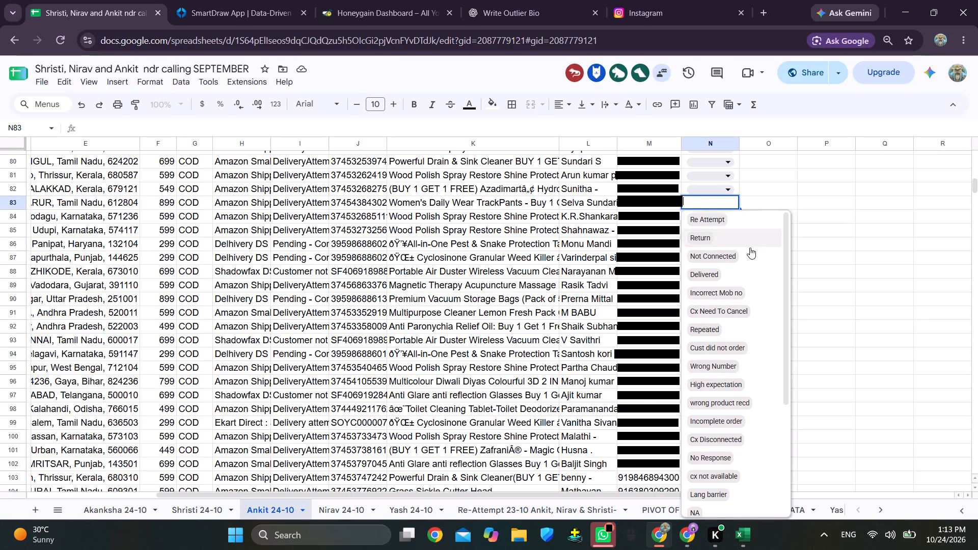
scroll(739, 418, "down", 3)
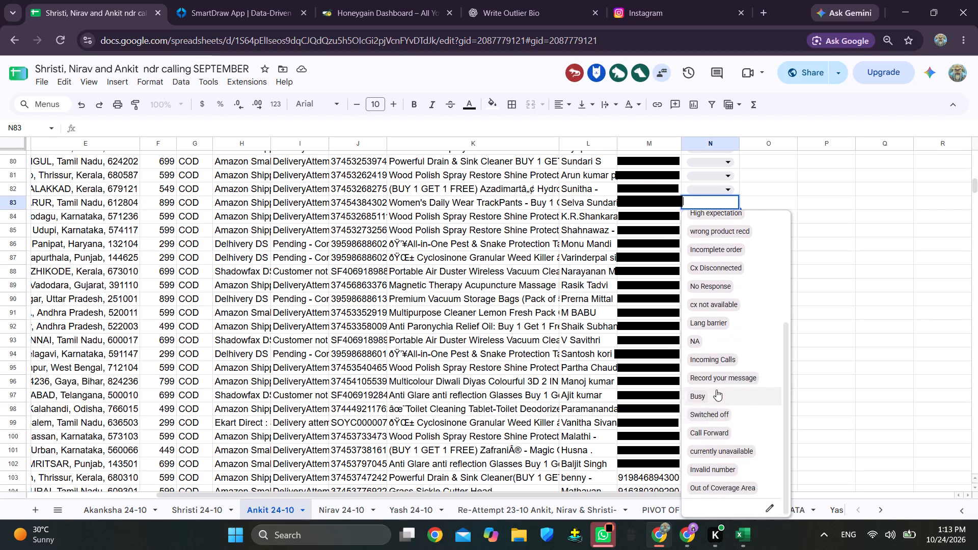
left_click(700, 396)
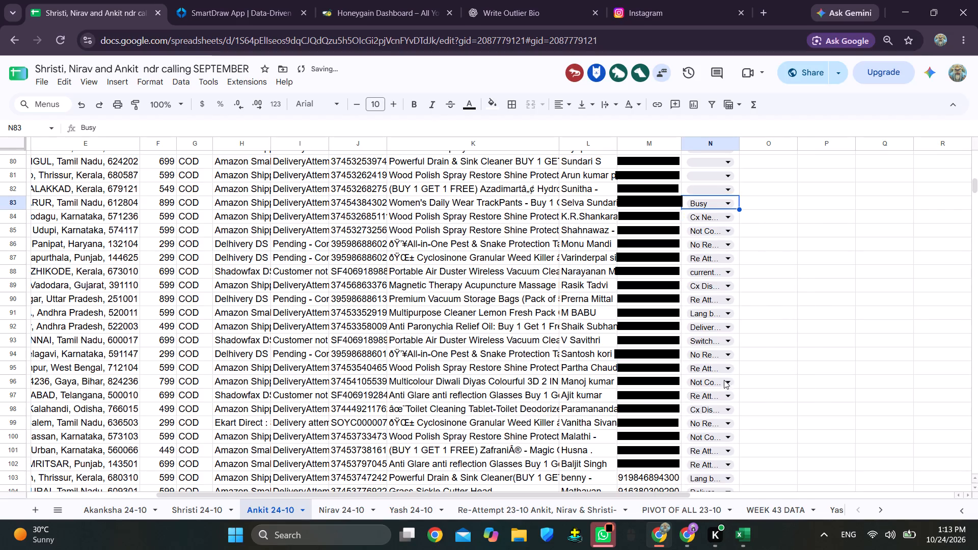
scroll(730, 400, "up", 1)
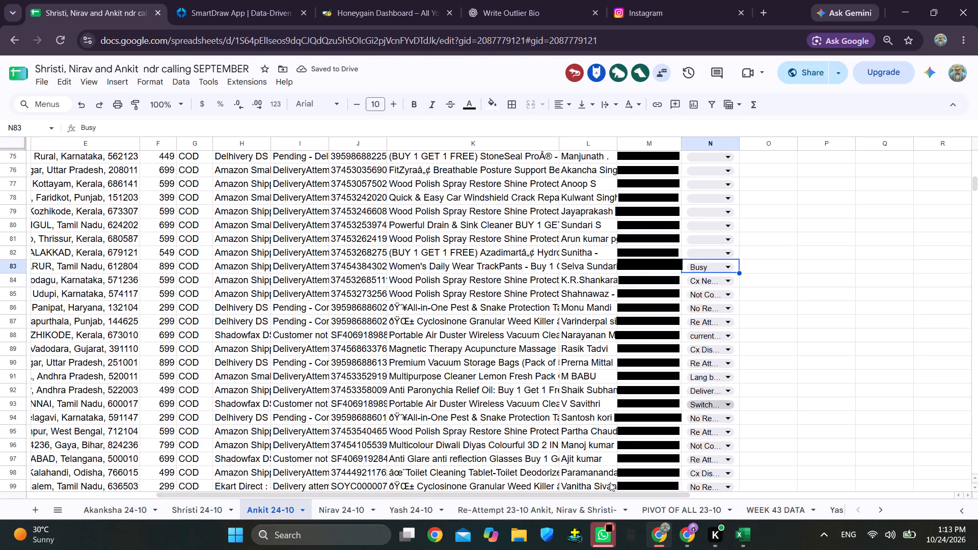
Set the row 158 remark on the Ankit 24-10 sheet to currently unavailable.
left_click(688, 539)
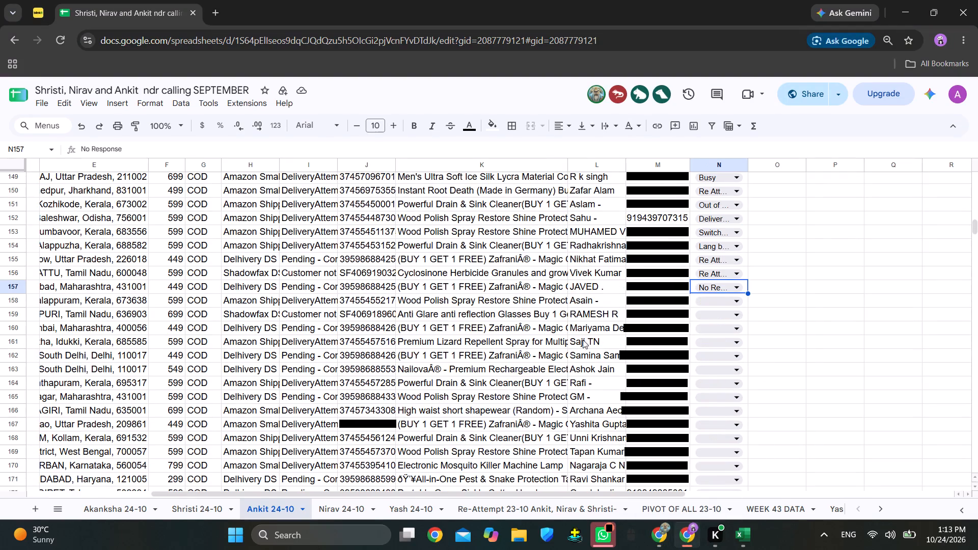
left_click(735, 300)
scroll(747, 354, "down", 3)
scroll(748, 359, "up", 1)
scroll(748, 359, "down", 2)
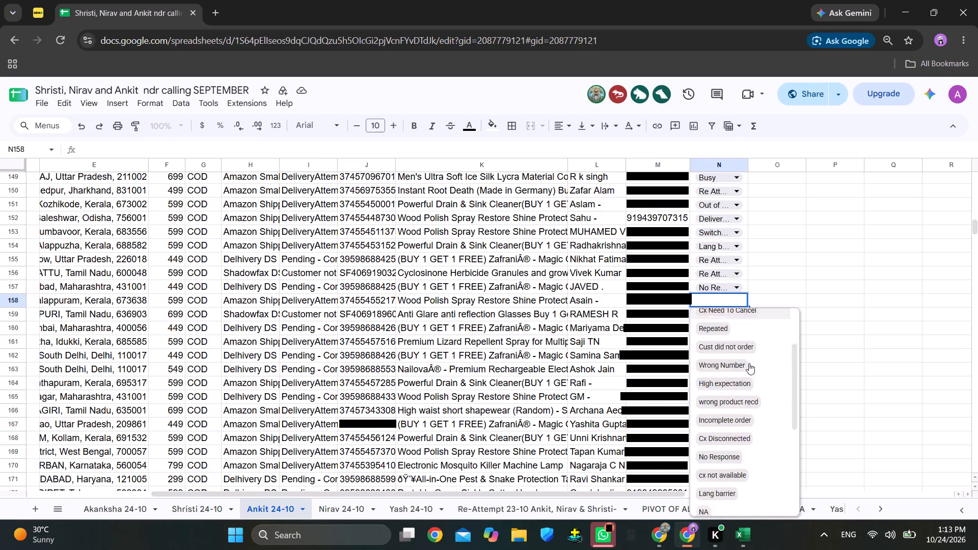
scroll(749, 363, "down", 6)
left_click(736, 450)
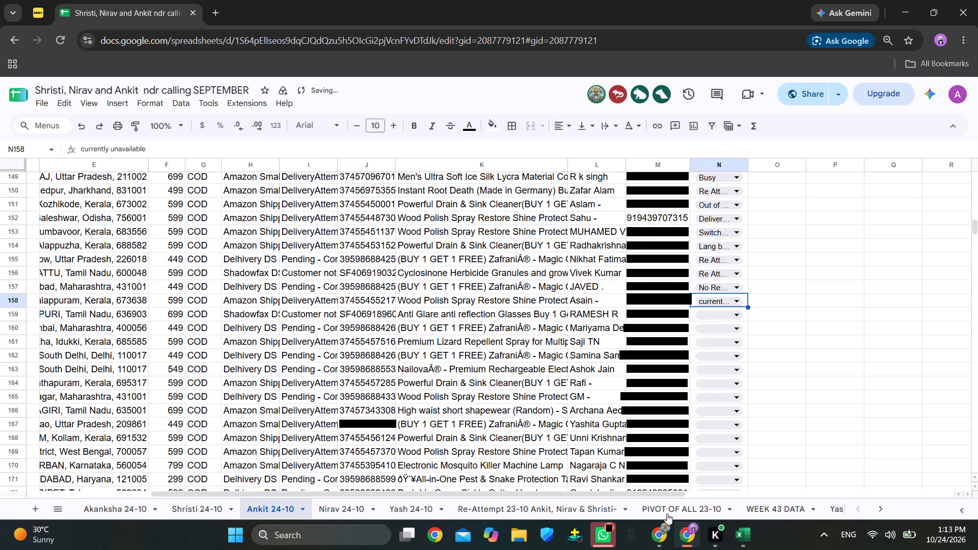
Check the remarks recorded on the Akanksha 24-10 sheet.
left_click(663, 531)
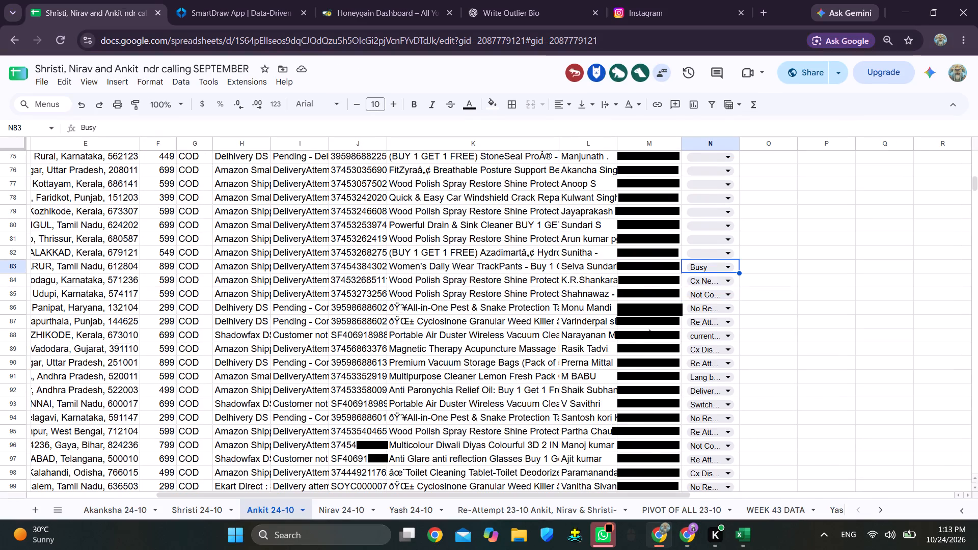
left_click(115, 511)
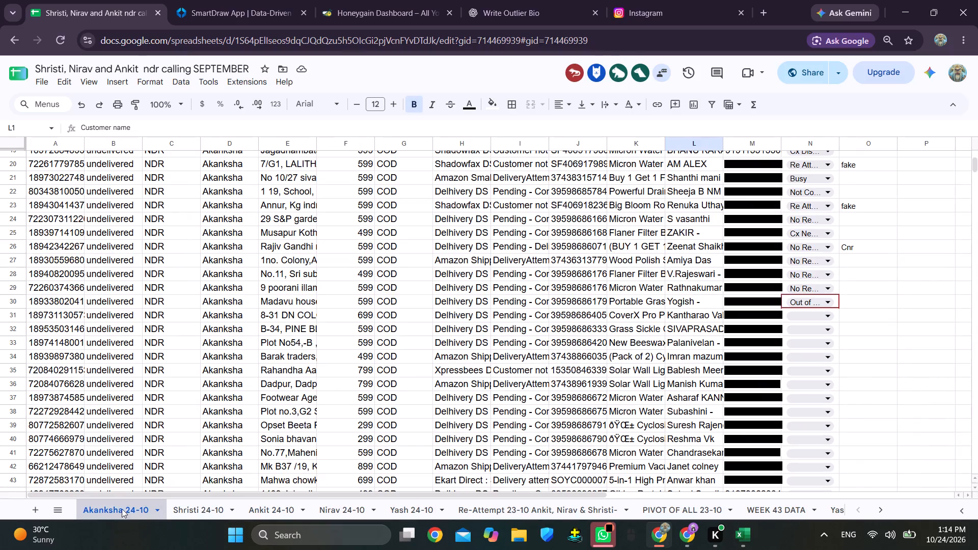
Set the row 82 remark on the Ankit 24-10 sheet to Cx Need To Cancel.
left_click(257, 503)
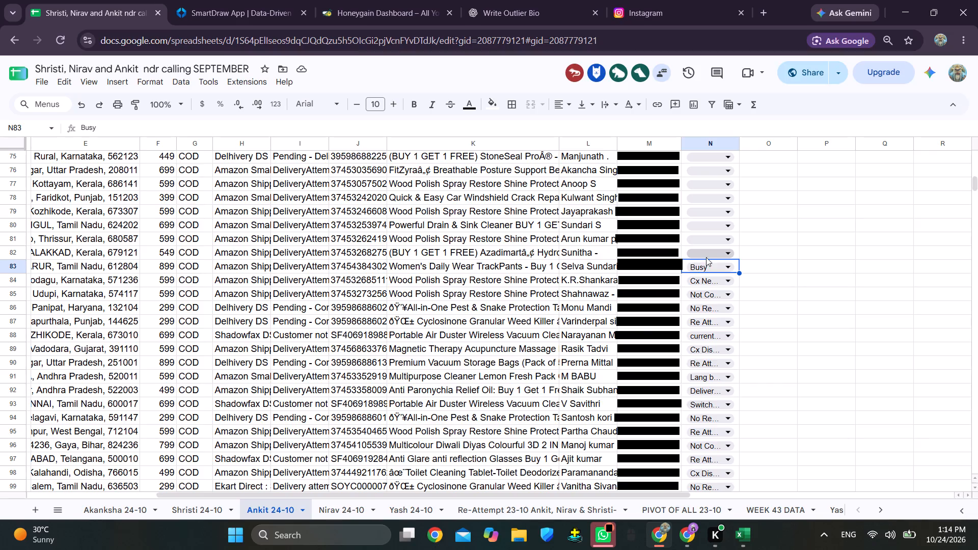
left_click(534, 249)
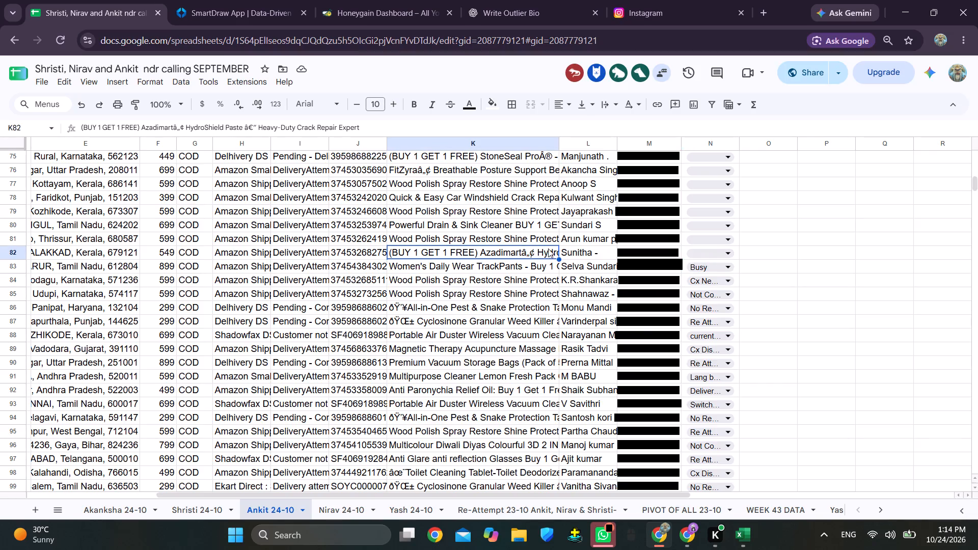
left_click(702, 253)
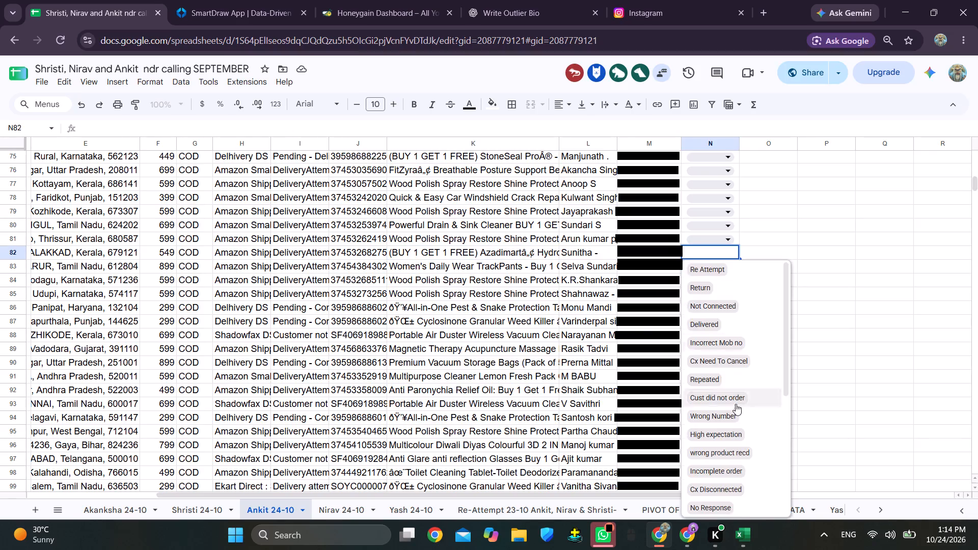
left_click(733, 360)
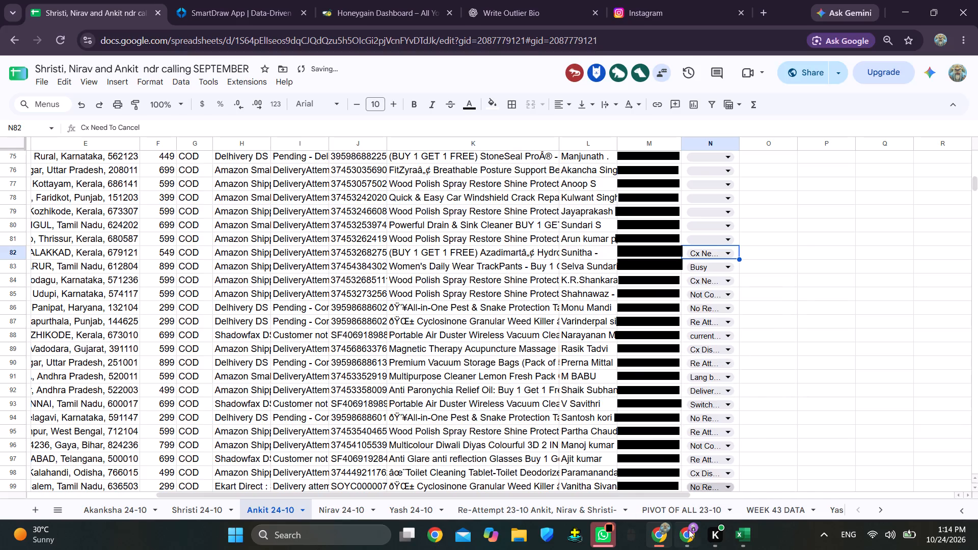
Set the row 159 remark on the Ankit 24-10 sheet to Not Connected.
left_click(690, 537)
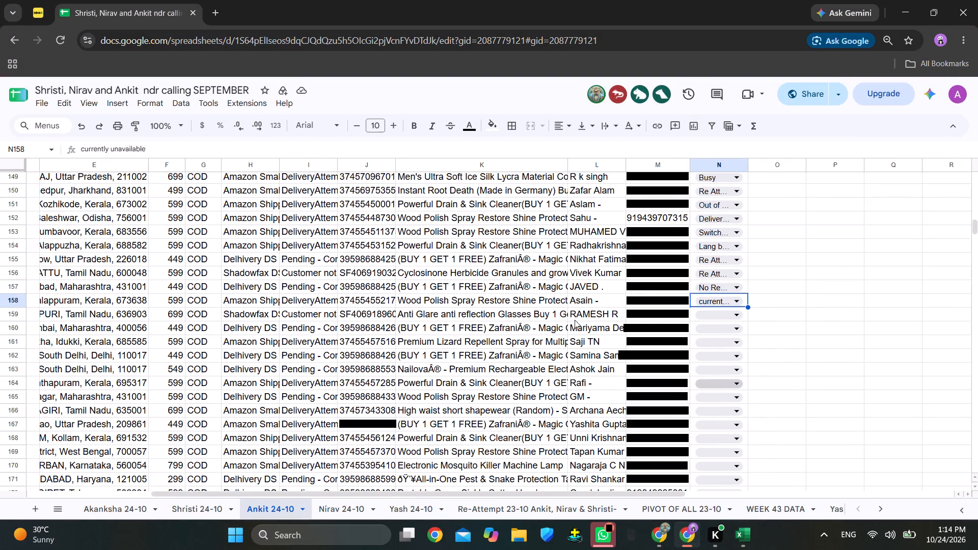
left_click(715, 317)
left_click(726, 368)
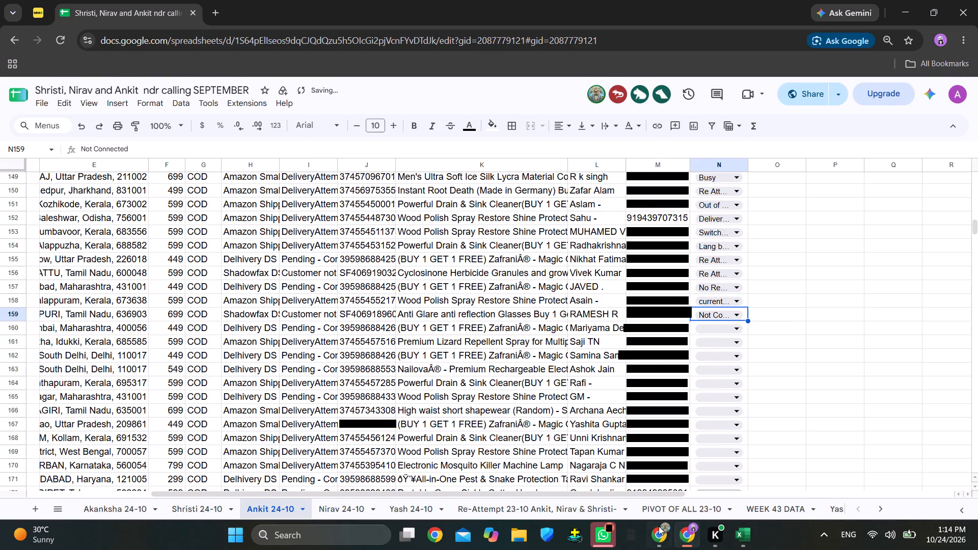
Set the row 81 remark on the Ankit 24-10 sheet to Lang barrier.
left_click(660, 529)
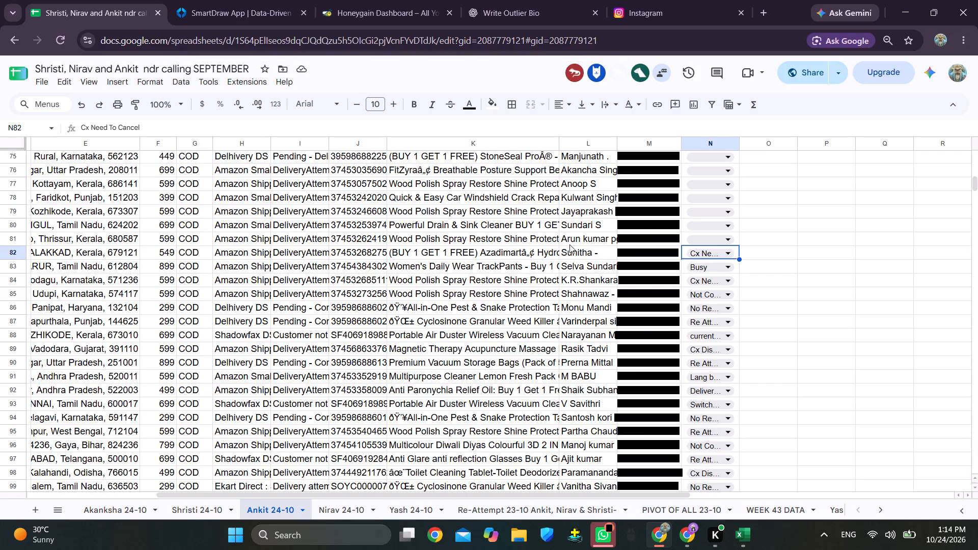
left_click(603, 236)
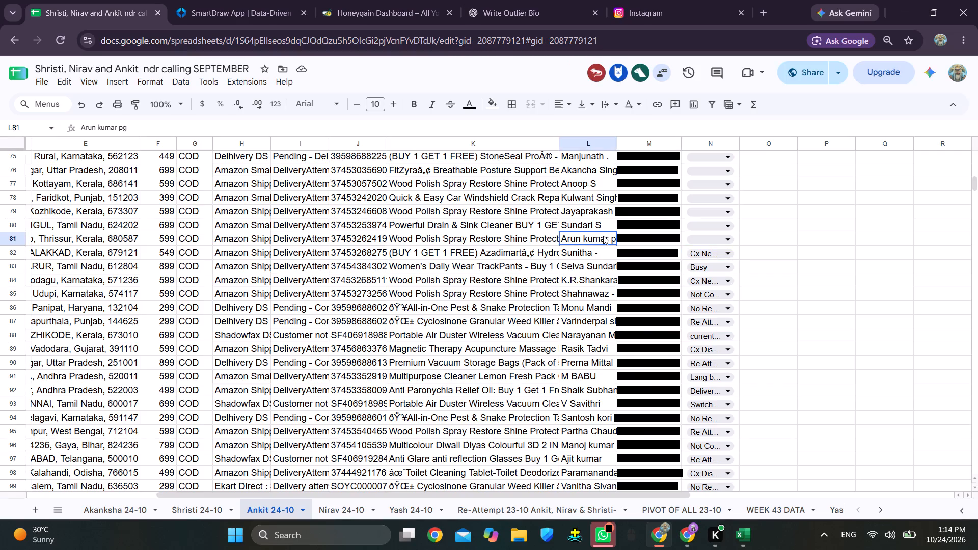
left_click(701, 238)
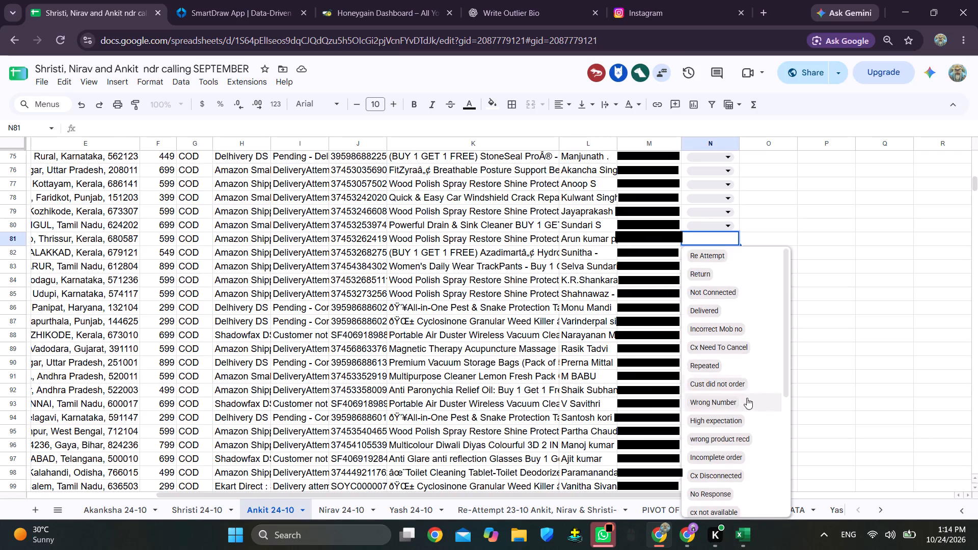
scroll(738, 436, "down", 2)
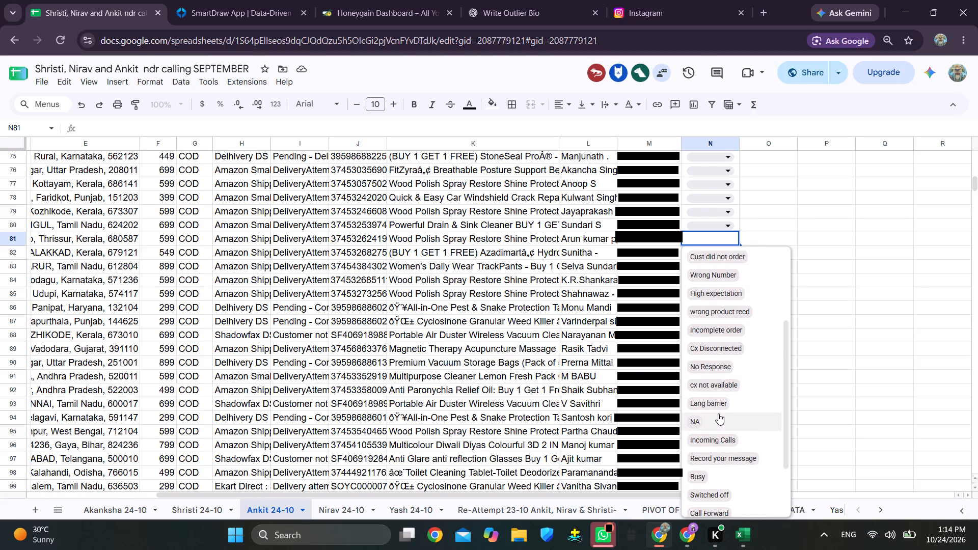
left_click(716, 402)
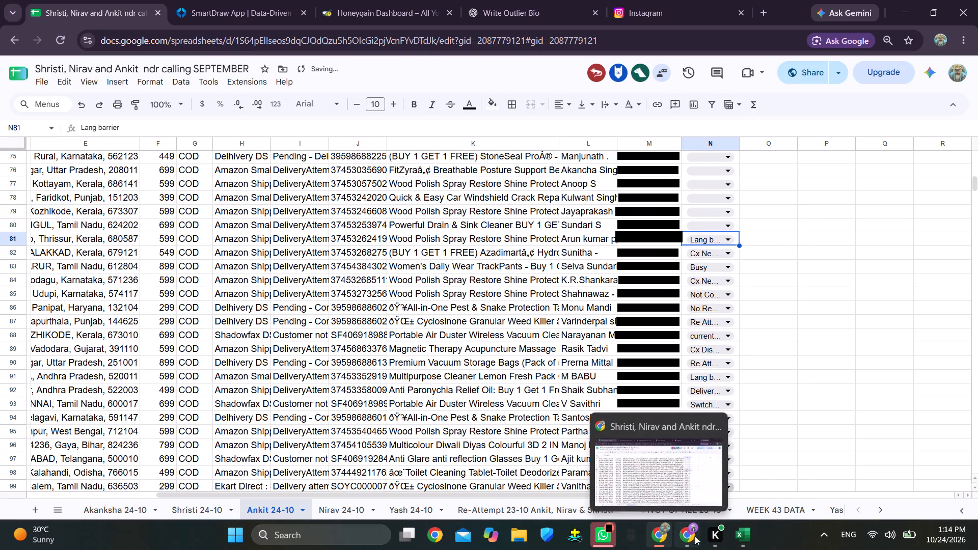
Examine the Remarks and COMMENTS columns on the Shristi 24-10 sheet.
left_click(690, 536)
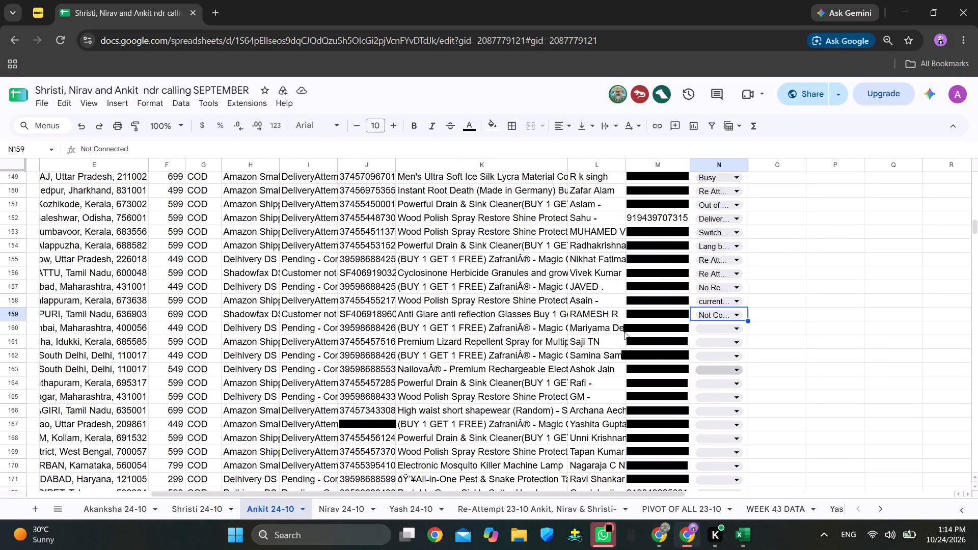
left_click(201, 508)
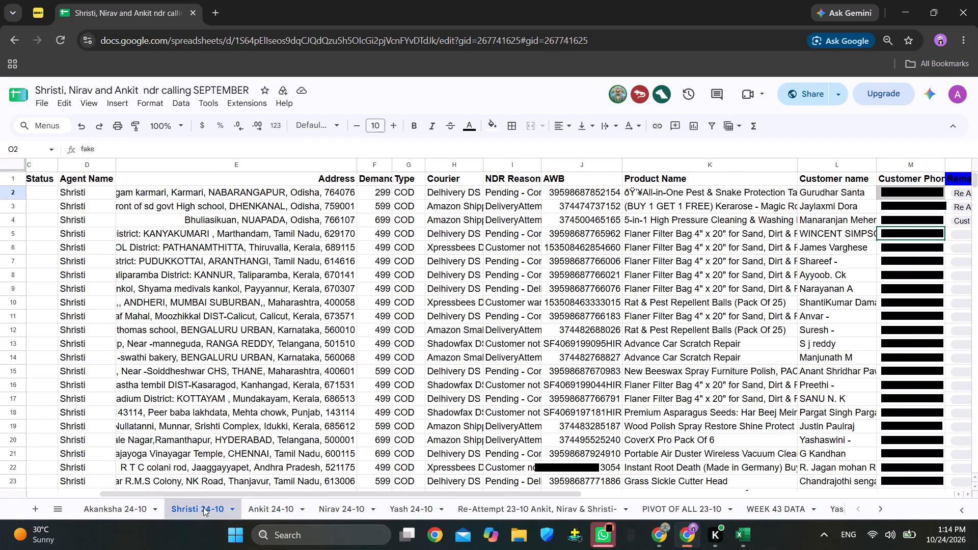
left_click_drag(432, 497, 447, 496)
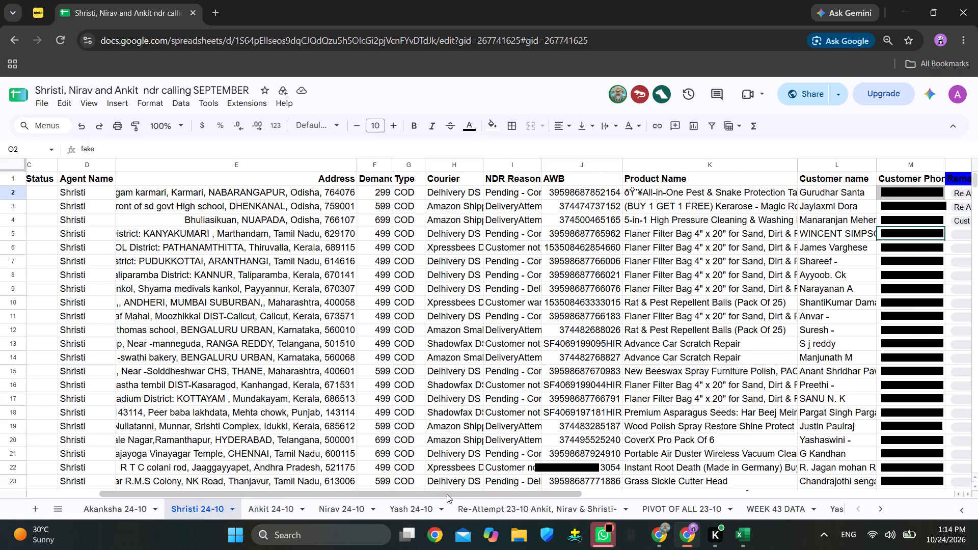
left_click_drag(455, 493, 542, 491)
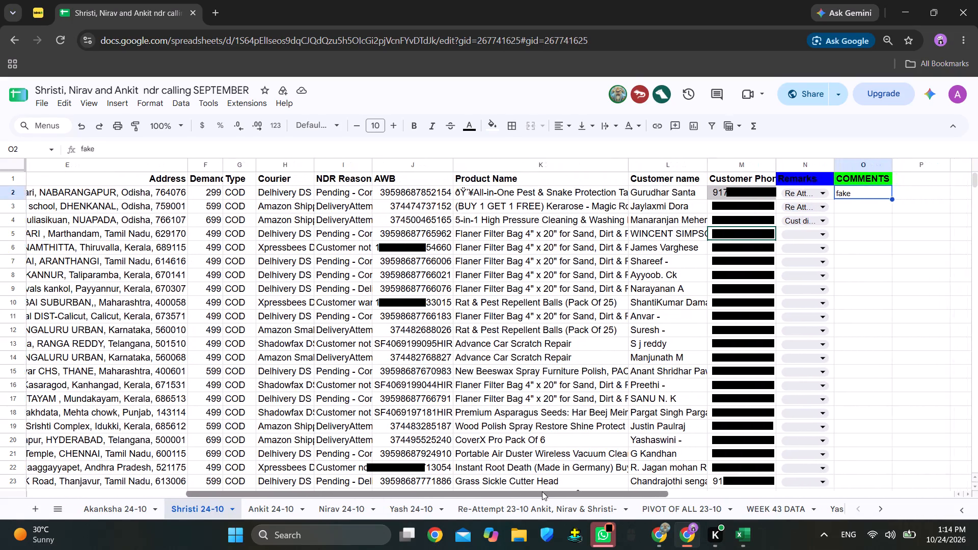
left_click_drag(542, 491, 548, 491)
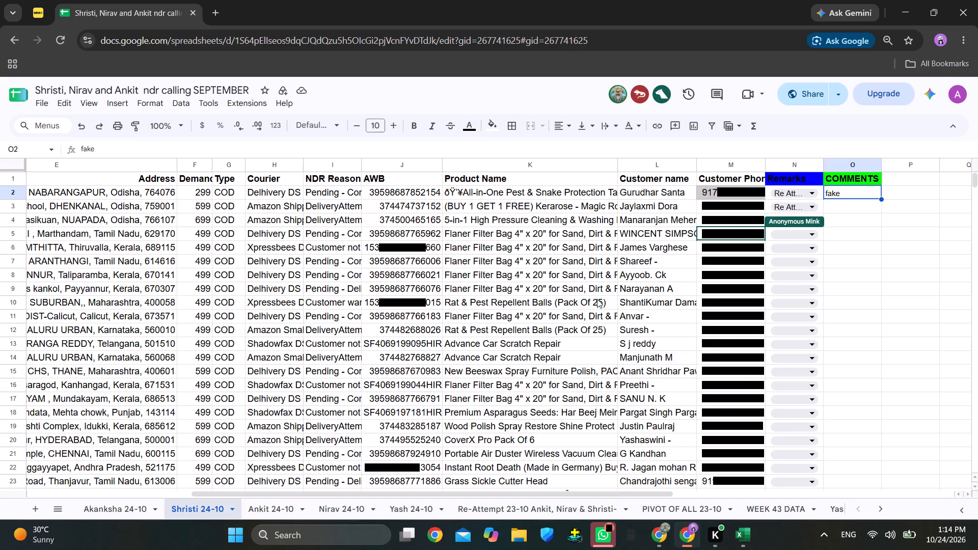
Set the row 160 remark on the Ankit 24-10 sheet to Record your message.
left_click(273, 513)
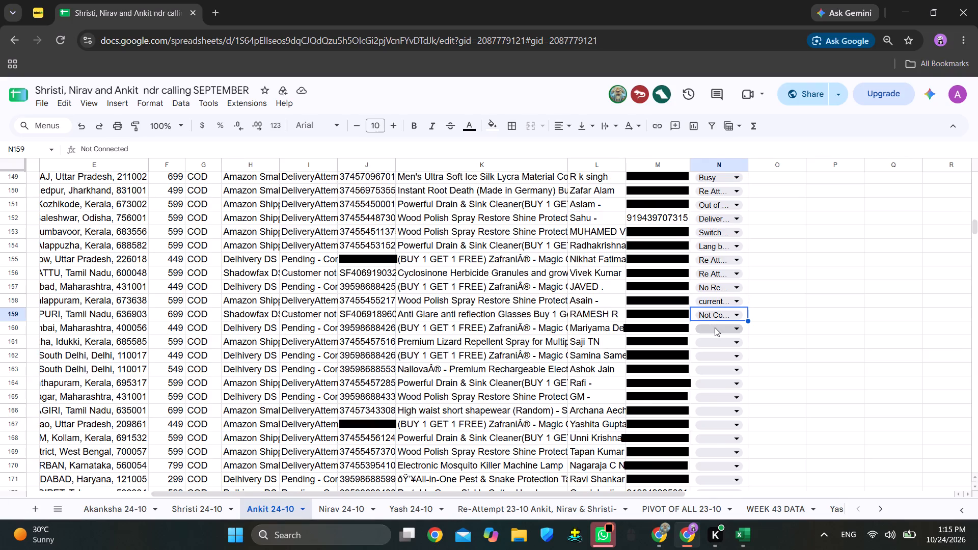
left_click(715, 327)
scroll(743, 399, "down", 6)
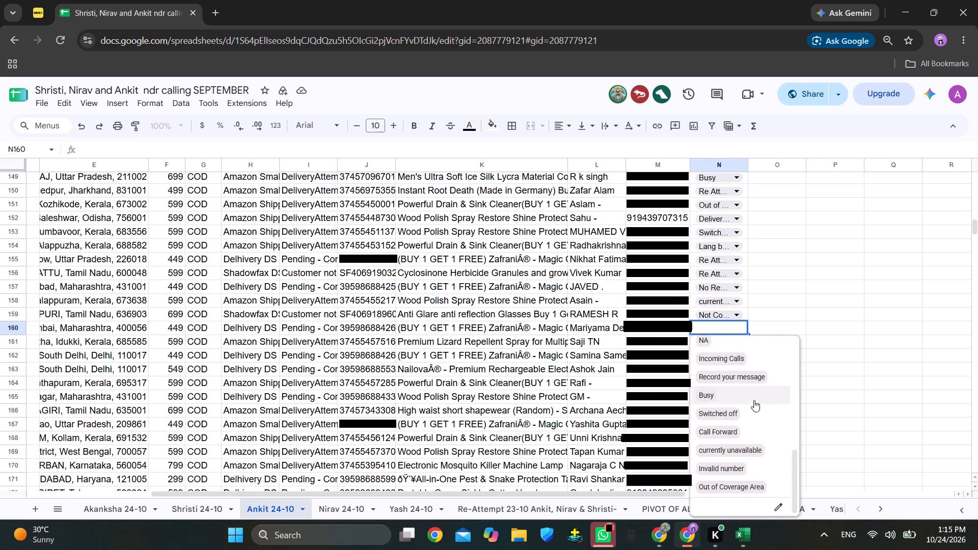
left_click(743, 376)
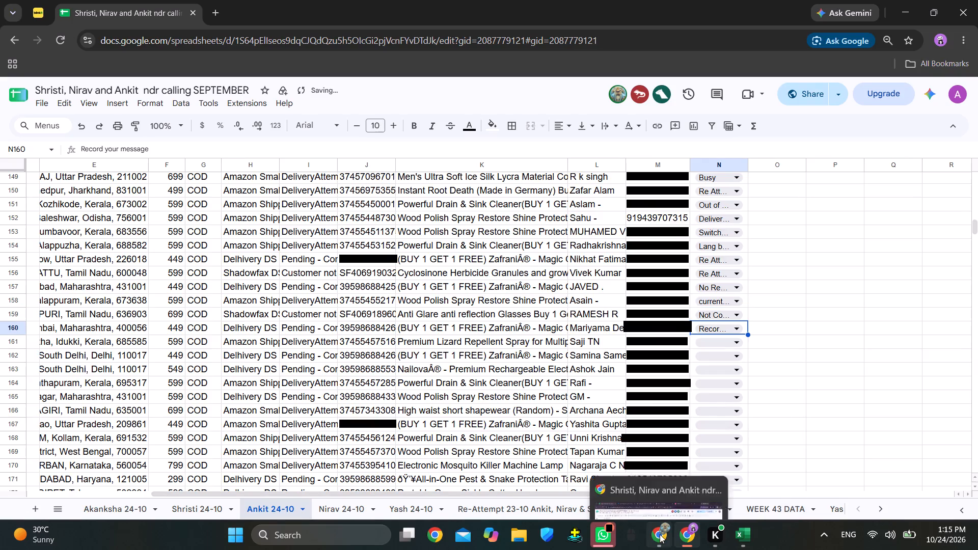
Set the row 80 remark on the Ankit 24-10 sheet to Cx Disconnected.
left_click(660, 534)
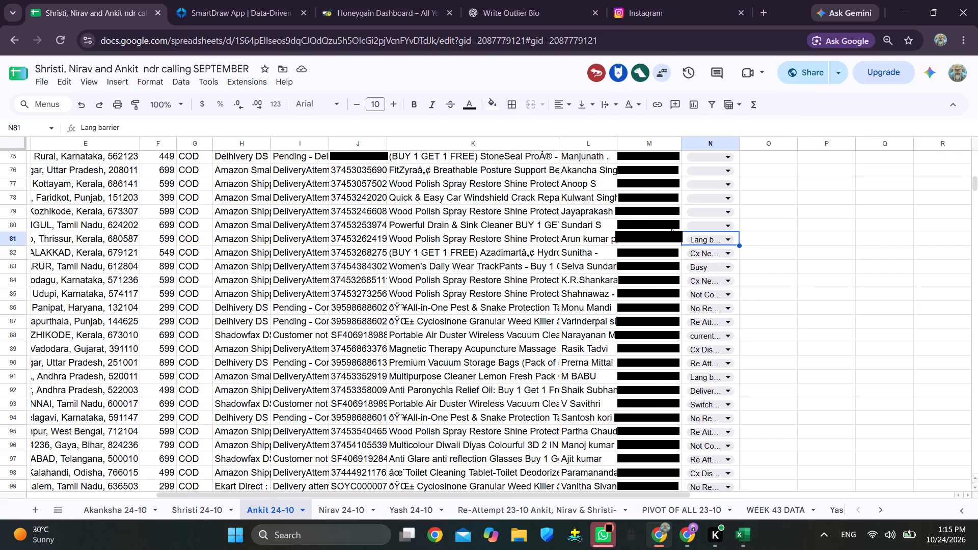
left_click(707, 222)
scroll(732, 295, "down", 2)
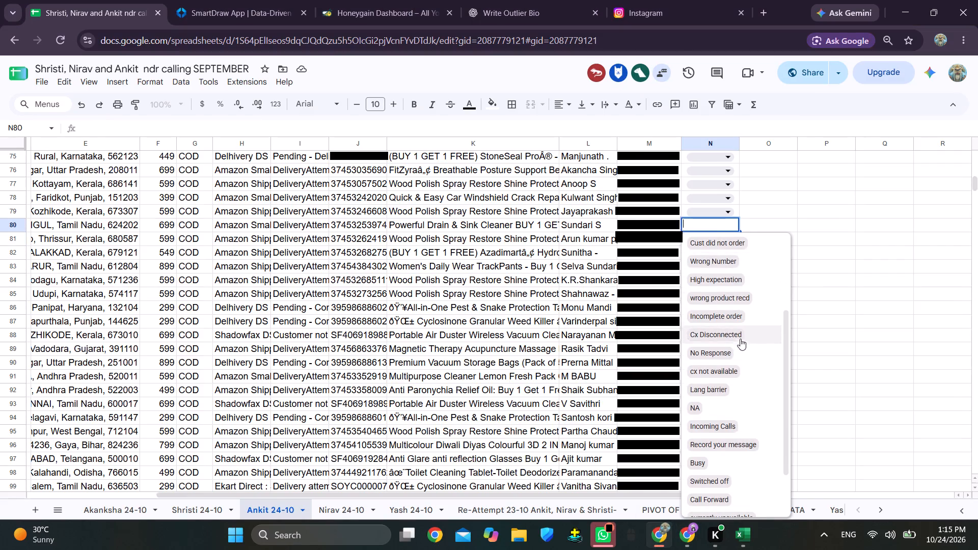
left_click(733, 336)
Set the row 161 remark on the Ankit 24-10 sheet to Lang barrier.
left_click(685, 535)
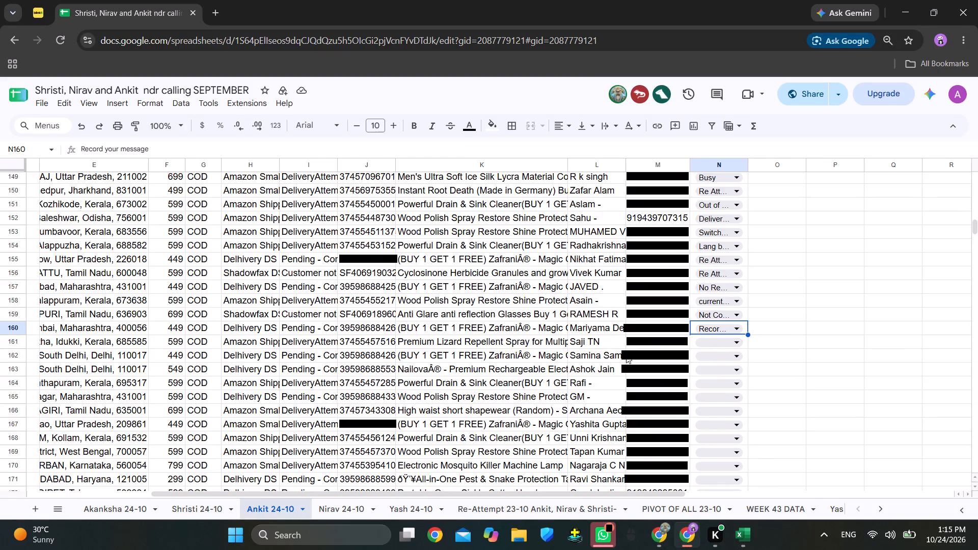
left_click(723, 344)
scroll(731, 385, "down", 4)
left_click(727, 376)
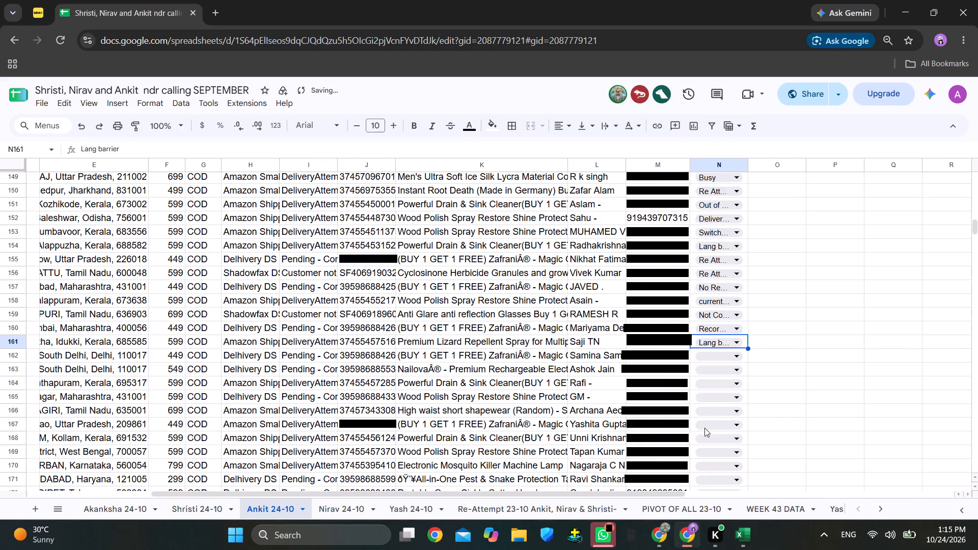
Set the row 79 remark on the Ankit 24-10 sheet to Re Attempt.
left_click(664, 535)
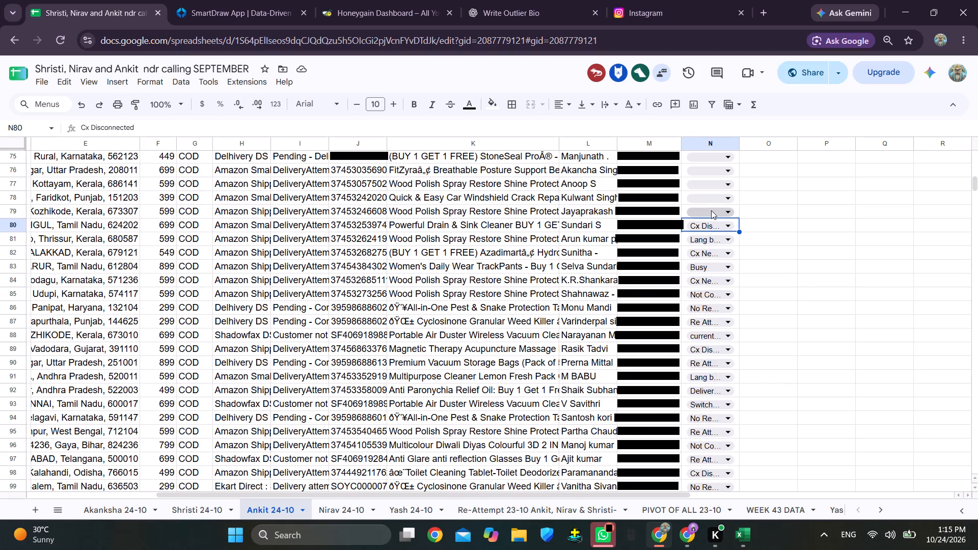
left_click(712, 210)
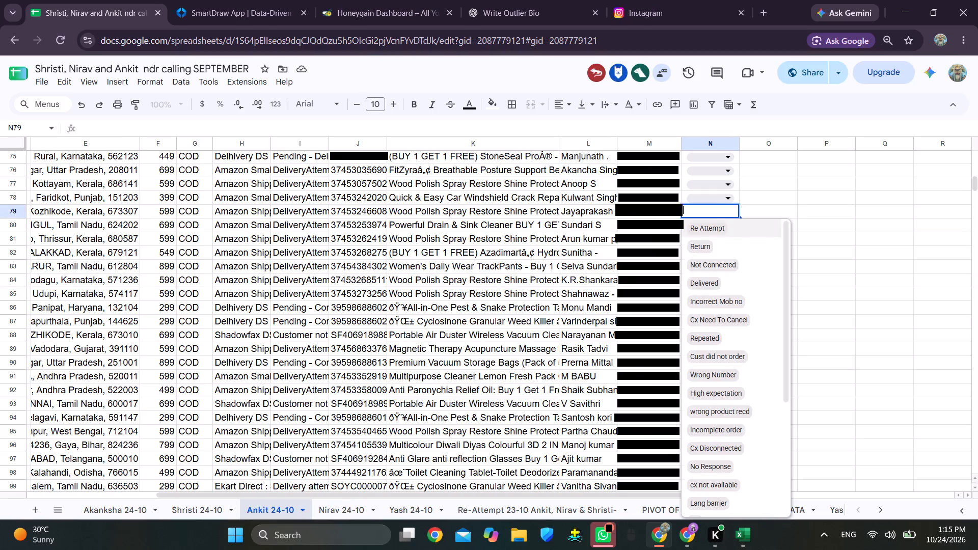
left_click(713, 226)
Set the row 162 remark on the Ankit 24-10 sheet to Re Attempt.
left_click(688, 535)
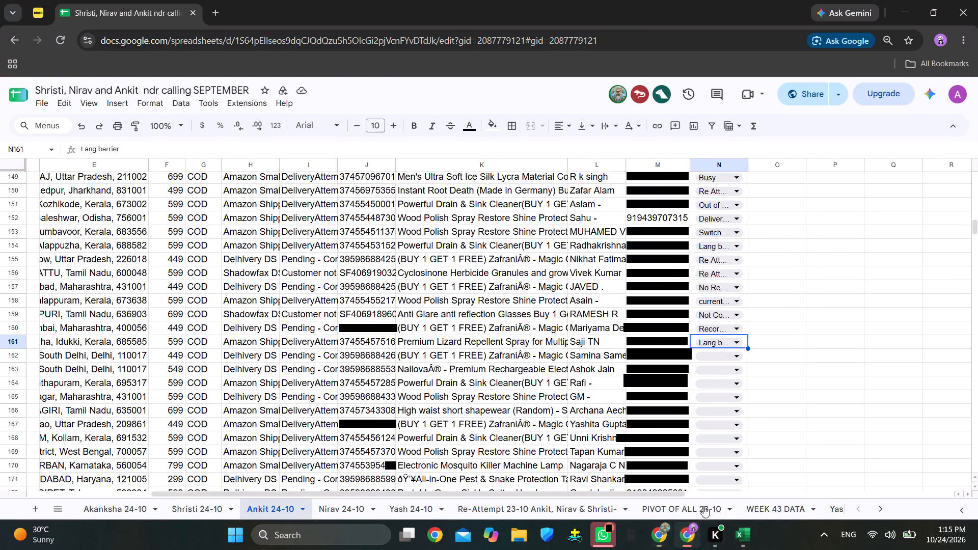
scroll(737, 355, "down", 2)
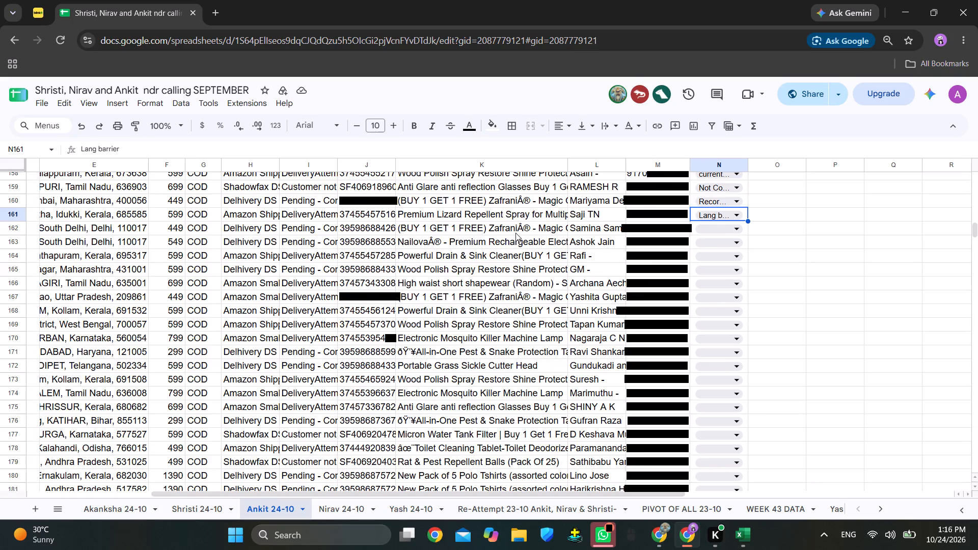
left_click(712, 229)
left_click(724, 244)
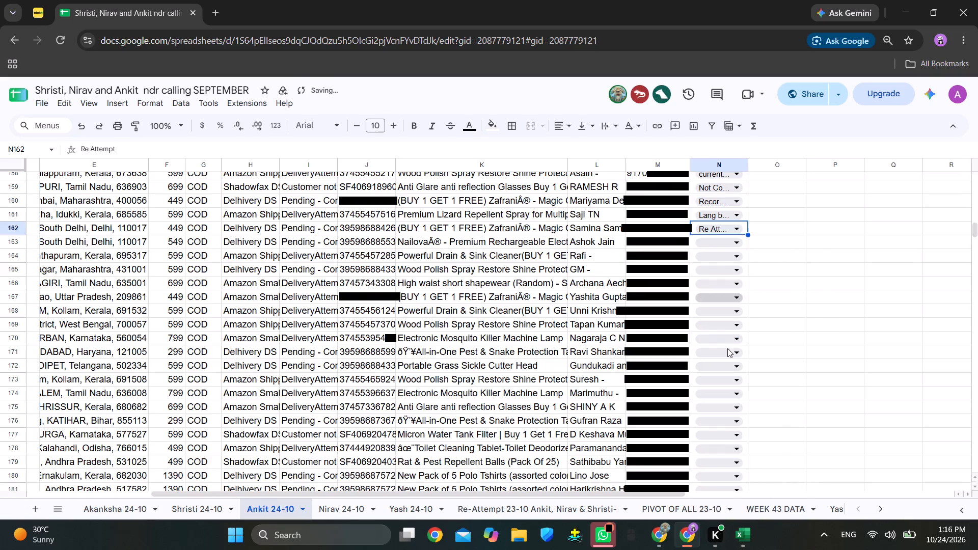
Set the row 78 remark on the Ankit 24-10 sheet to Re Attempt.
left_click(662, 536)
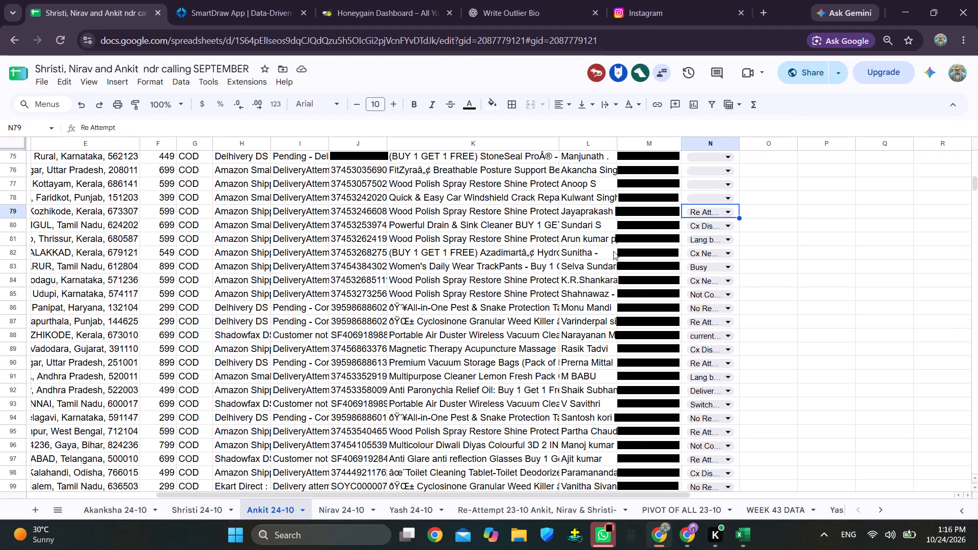
left_click(712, 201)
left_click(717, 211)
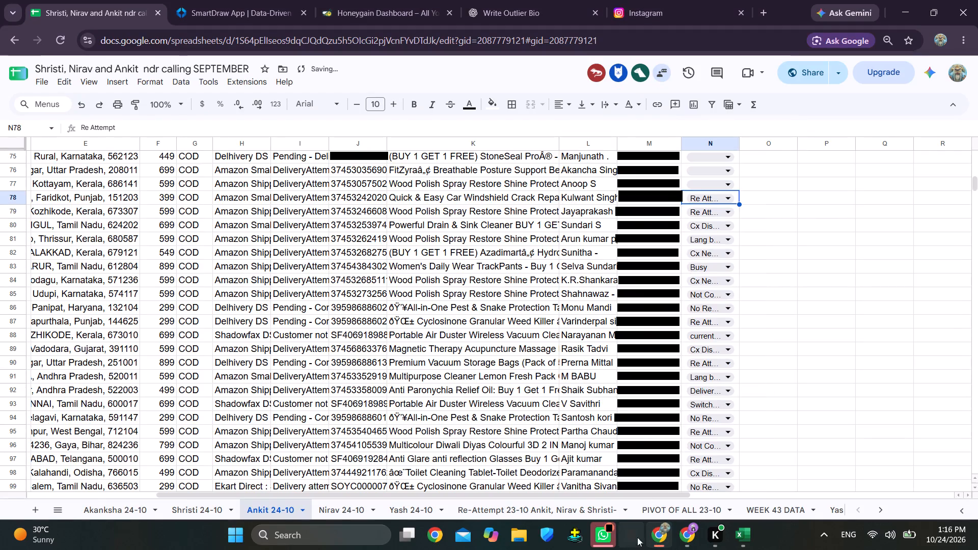
Set the row 163 remark on the Ankit 24-10 sheet to Re Attempt.
left_click(683, 535)
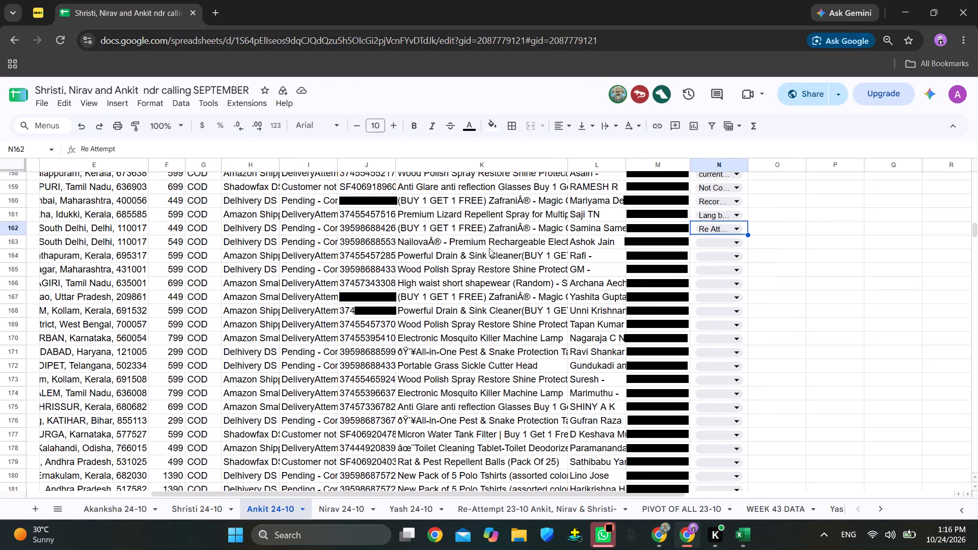
left_click(541, 240)
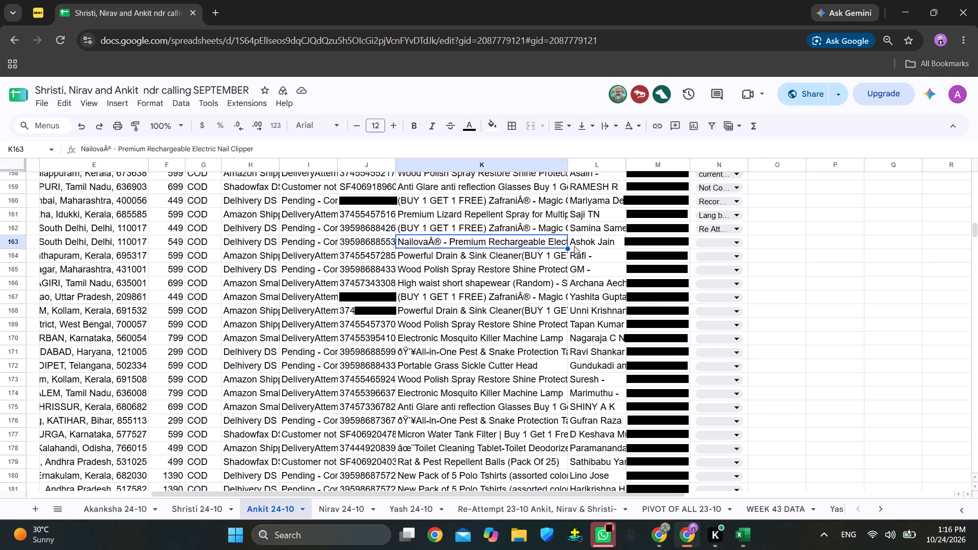
left_click(708, 242)
left_click(709, 258)
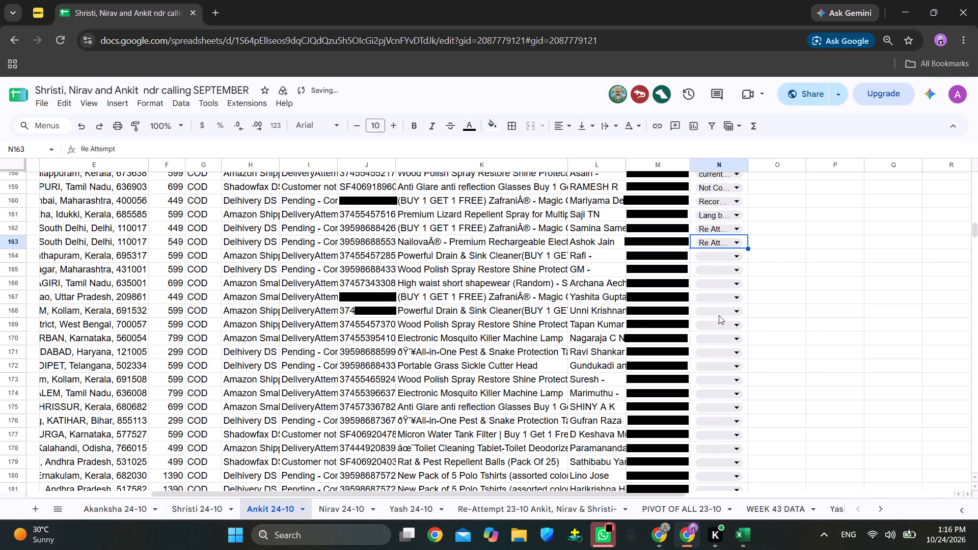
Set the row 77 remark on the Ankit 24-10 sheet to Record your message.
left_click(656, 539)
scroll(697, 224, "up", 1)
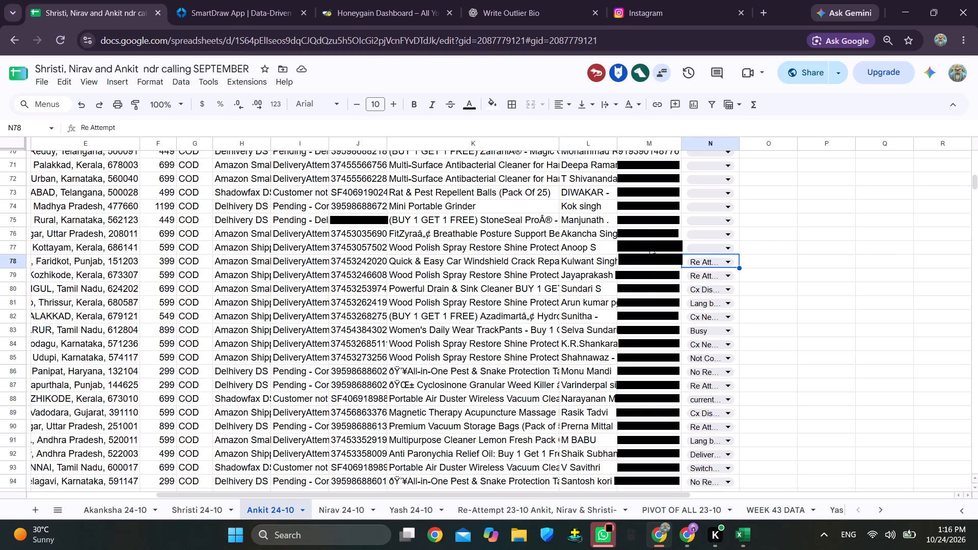
left_click(708, 249)
scroll(713, 310, "down", 5)
left_click(755, 377)
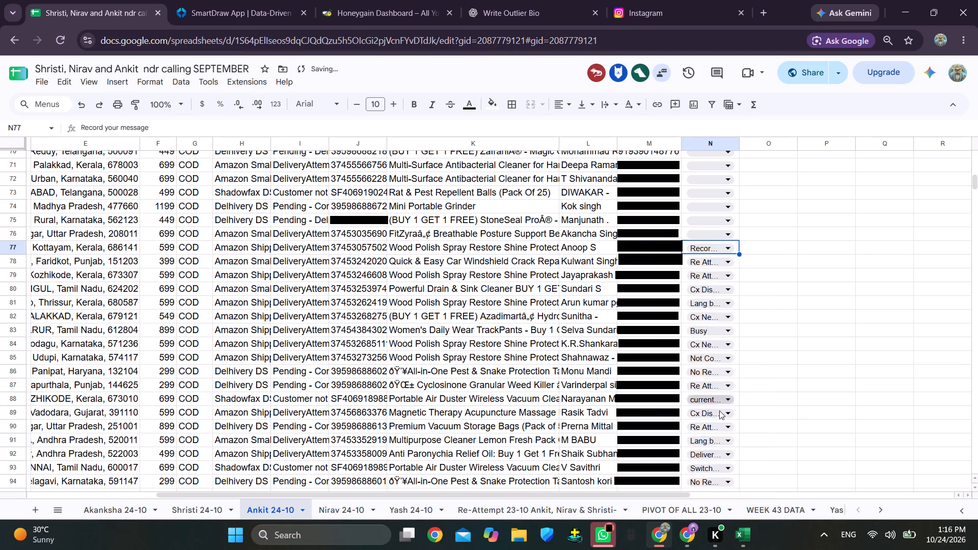
Set the row 164 remark on the Ankit 24-10 sheet to Cx Disconnected.
left_click(680, 533)
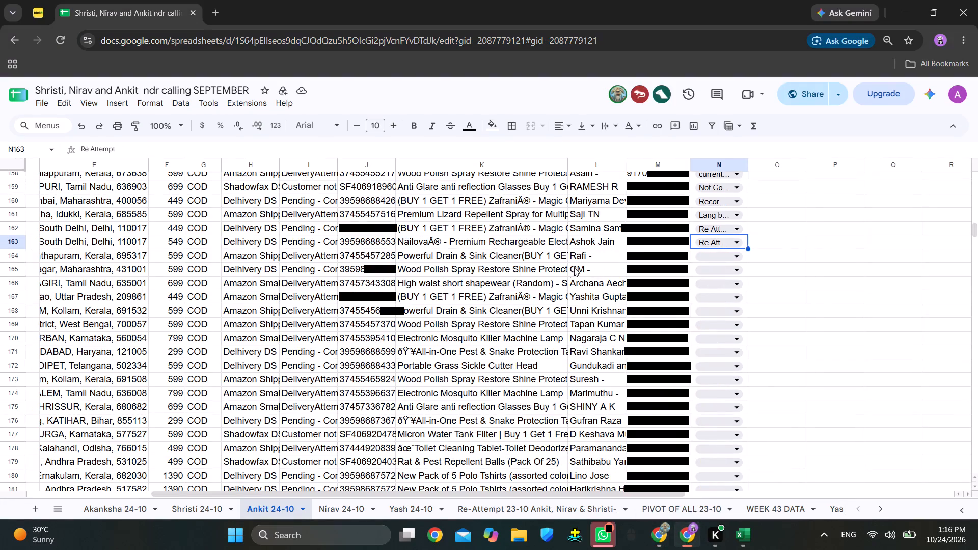
left_click(718, 261)
scroll(725, 368, "down", 2)
left_click(736, 365)
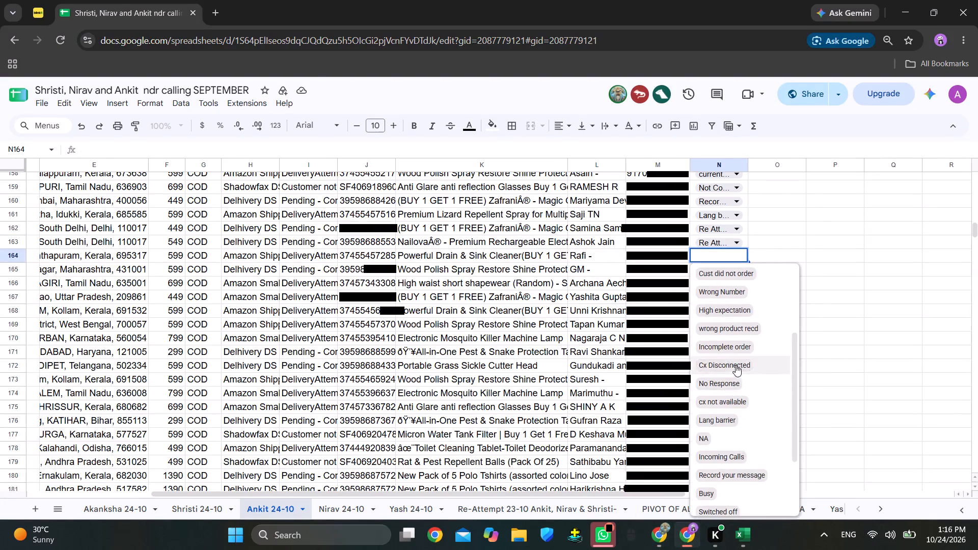
Set the row 76 remark on the Ankit 24-10 sheet to No Response.
left_click(661, 535)
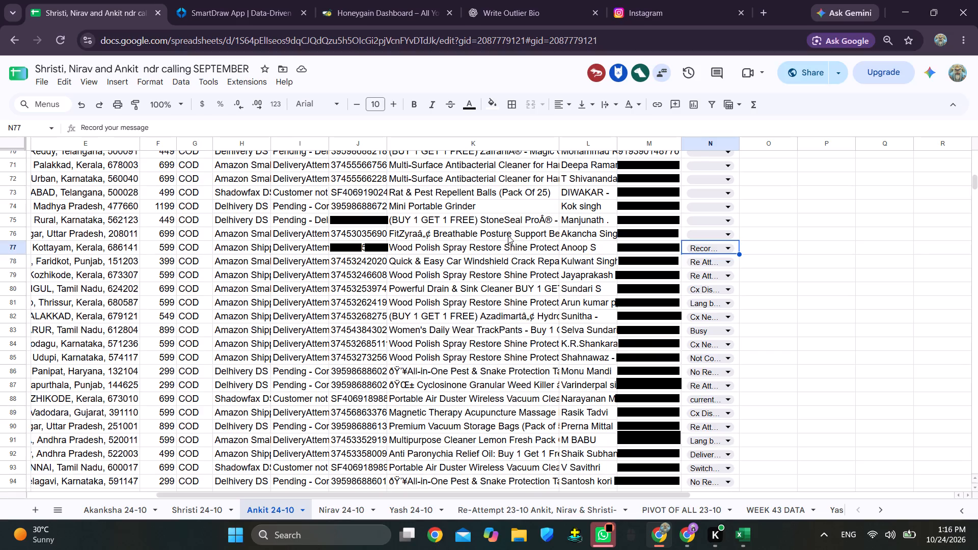
left_click(513, 235)
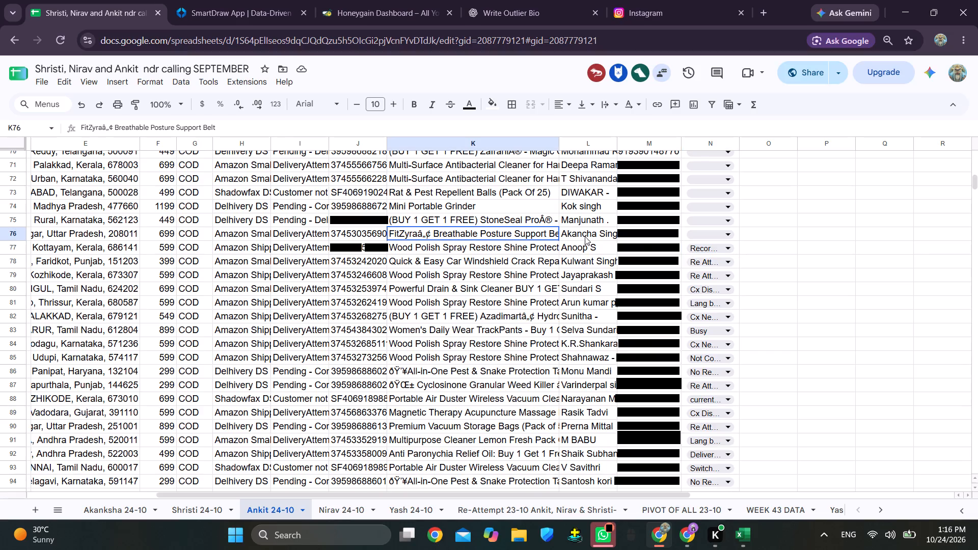
left_click(709, 236)
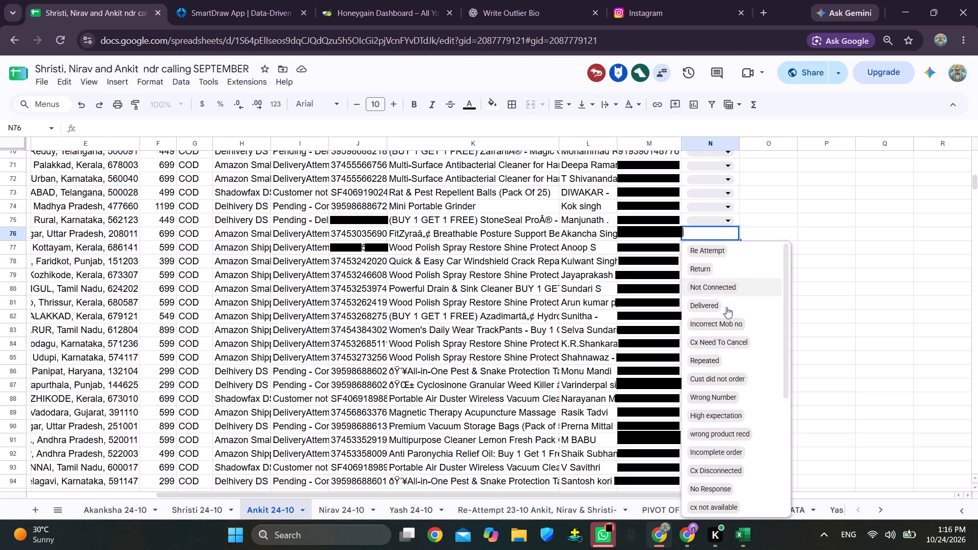
scroll(728, 313, "down", 3)
left_click(711, 293)
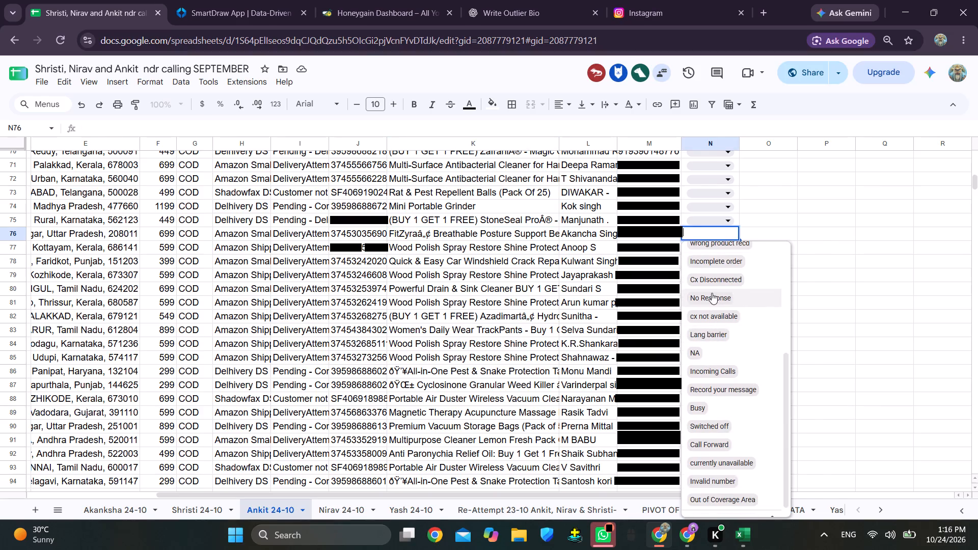
Set the row 165 remark on the Ankit 24-10 sheet to No Response.
left_click(684, 539)
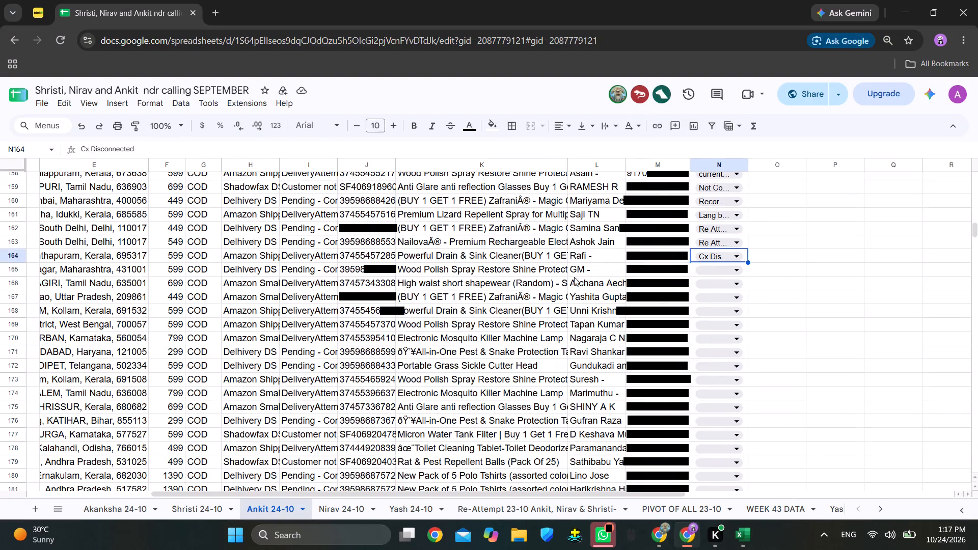
left_click(716, 273)
scroll(731, 378, "down", 2)
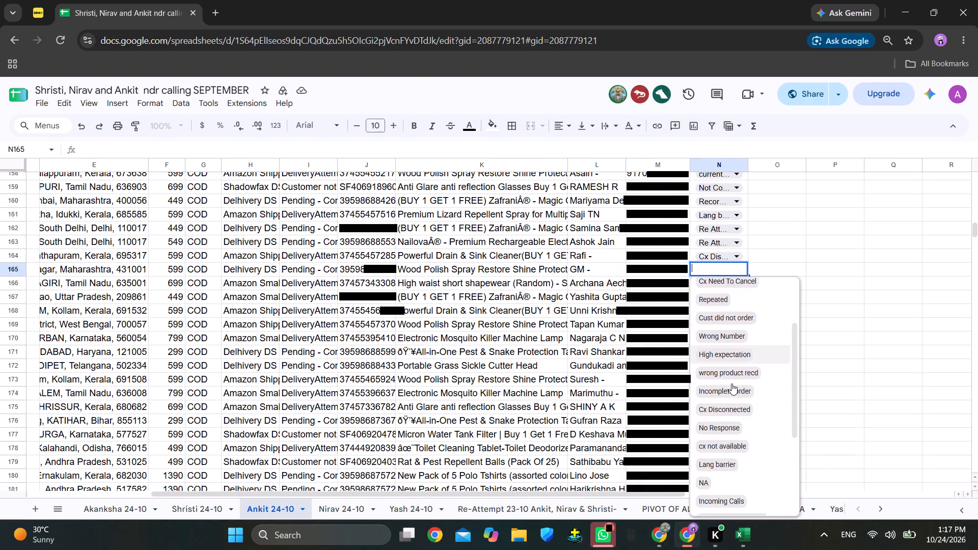
left_click(727, 396)
Set the row 75 remark on the Ankit 24-10 sheet to Not Connected.
left_click(665, 533)
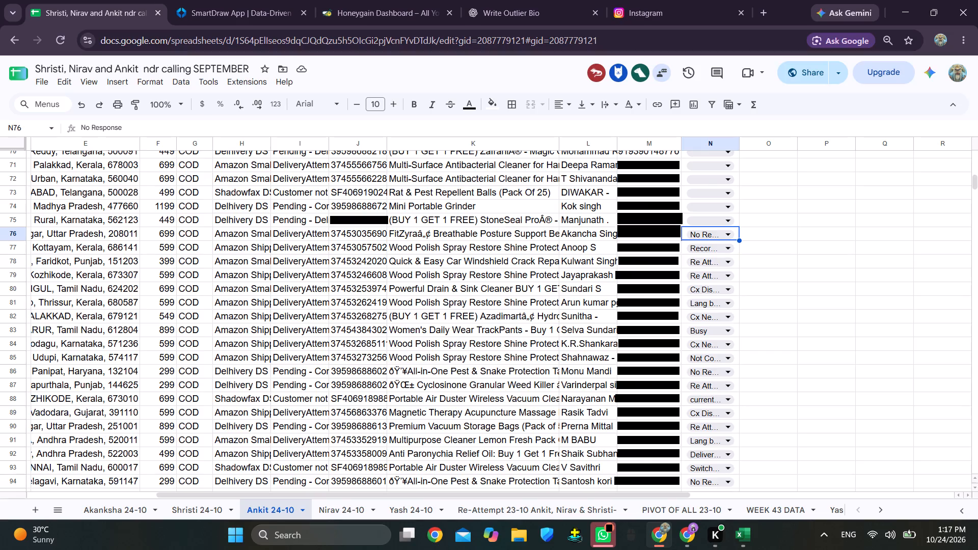
left_click(716, 221)
left_click(720, 274)
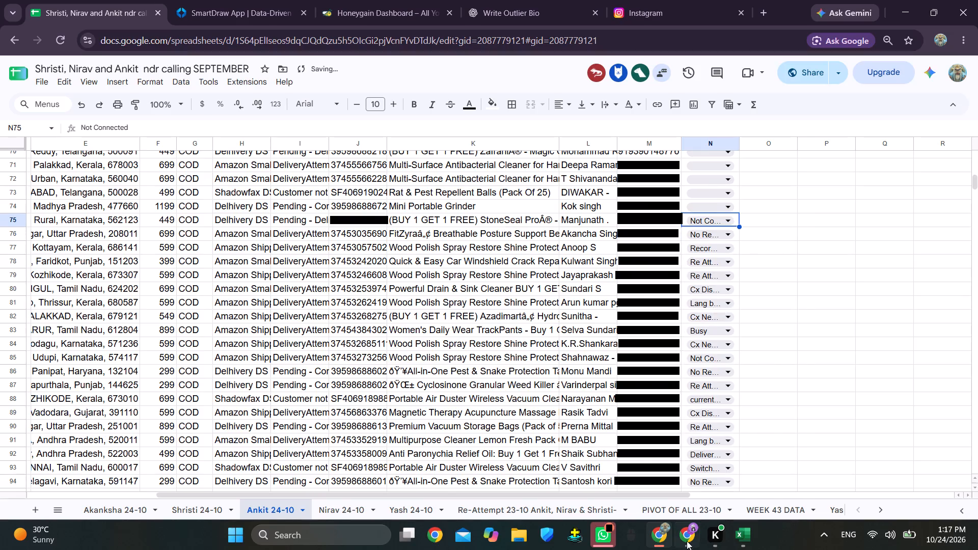
Set the row 166 remark on the Ankit 24-10 sheet to No Response.
left_click(687, 541)
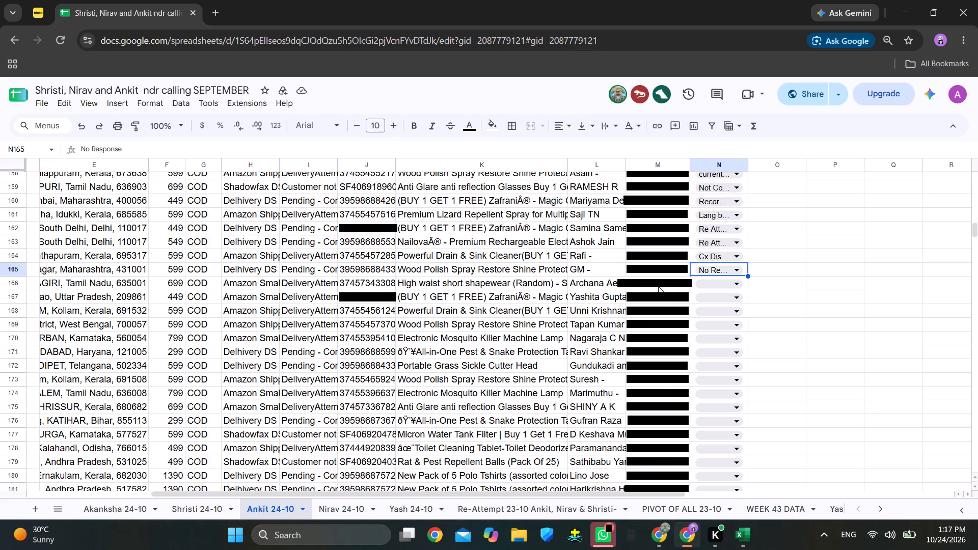
left_click(594, 282)
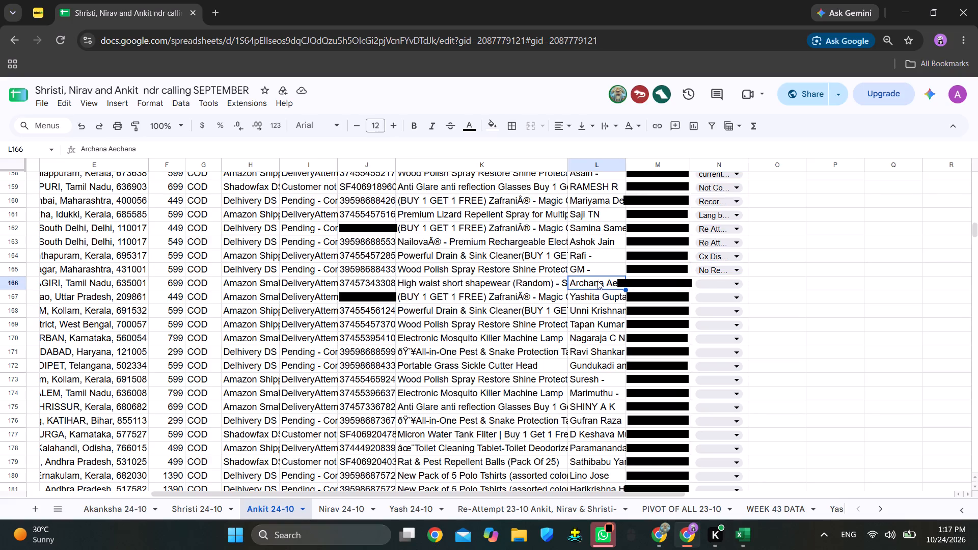
left_click(709, 283)
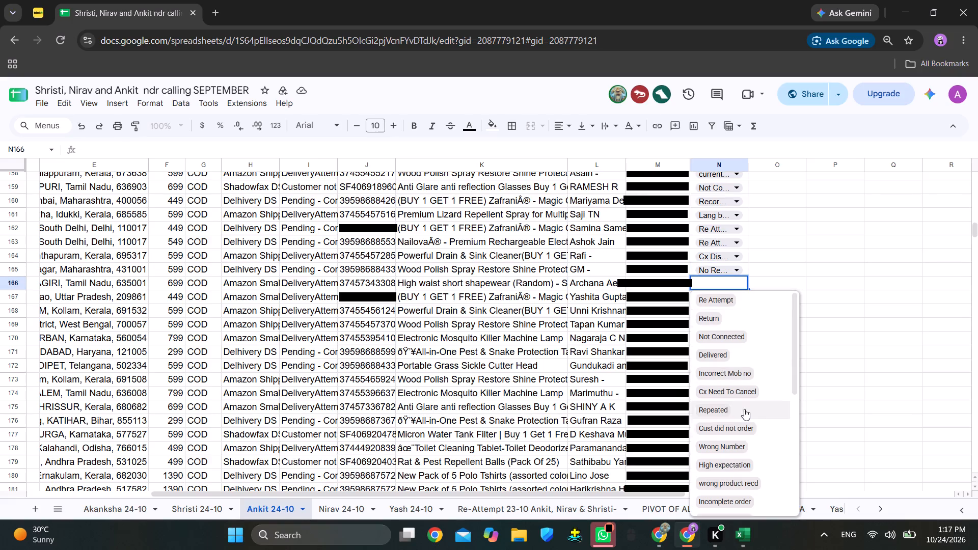
scroll(744, 409, "down", 7)
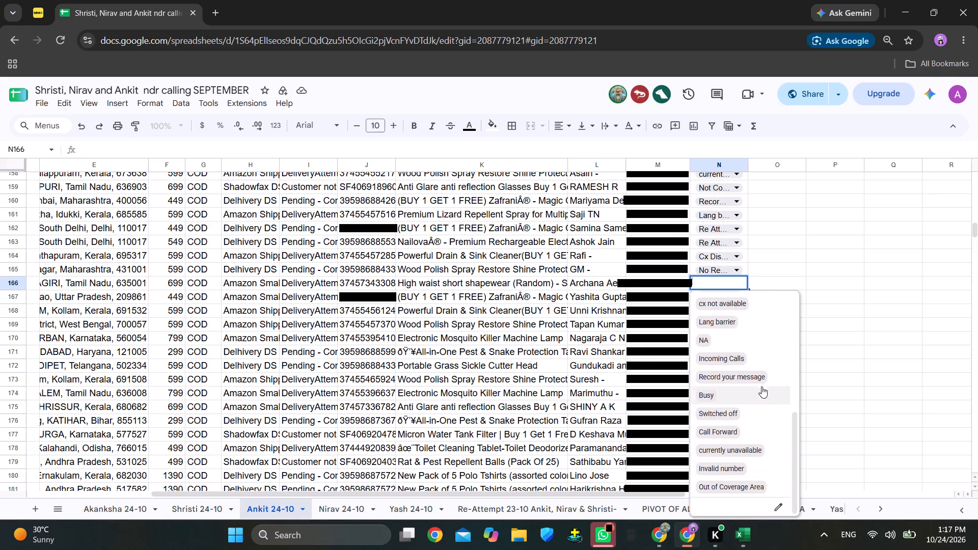
scroll(721, 349, "up", 1)
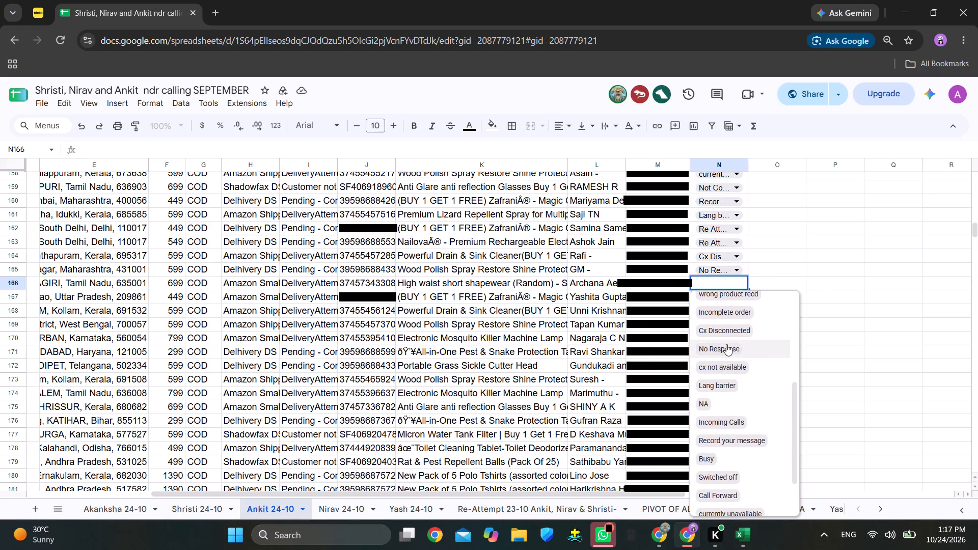
left_click(726, 344)
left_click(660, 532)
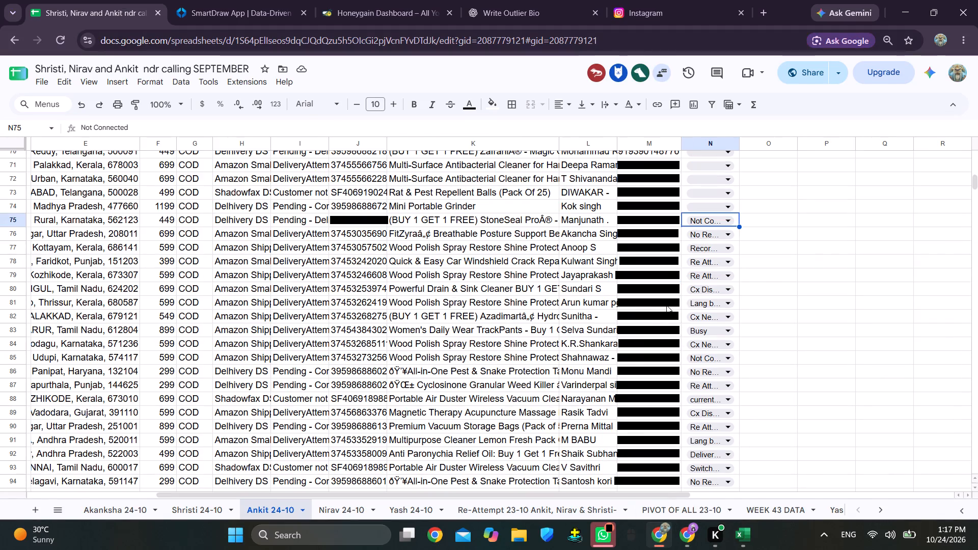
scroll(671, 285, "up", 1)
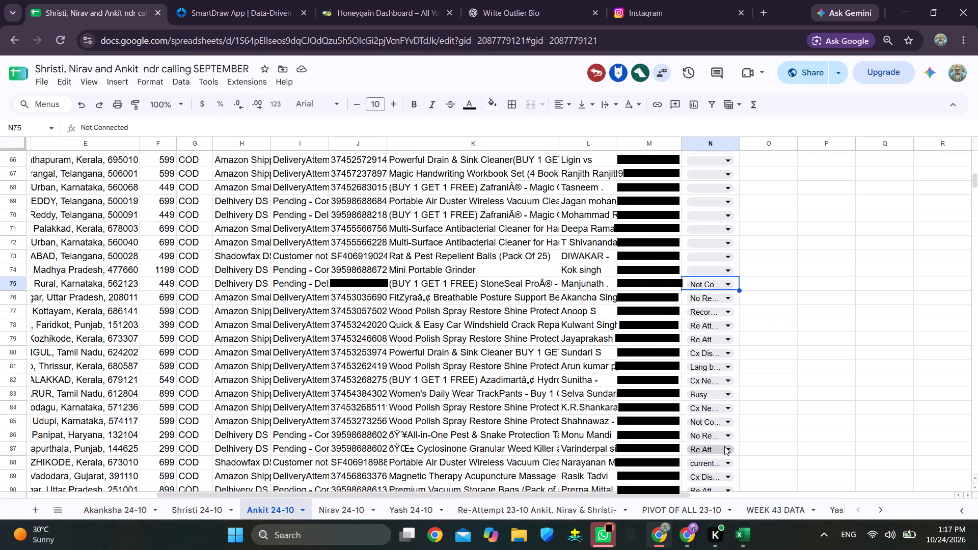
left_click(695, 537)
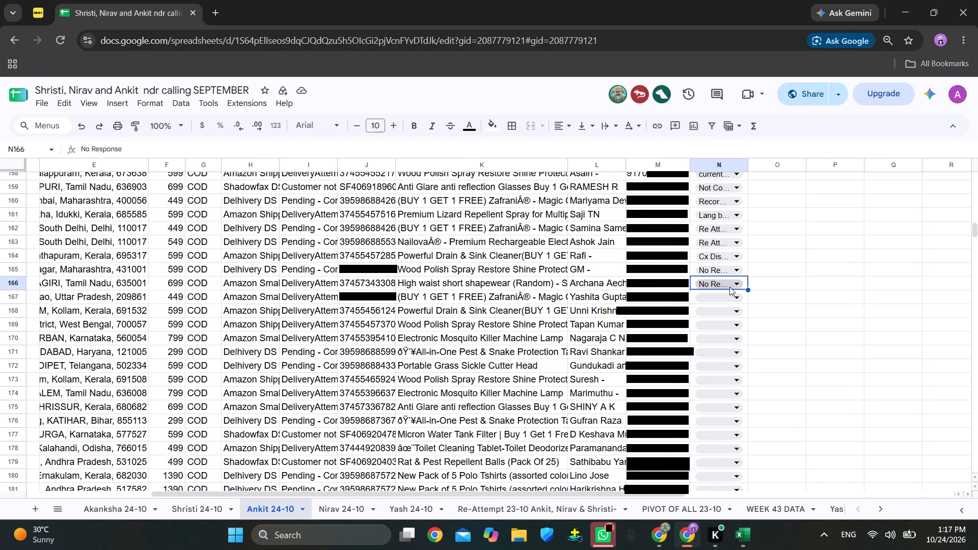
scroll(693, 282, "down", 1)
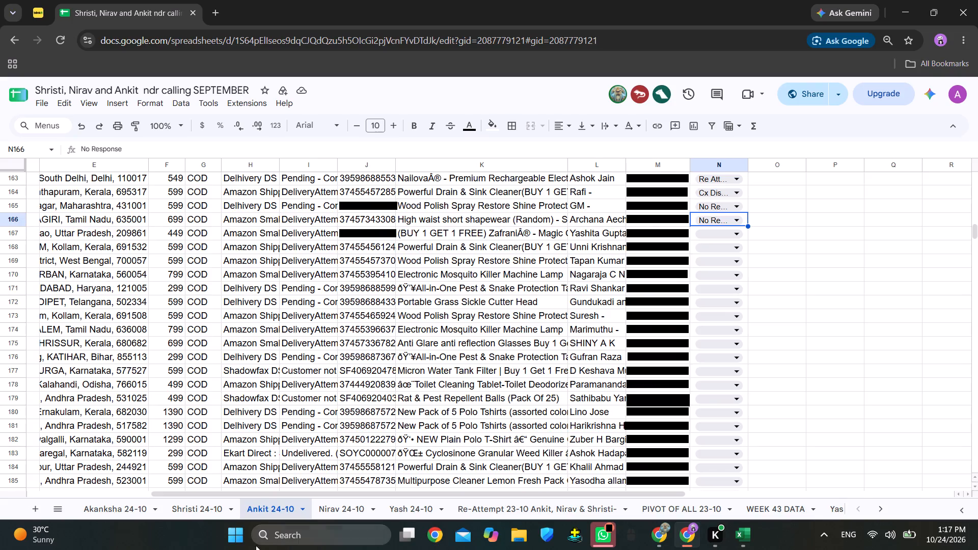
Open the Shristi 24-10 sheet to check its remarks.
left_click(205, 506)
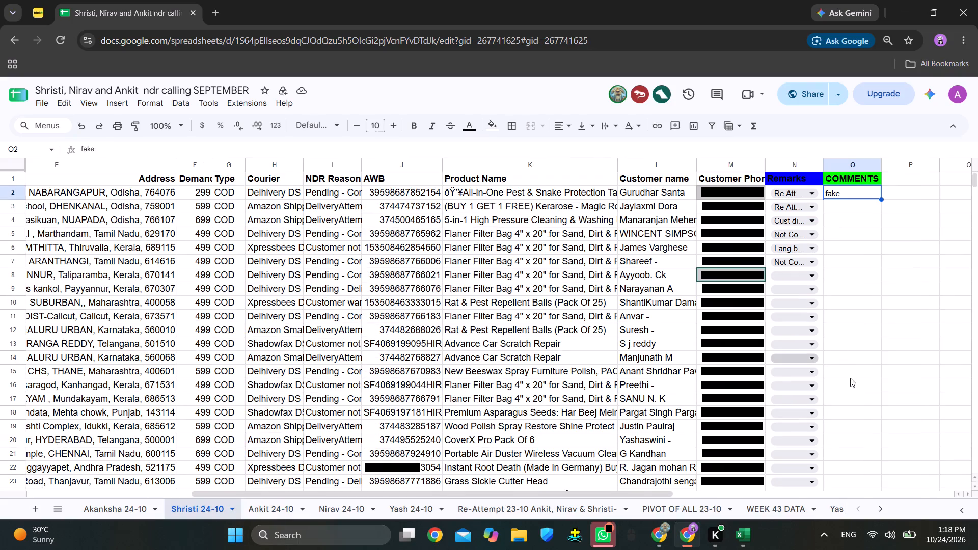
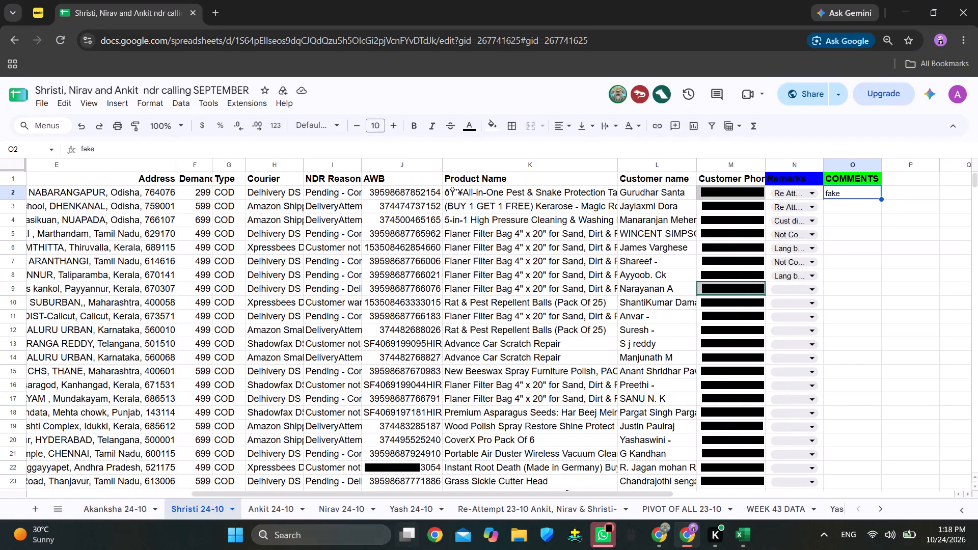
Examine the Remarks column of the Shristi 24-10 sheet to see which rows still need call outcomes.
left_click(279, 508)
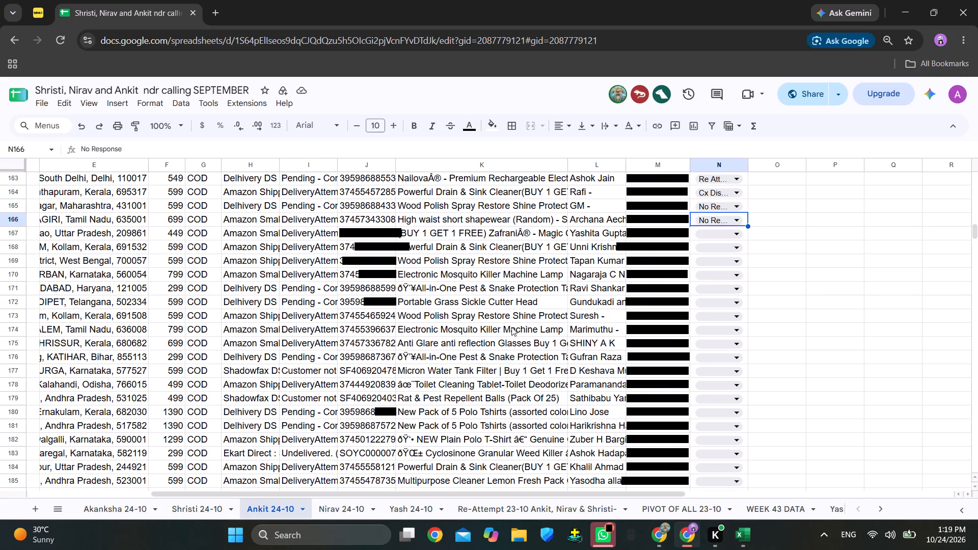
left_click(201, 511)
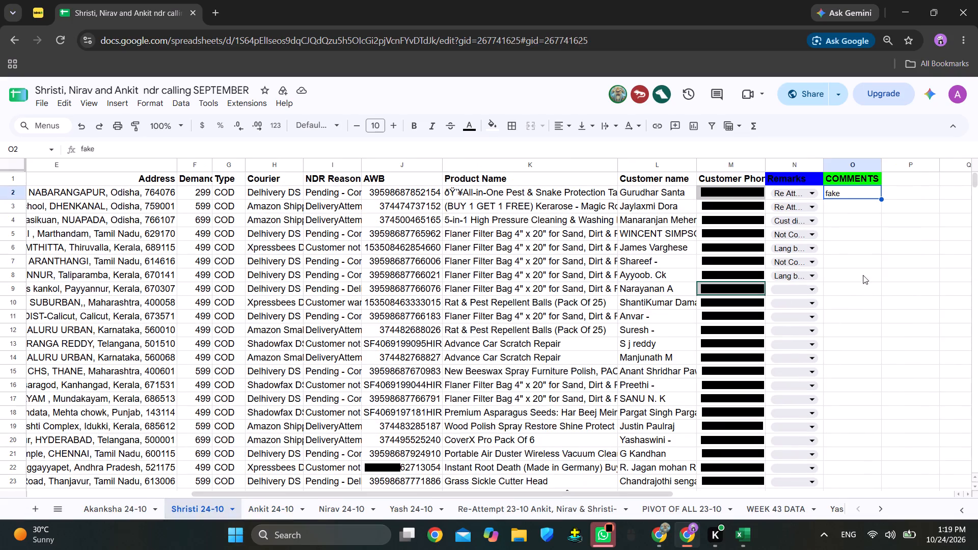
scroll(877, 306, "down", 19)
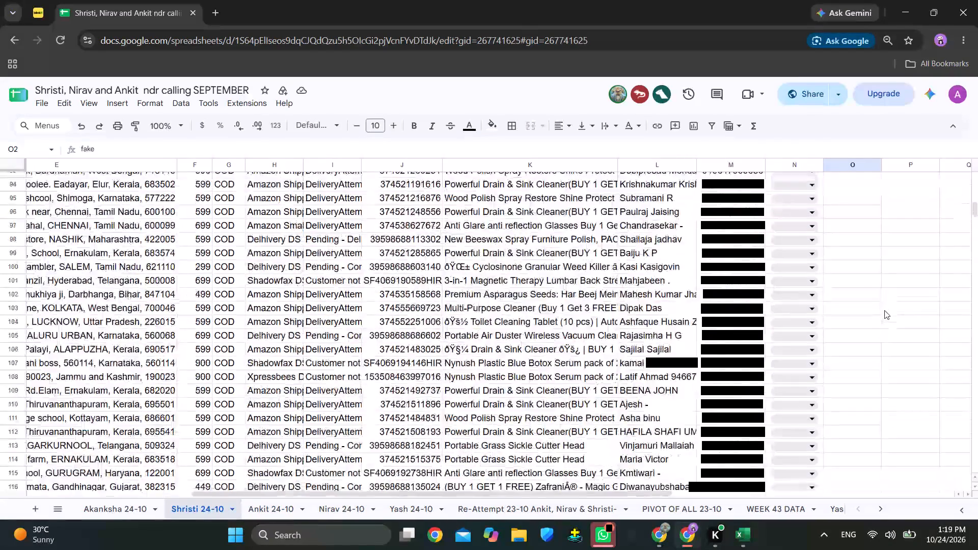
scroll(884, 310, "down", 3)
scroll(885, 309, "up", 1)
scroll(885, 309, "down", 7)
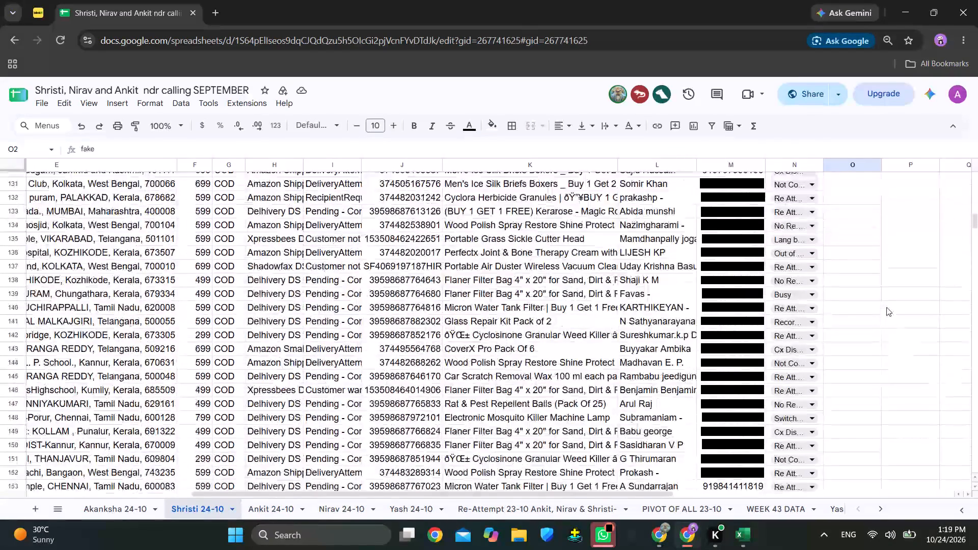
scroll(885, 307, "up", 5)
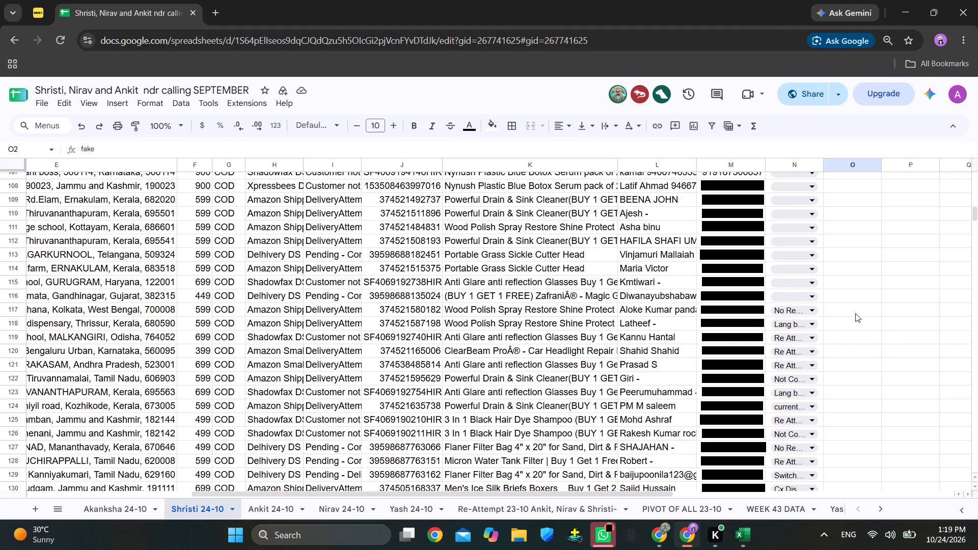
scroll(877, 309, "up", 5)
scroll(882, 308, "down", 1)
scroll(883, 308, "up", 1)
scroll(883, 308, "down", 1)
scroll(883, 308, "up", 2)
scroll(883, 308, "down", 1)
scroll(883, 308, "up", 12)
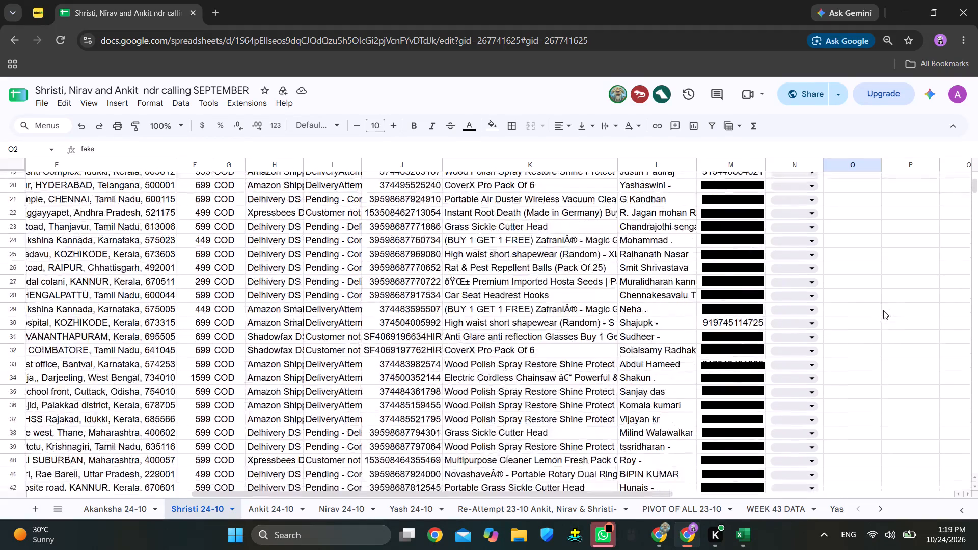
scroll(883, 310, "up", 9)
scroll(885, 315, "down", 6)
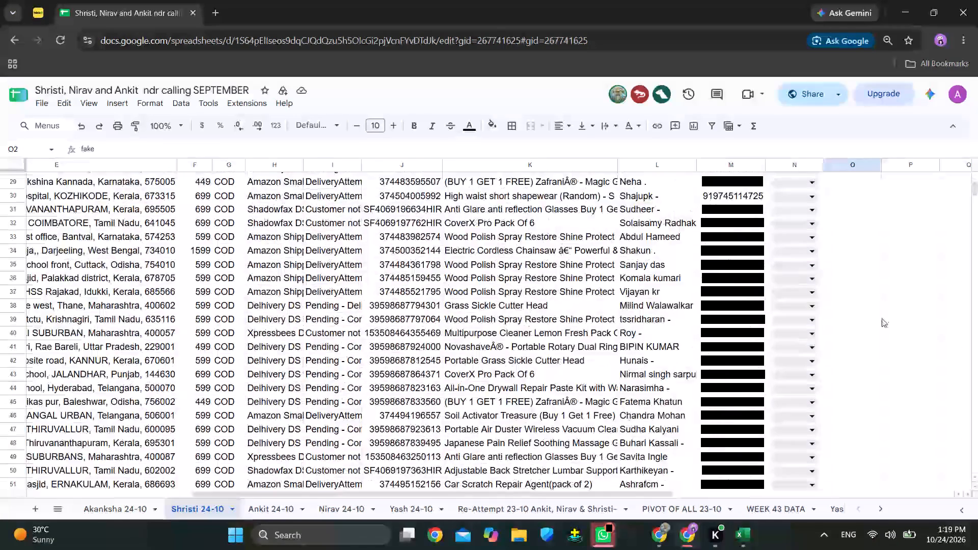
scroll(882, 318, "down", 17)
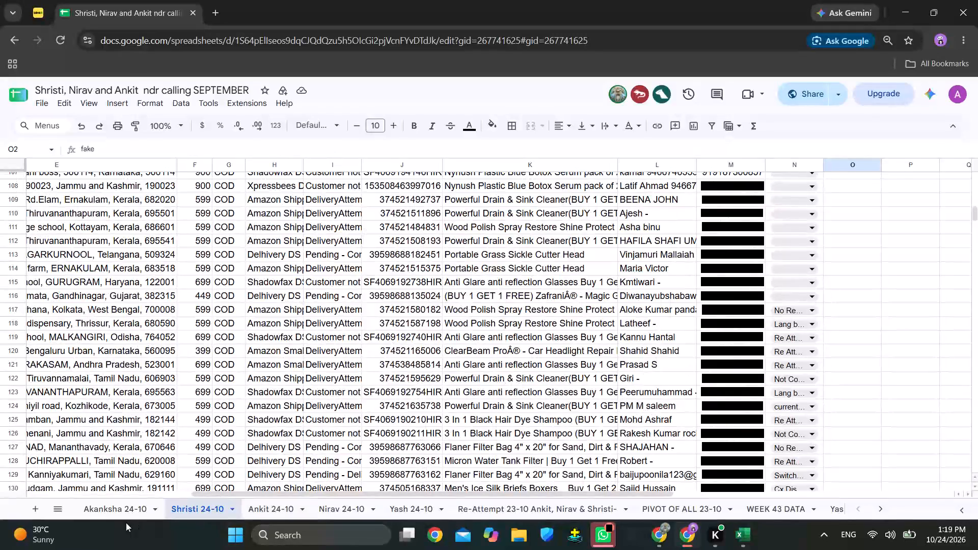
Check the remarks progress on the Akanksha 24-10, Nirav 24-10 and Yash 24-10 sheets.
left_click(123, 509)
scroll(674, 410, "down", 4)
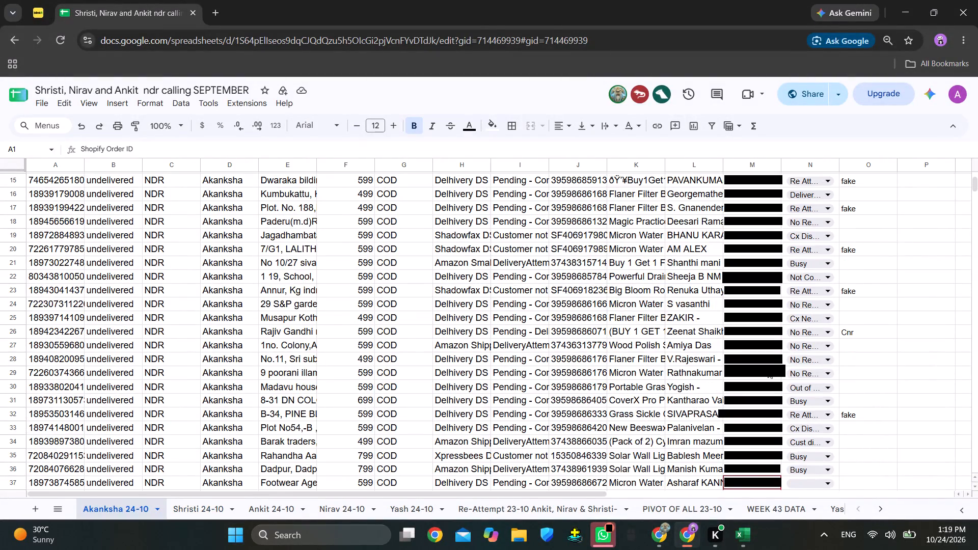
scroll(780, 368, "down", 2)
left_click_drag(378, 512, 389, 512)
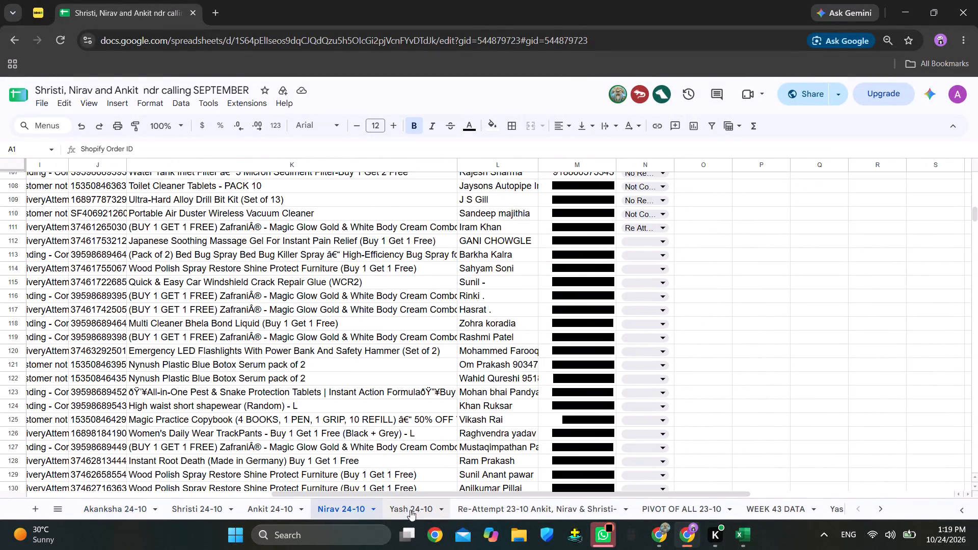
left_click(411, 510)
On the Shristi 24-10 sheet, set the remarks of rows 116 and 115 to Re Attempt.
left_click(205, 514)
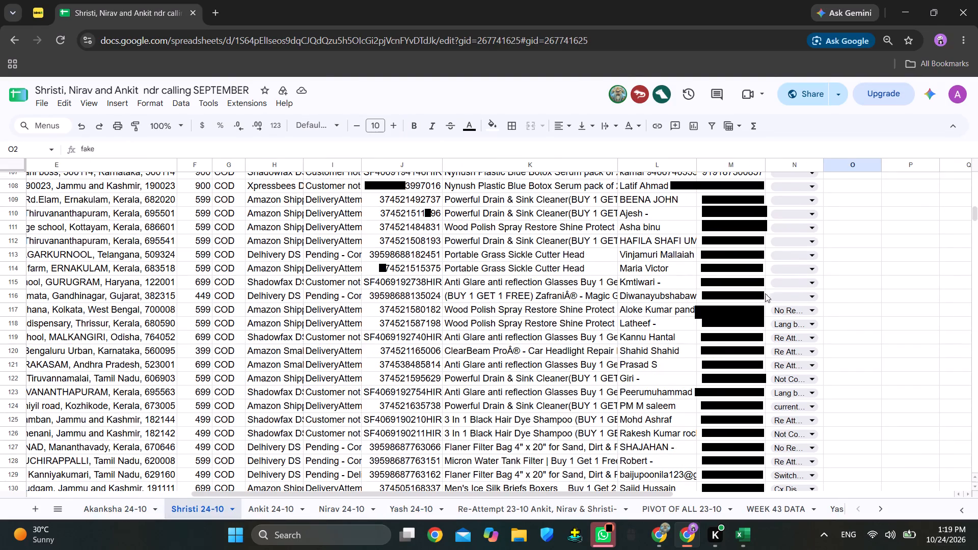
left_click(785, 296)
left_click(802, 311)
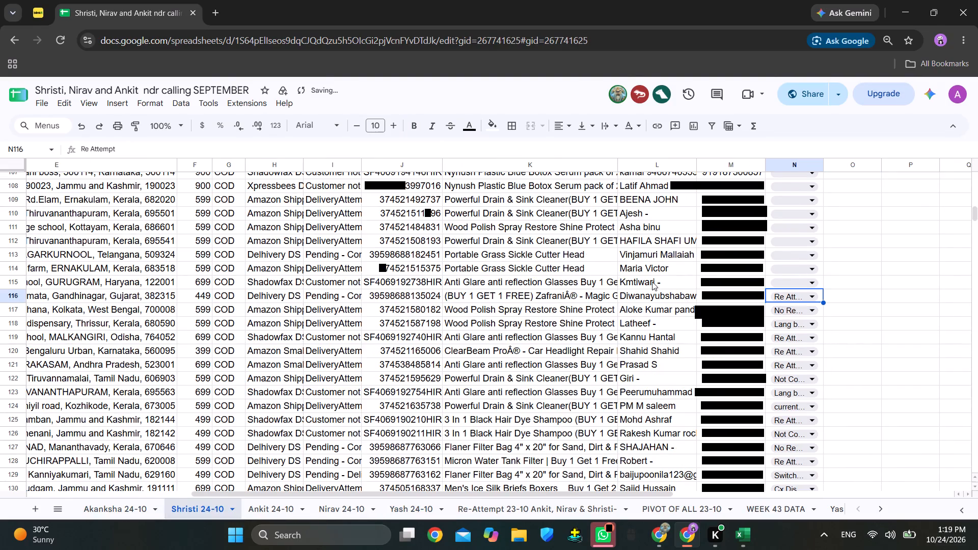
left_click(798, 280)
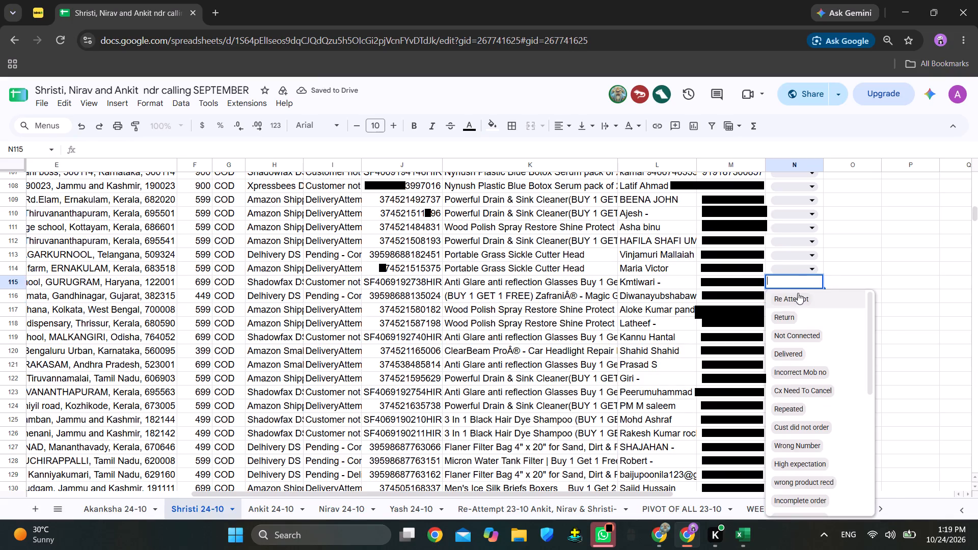
left_click(798, 294)
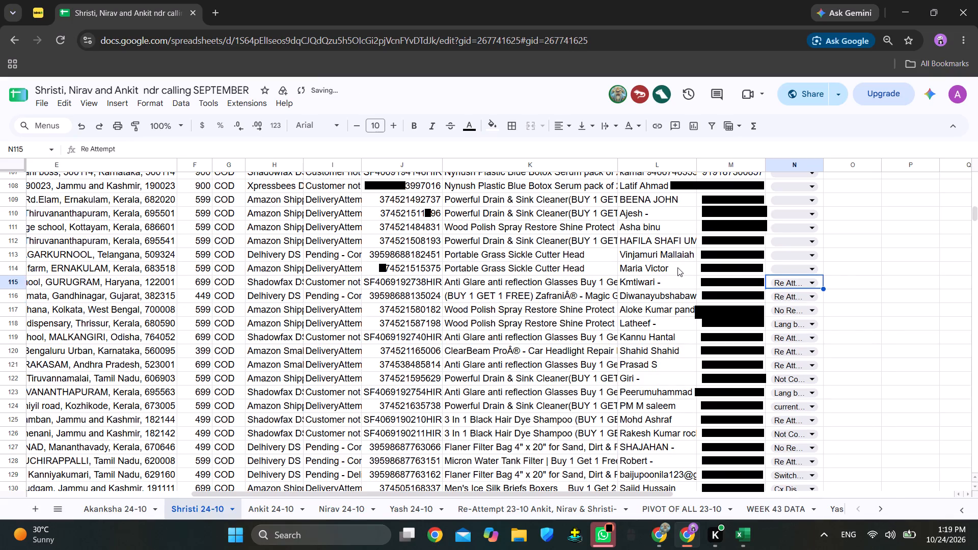
Set the row 114 remark on the Shristi 24-10 sheet to Cx Need To Cancel.
left_click(785, 268)
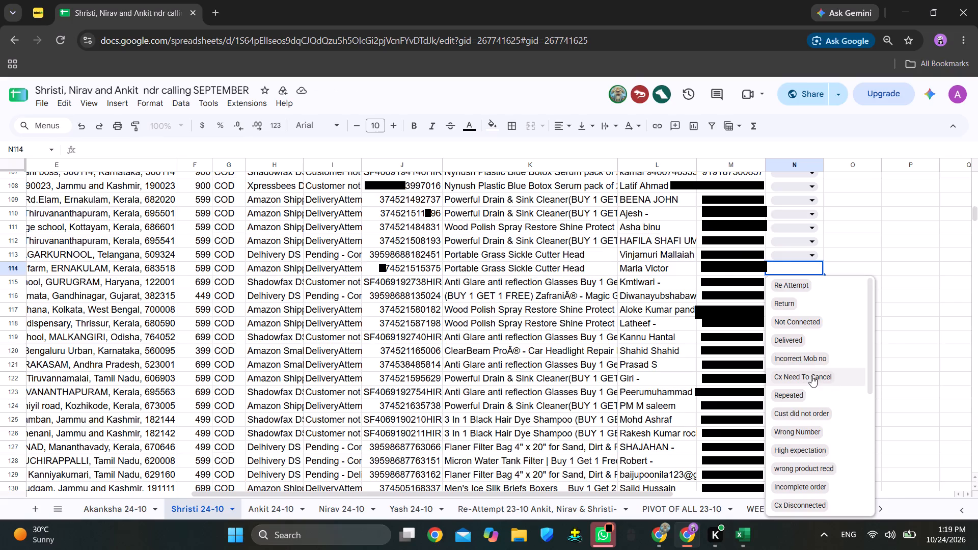
left_click(813, 376)
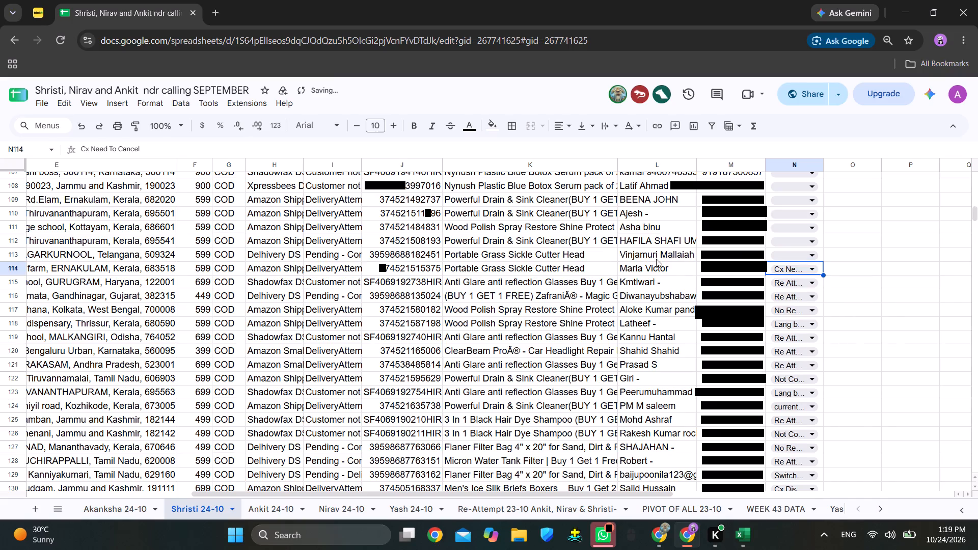
Set the row 113 remark on the Shristi 24-10 sheet to Lang barrier.
left_click(790, 259)
scroll(811, 357, "down", 3)
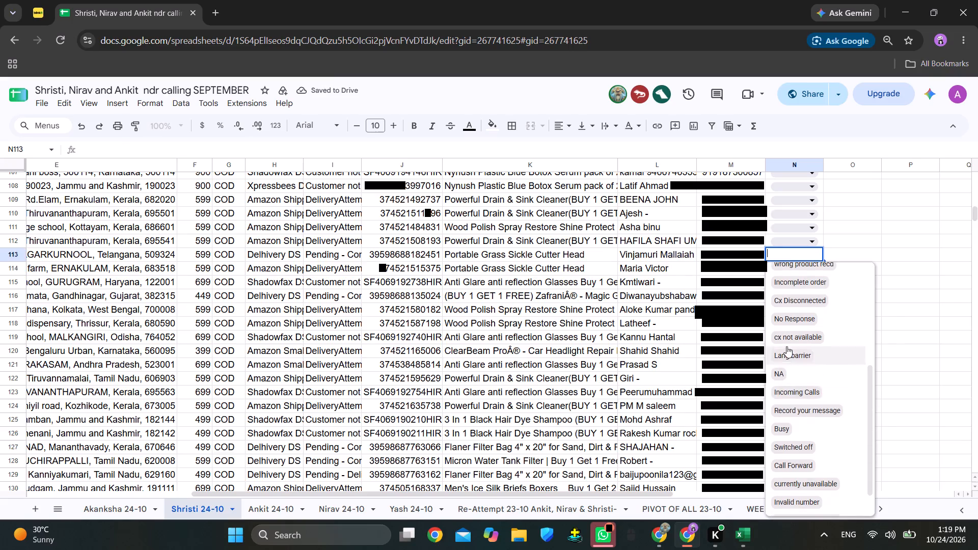
left_click(803, 351)
Set the row 112 remark on the Shristi 24-10 sheet to No Response.
scroll(819, 351, "up", 3)
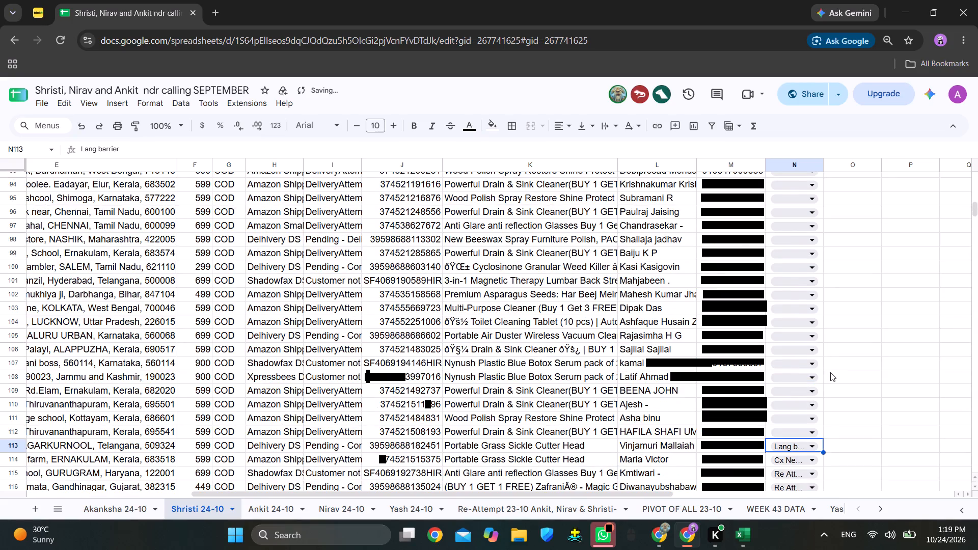
scroll(807, 421, "down", 4)
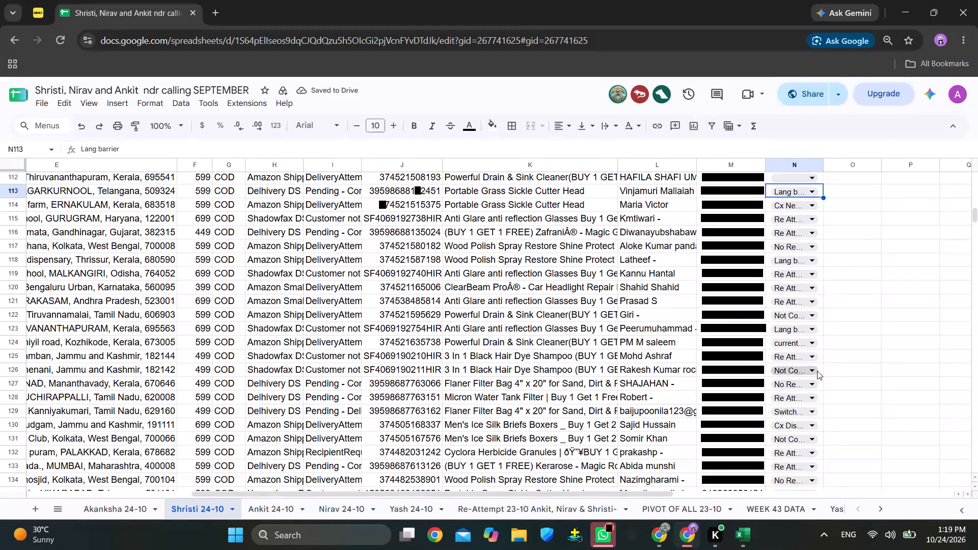
scroll(817, 371, "up", 1)
scroll(770, 293, "up", 1)
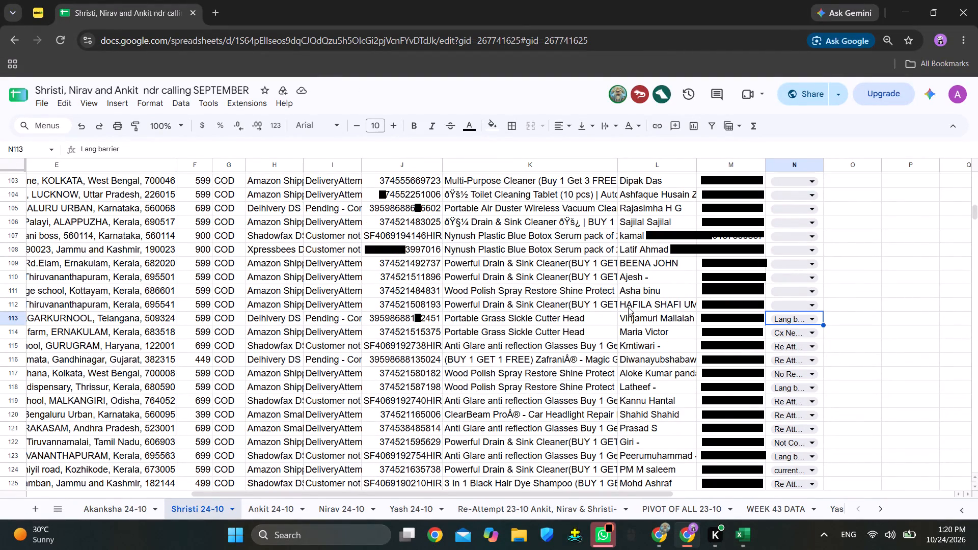
left_click(790, 306)
scroll(800, 361, "down", 2)
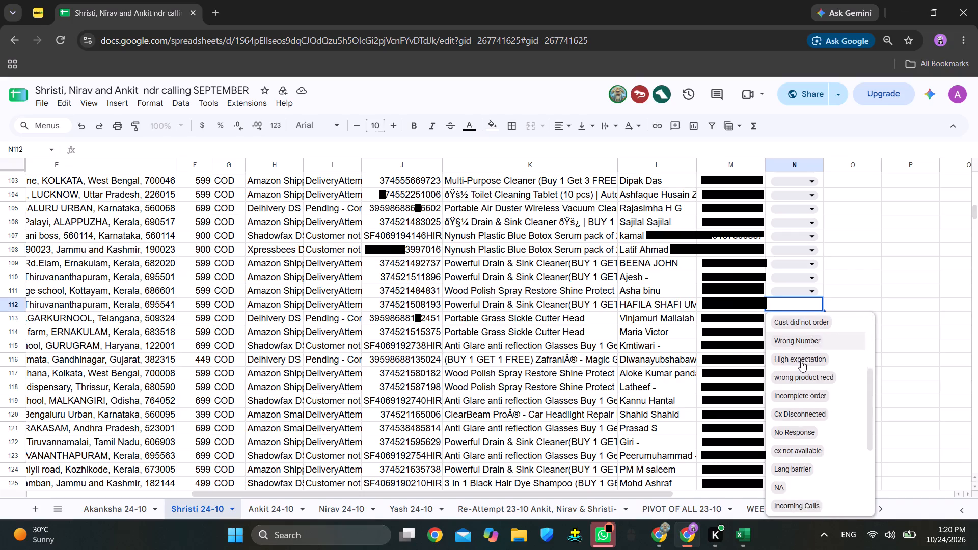
scroll(801, 361, "down", 4)
scroll(797, 360, "up", 2)
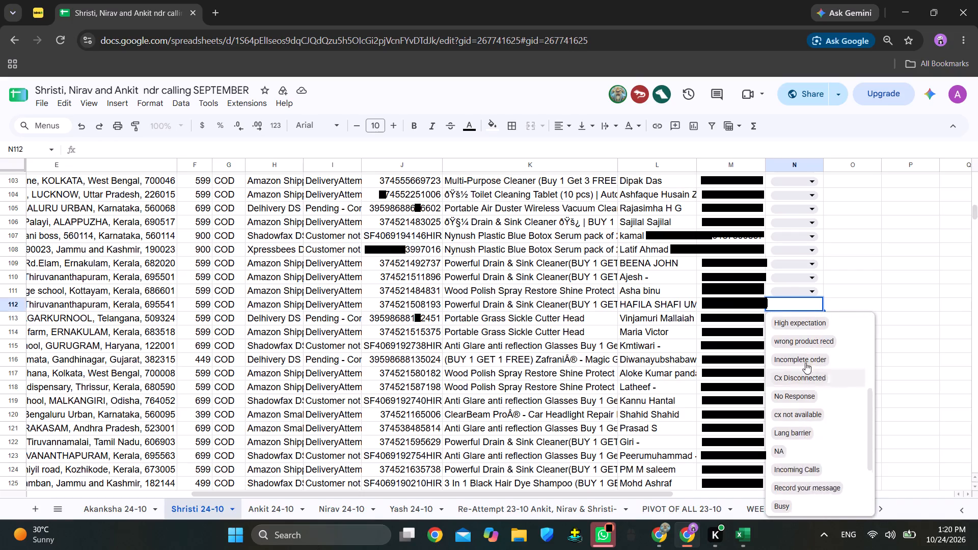
left_click(799, 410)
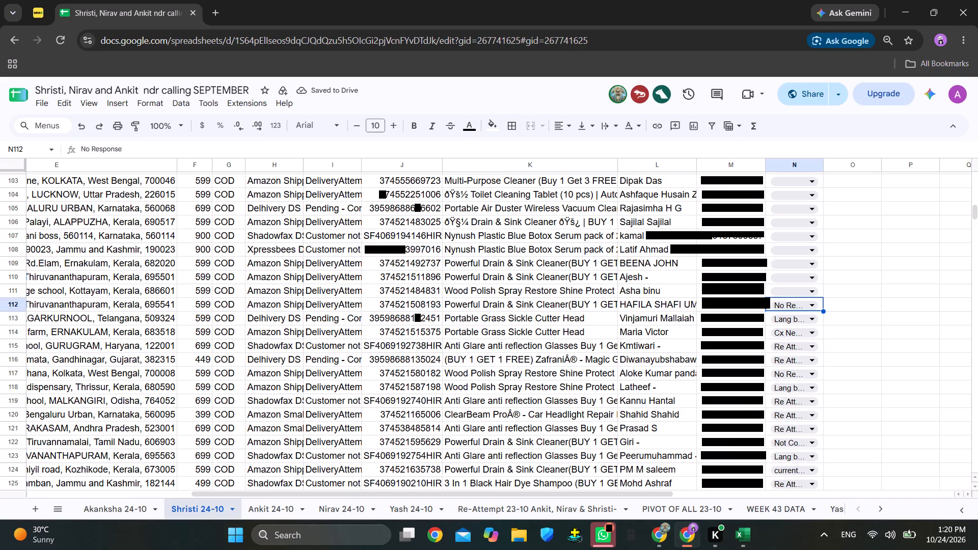
Set the row 111 remark on the Shristi 24-10 sheet to Delivered.
left_click(801, 291)
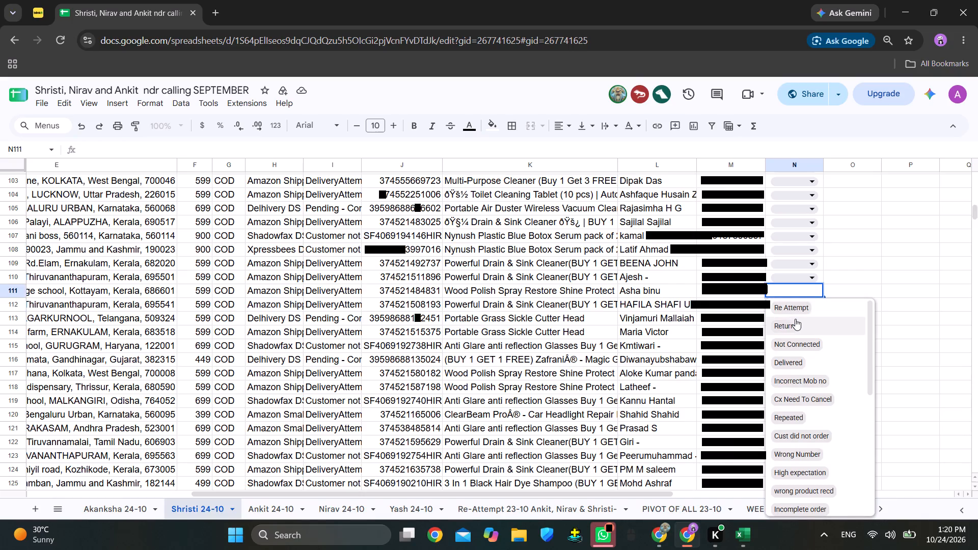
left_click(787, 364)
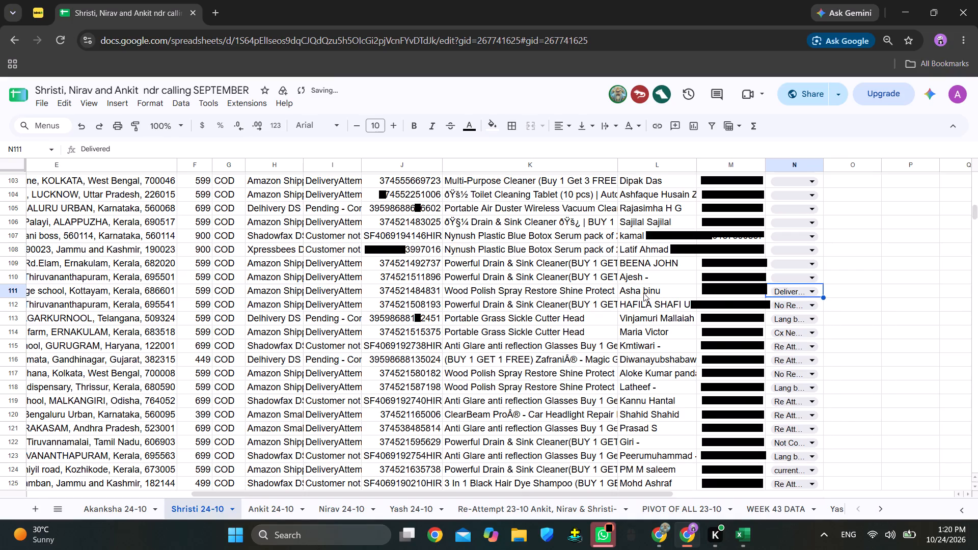
Set the row 110 remark on the Shristi 24-10 sheet to Lang barrier.
left_click(792, 277)
scroll(830, 354, "down", 3)
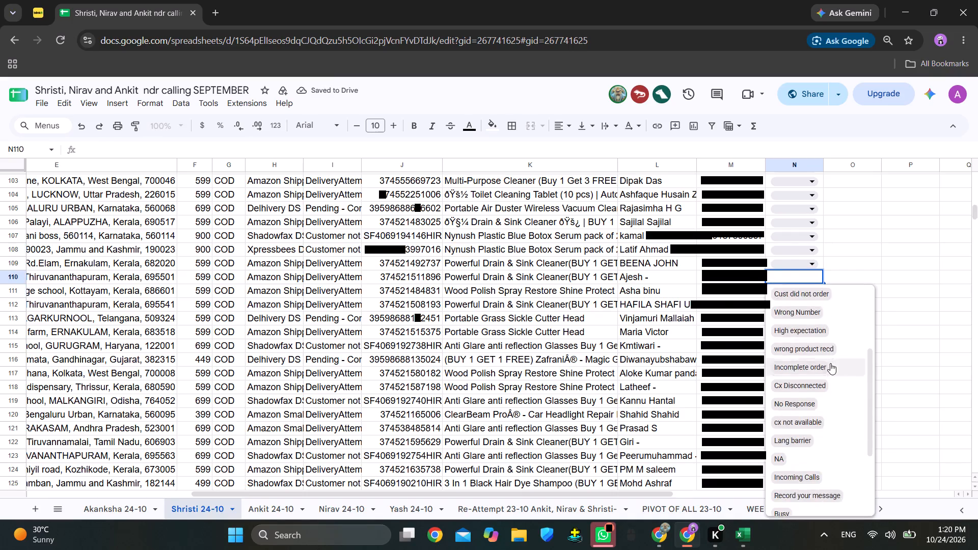
left_click(784, 375)
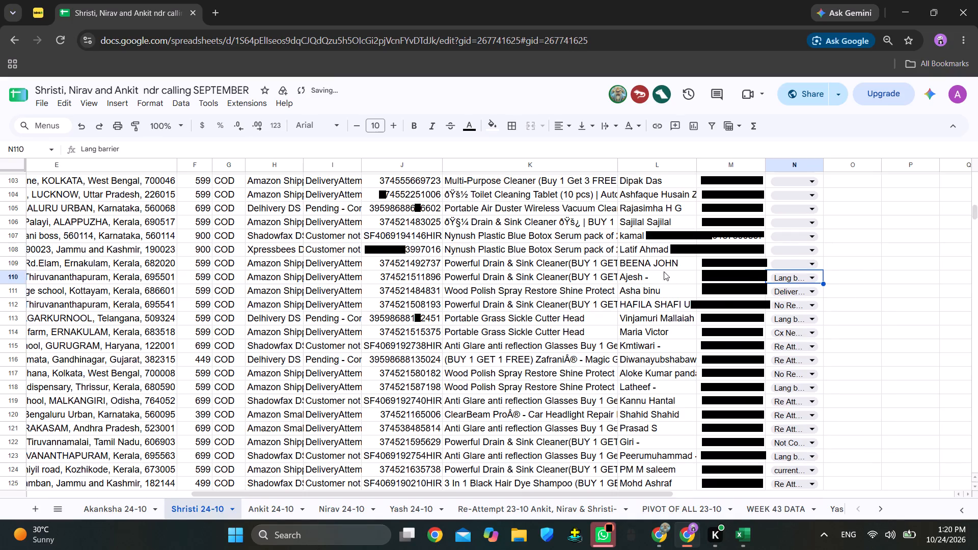
Set the row 109 remark on the Shristi 24-10 sheet to No Response.
left_click(783, 269)
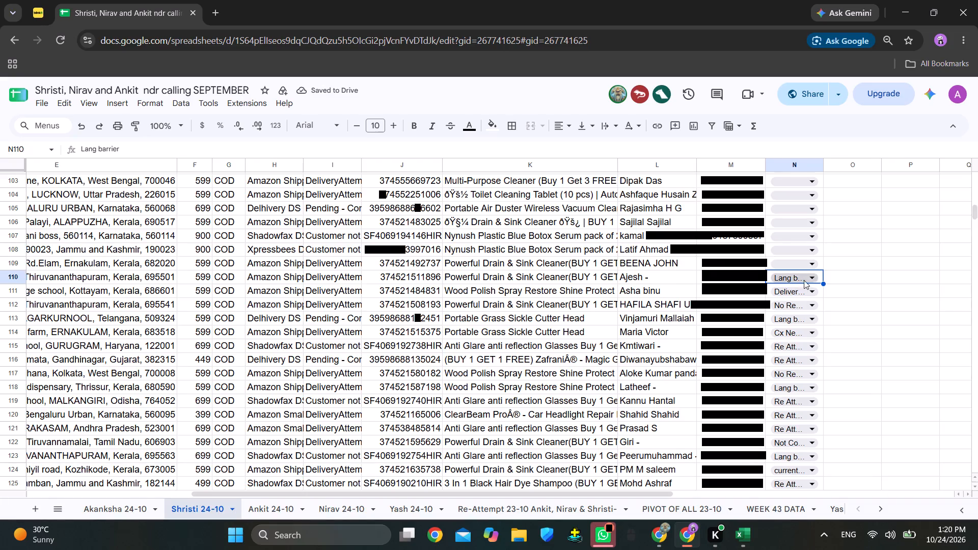
left_click(794, 264)
scroll(801, 337, "down", 3)
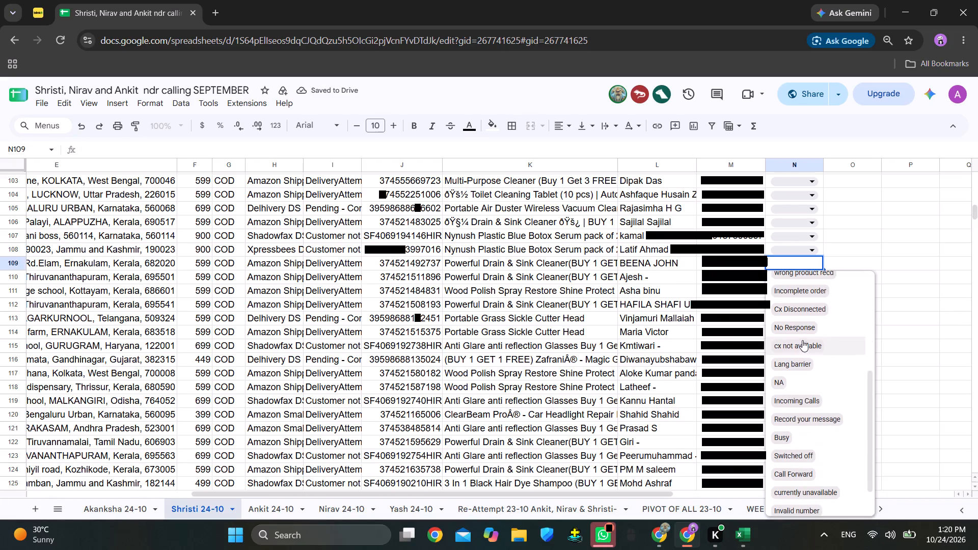
left_click(797, 327)
Set the row 108 remark on the Shristi 24-10 sheet to Re Attempt.
scroll(813, 311, "up", 1)
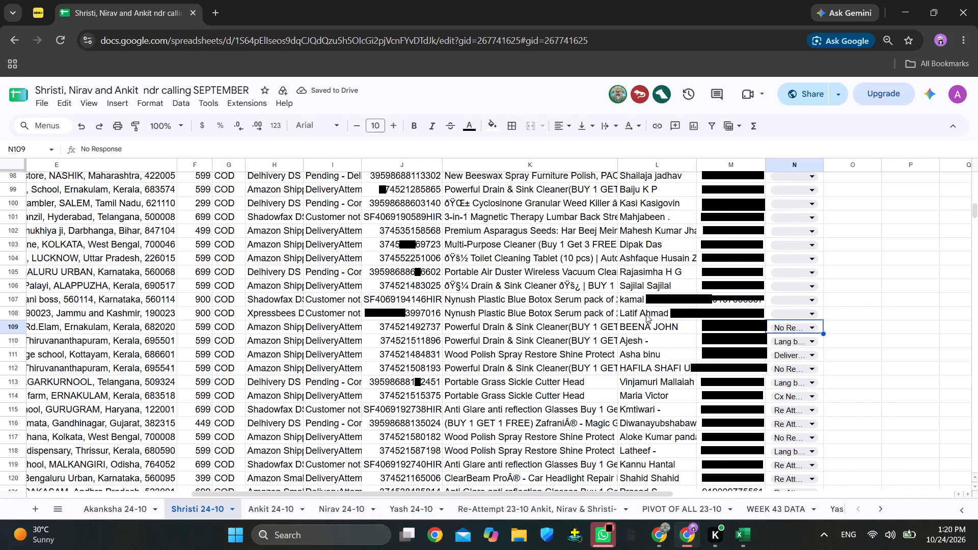
left_click(801, 314)
left_click(799, 328)
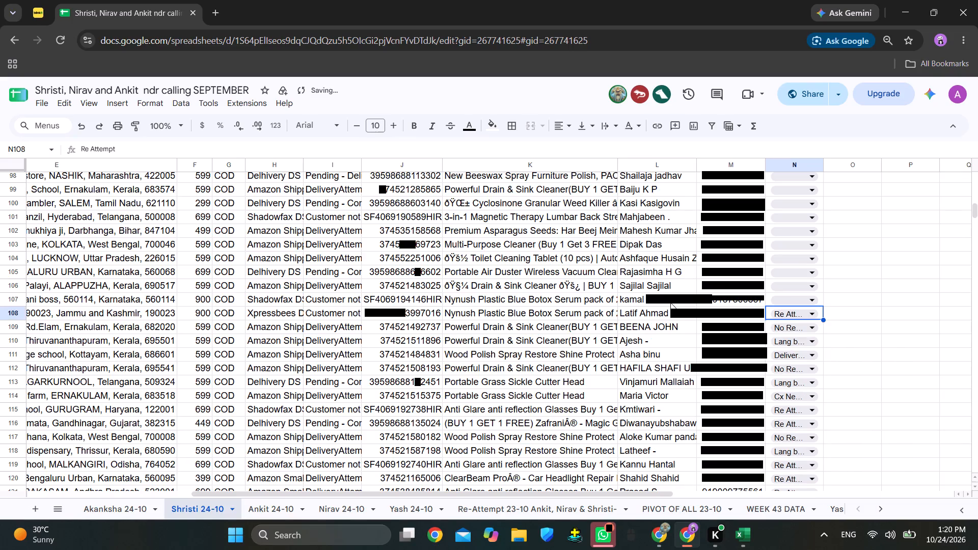
Set the row 107 remark on the Shristi 24-10 sheet to Not Connected.
left_click(782, 298)
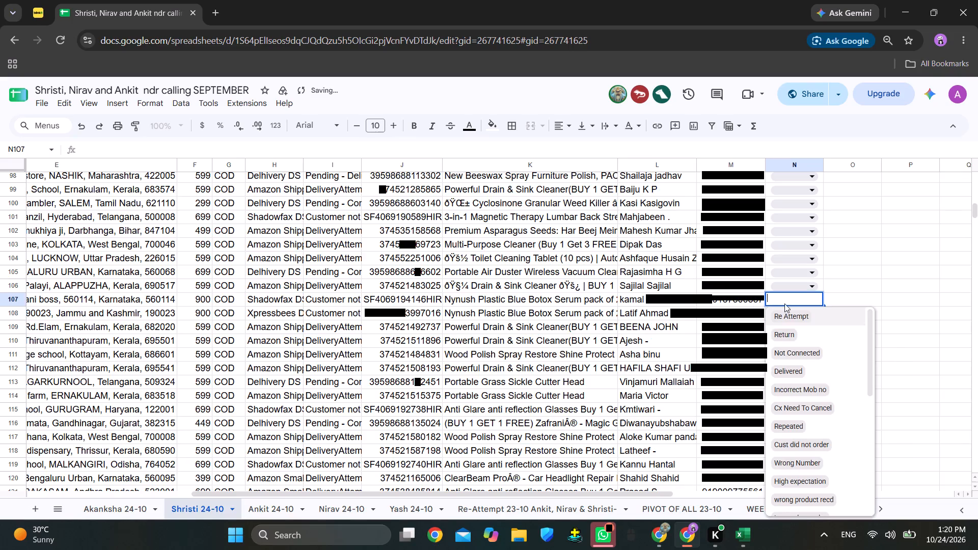
left_click(804, 351)
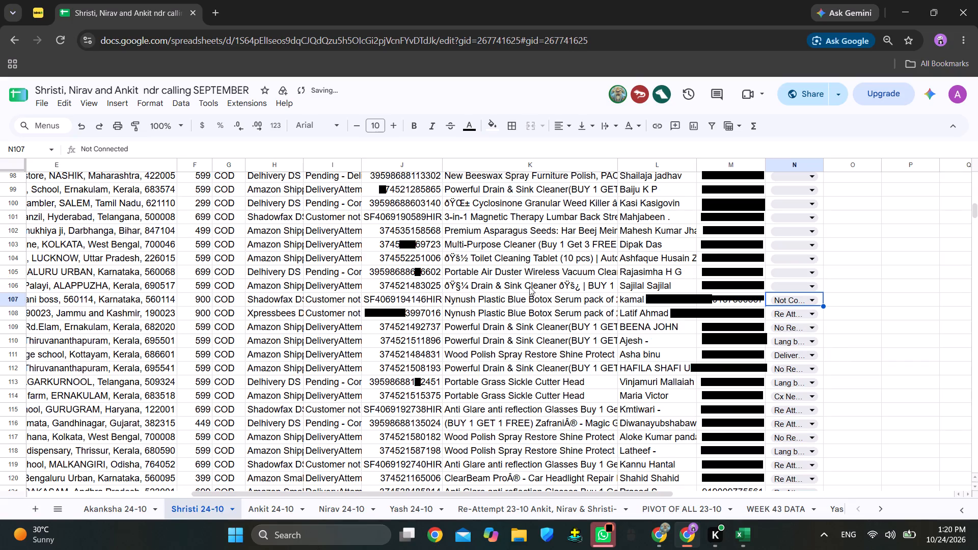
Set the row 106 remark on the Shristi 24-10 sheet to Out of Coverage Area.
left_click(799, 288)
scroll(830, 370, "down", 11)
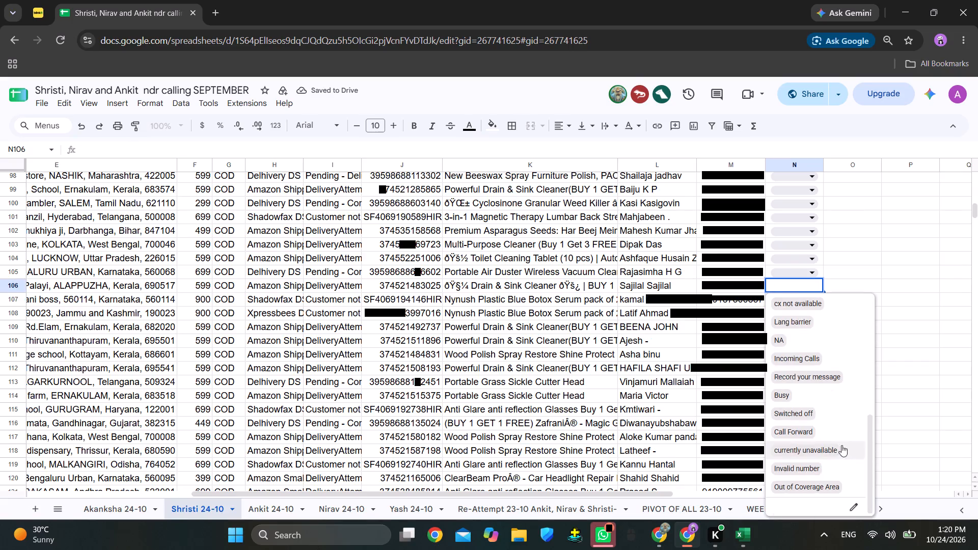
left_click(816, 488)
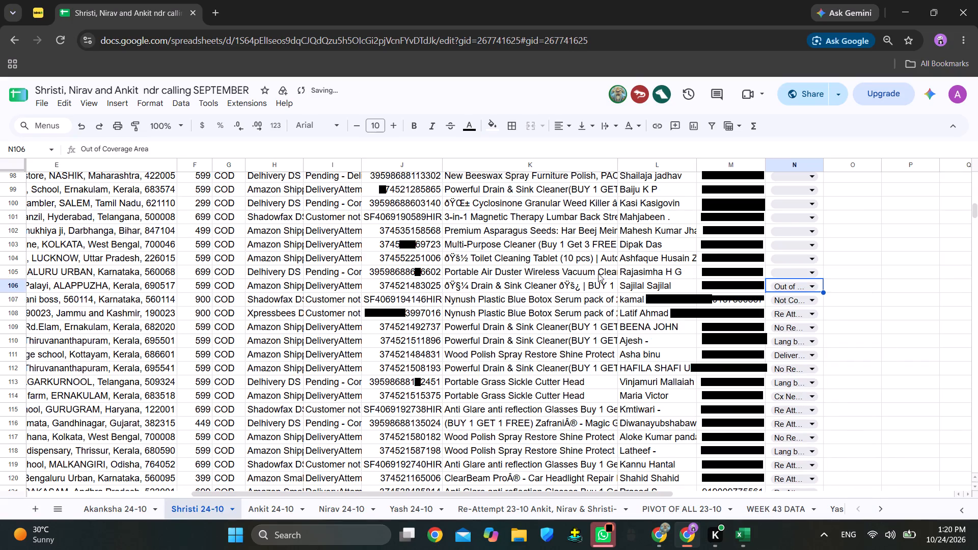
Set the row 105 remark on the Shristi 24-10 sheet to Re Attempt.
left_click(795, 276)
left_click(797, 288)
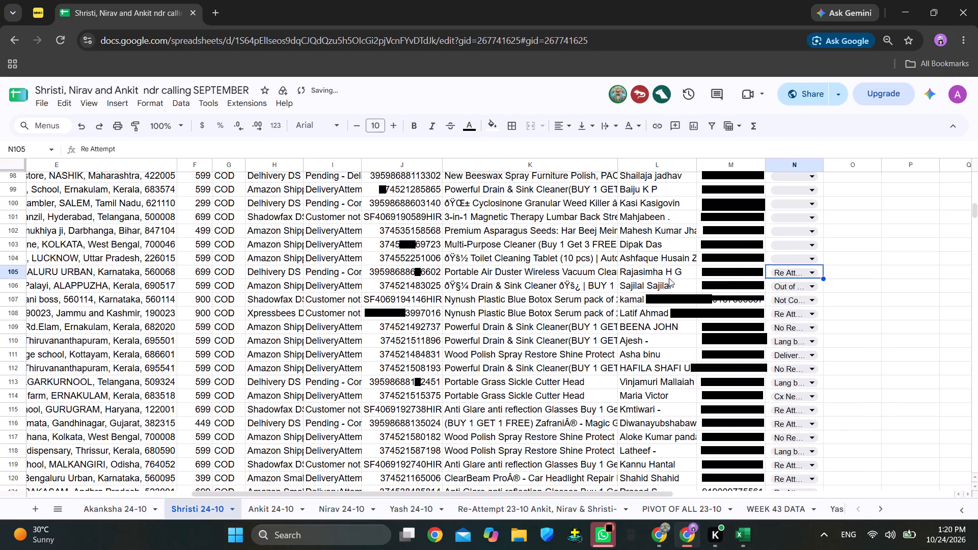
Set the row 104 remark on the Shristi 24-10 sheet to No Response.
left_click(794, 256)
scroll(810, 325, "down", 4)
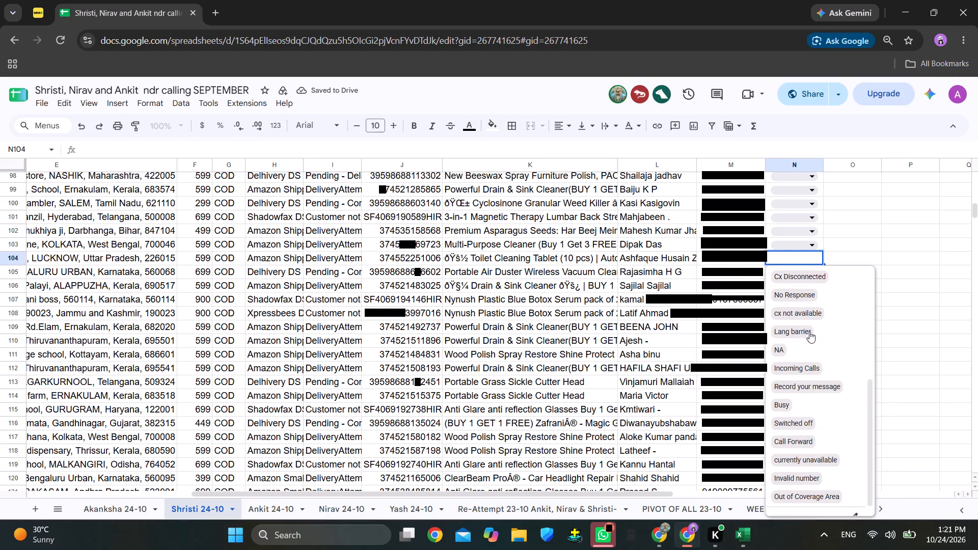
left_click(799, 287)
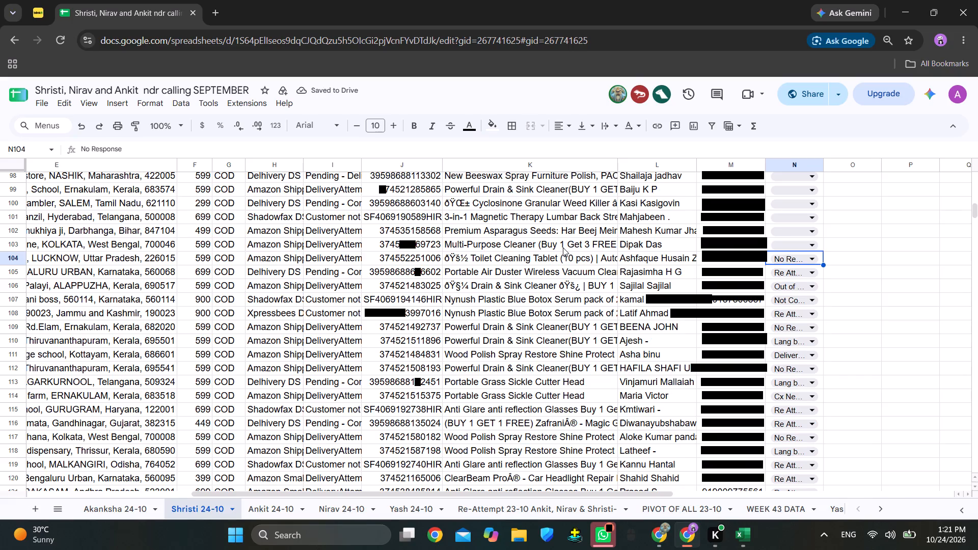
Set the row 103 remark on the Shristi 24-10 sheet to Busy.
left_click(802, 242)
scroll(806, 317, "down", 4)
left_click(778, 395)
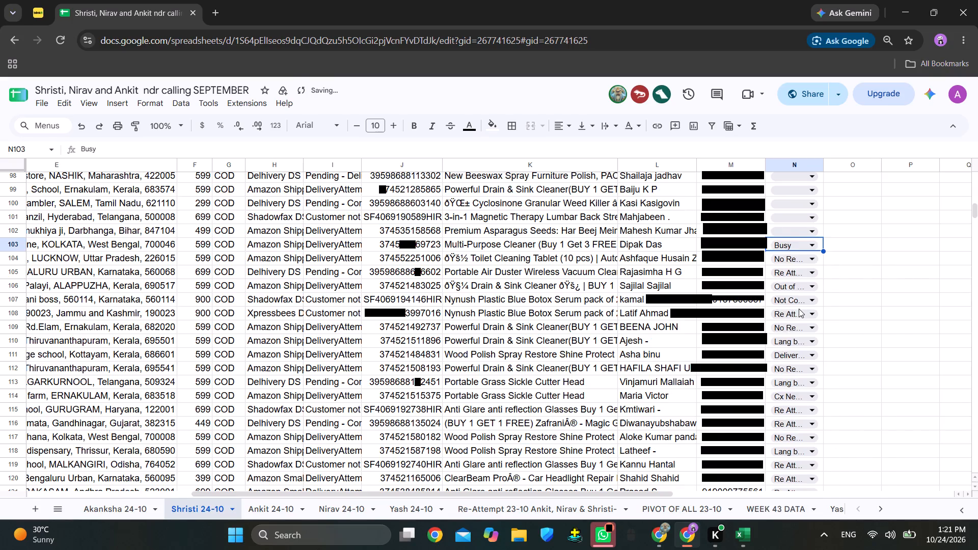
Set the row 102 remark on the Shristi 24-10 sheet to Delivered.
scroll(799, 309, "up", 1)
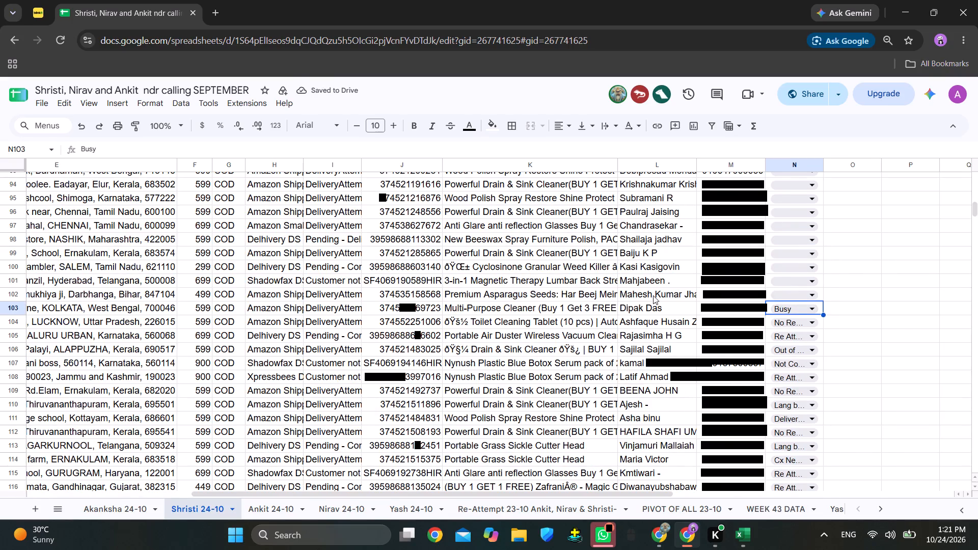
left_click(794, 295)
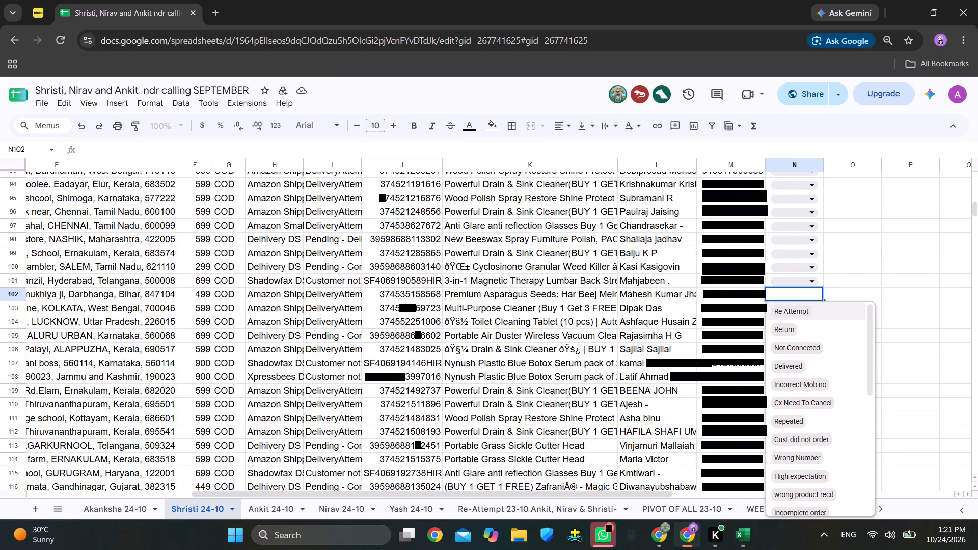
left_click(792, 367)
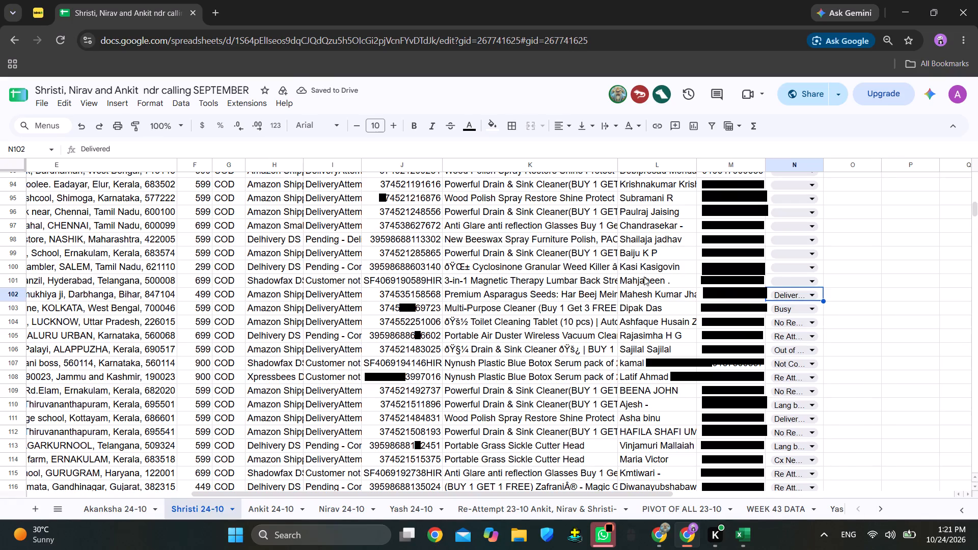
Set the row 101 remark on the Shristi 24-10 sheet to Switched off.
left_click(801, 281)
scroll(816, 344, "down", 2)
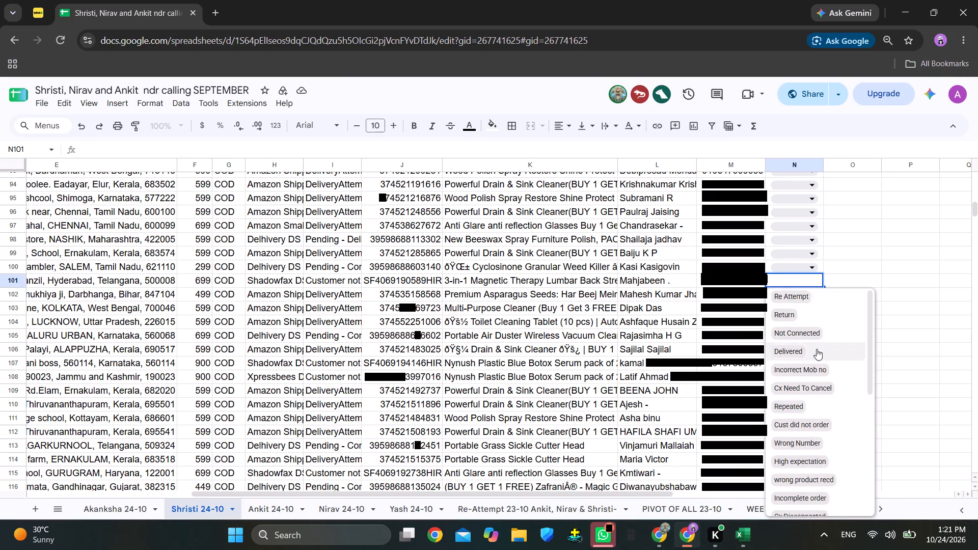
scroll(817, 349, "down", 14)
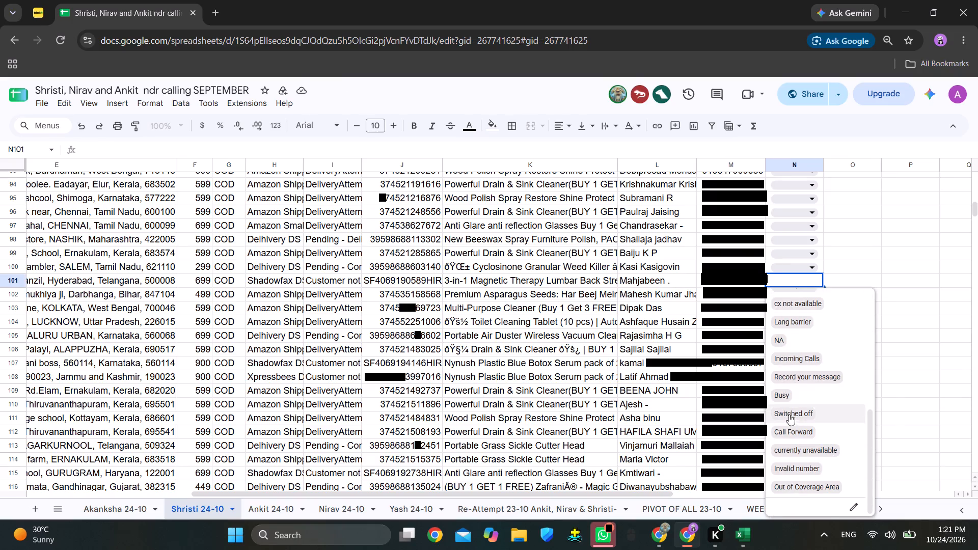
left_click(792, 415)
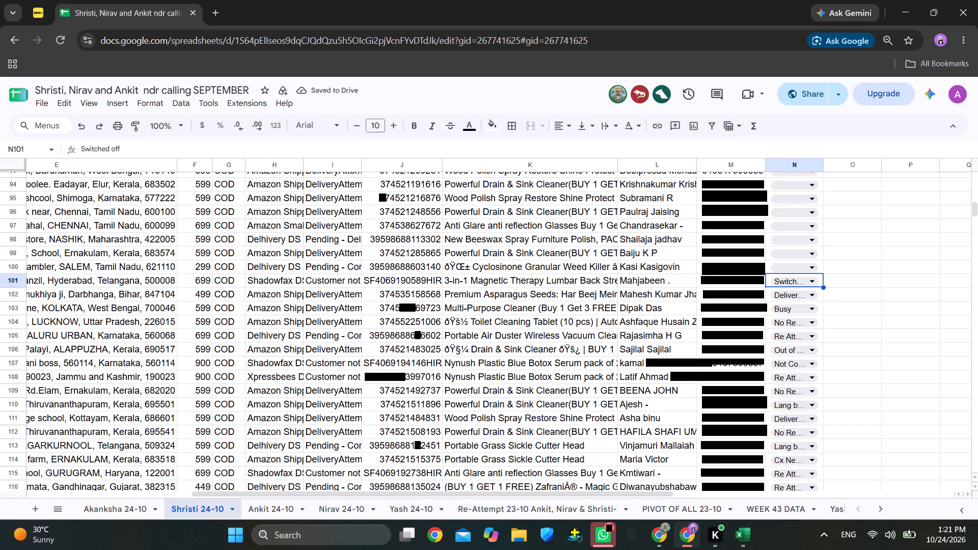
Set the row 100 remark on the Shristi 24-10 sheet to Lang barrier.
left_click(796, 264)
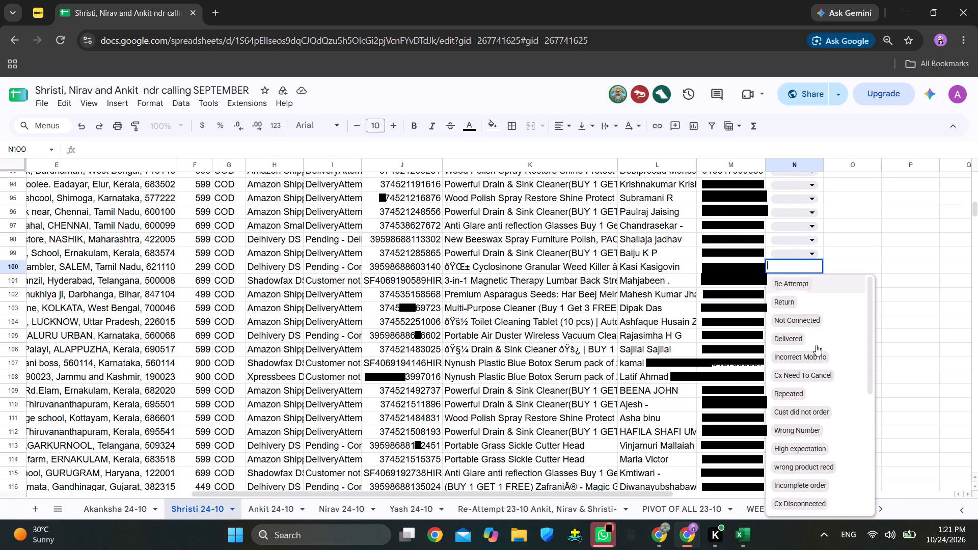
scroll(816, 346, "down", 3)
left_click(794, 370)
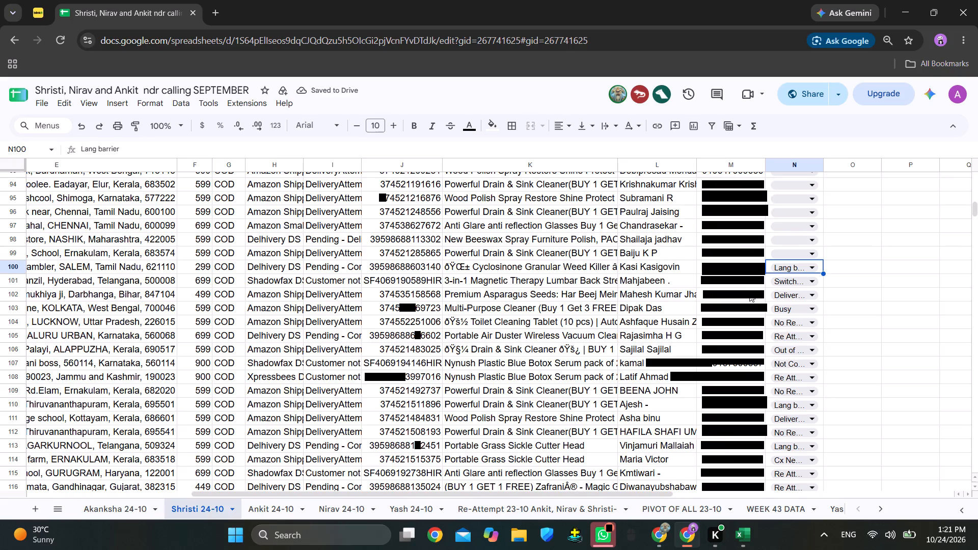
Set the row 99 remark on the Shristi 24-10 sheet to Lang barrier.
scroll(749, 293, "up", 1)
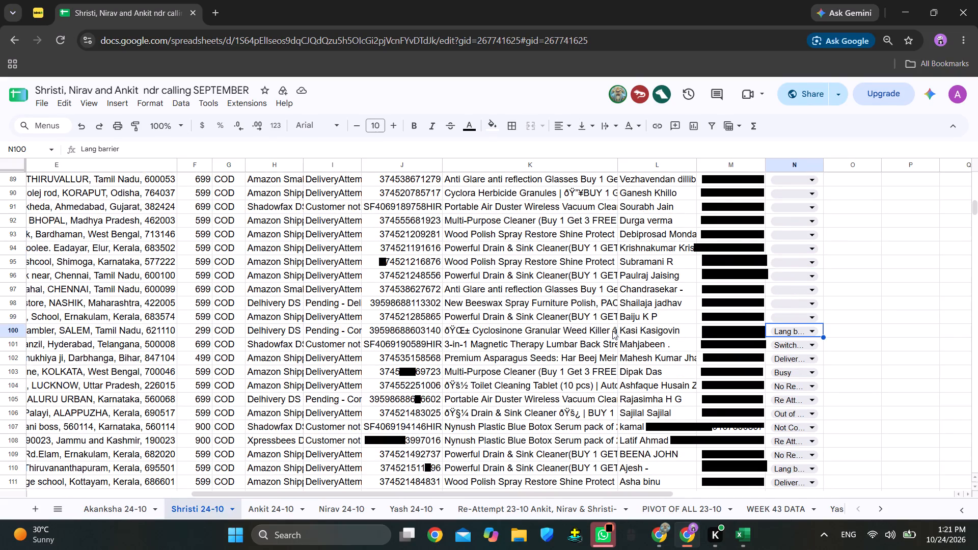
left_click(789, 316)
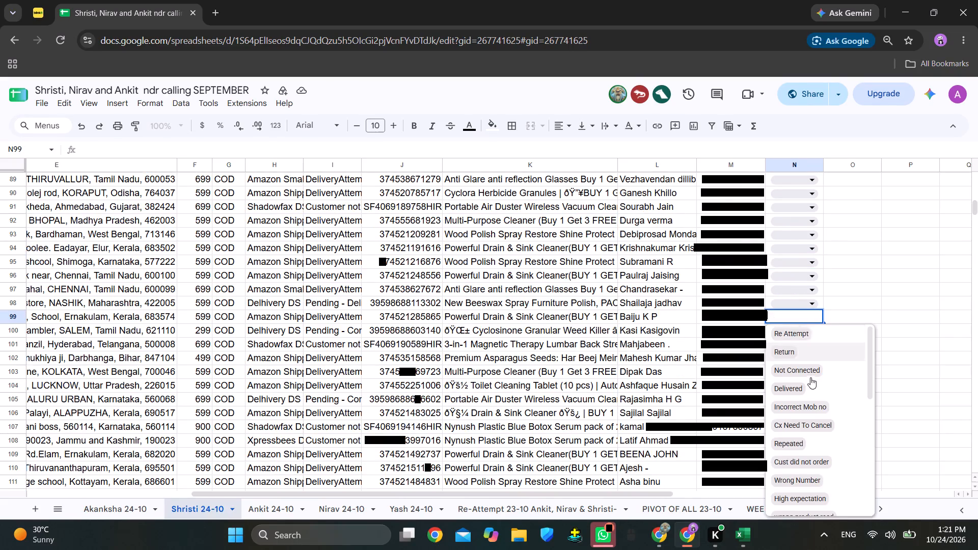
scroll(811, 379, "down", 3)
left_click(796, 414)
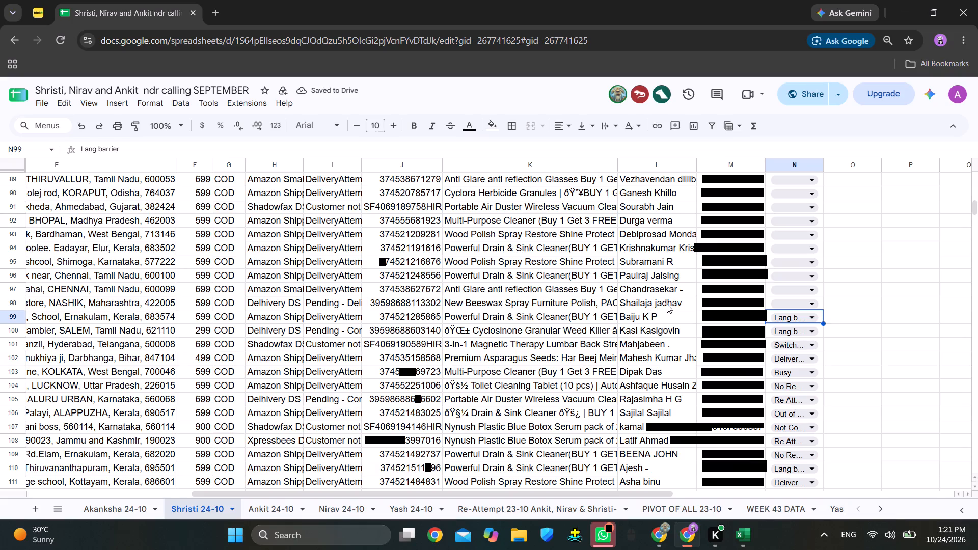
Set the row 98 remark on the Shristi 24-10 sheet to Re Attempt.
left_click(782, 305)
left_click(793, 317)
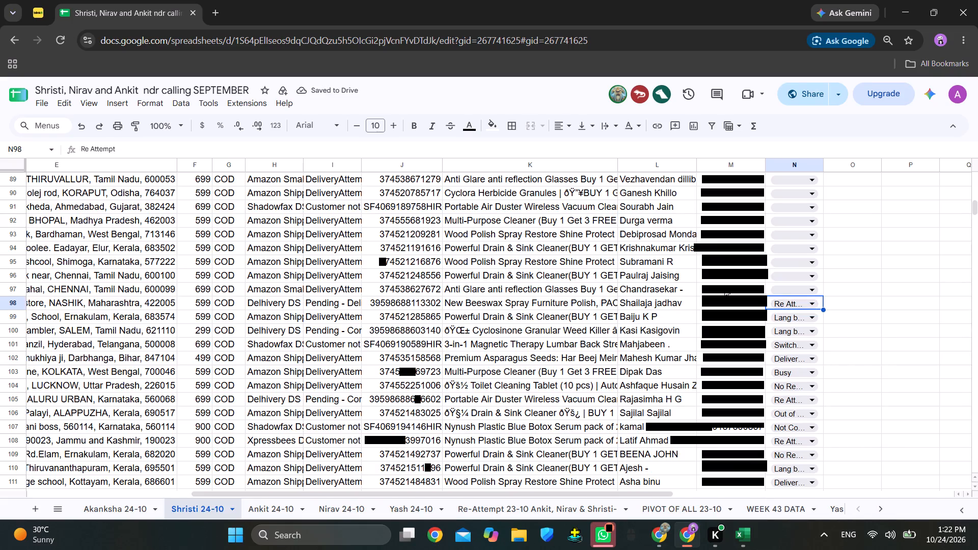
Set the row 97 remark on the Shristi 24-10 sheet to Re Attempt.
left_click(809, 289)
left_click(802, 305)
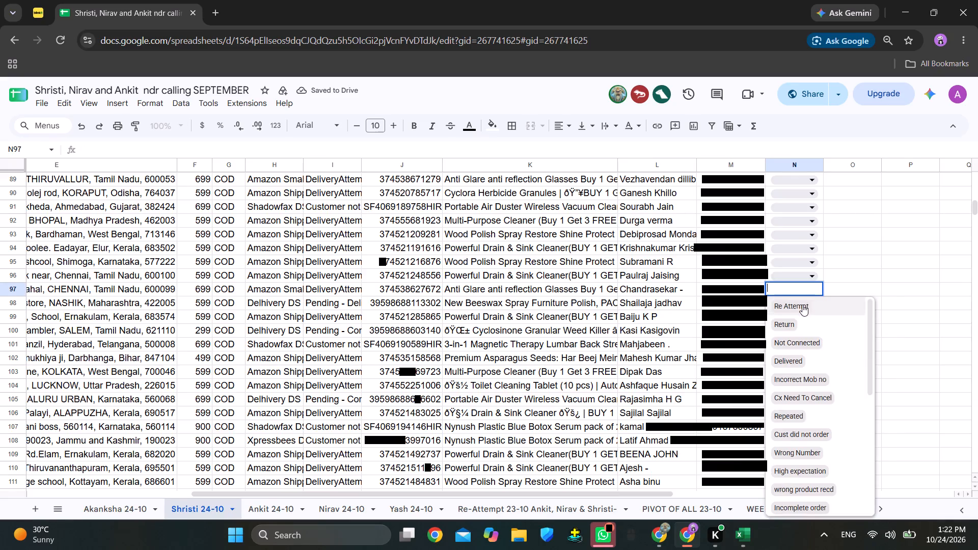
Set the row 96 remark on the Shristi 24-10 sheet to No Response.
left_click(782, 277)
scroll(806, 376, "down", 2)
left_click(790, 401)
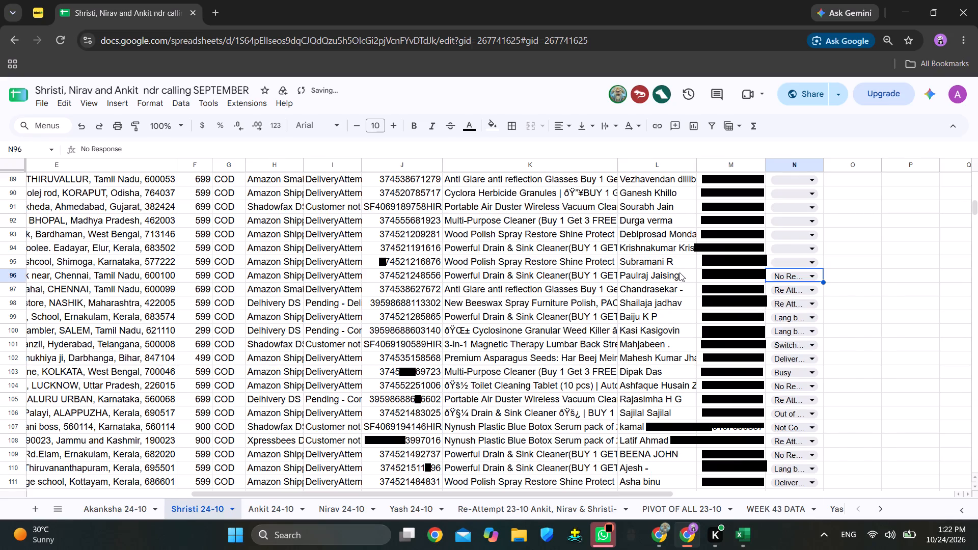
Set the row 95 remark on the Shristi 24-10 sheet to Cx Disconnected.
left_click(804, 263)
scroll(825, 366, "down", 2)
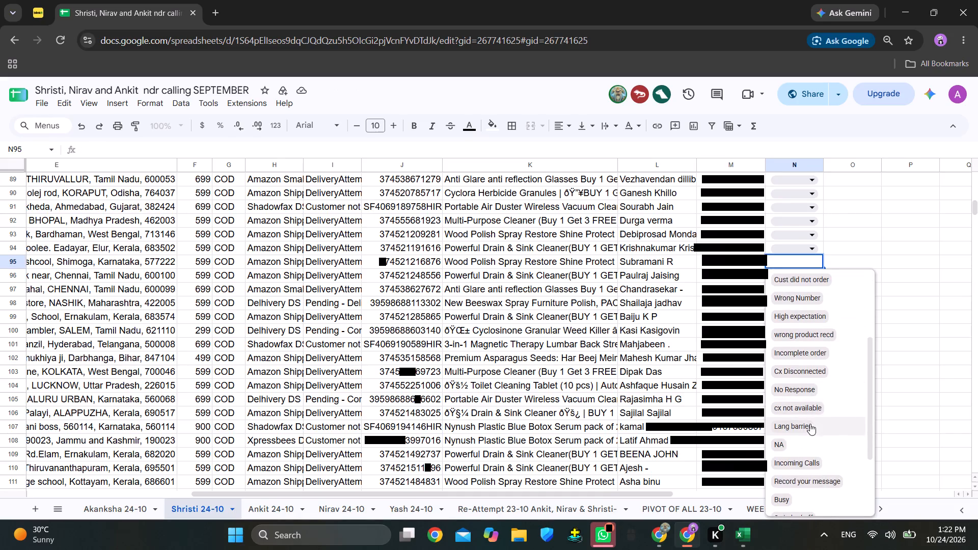
left_click(804, 373)
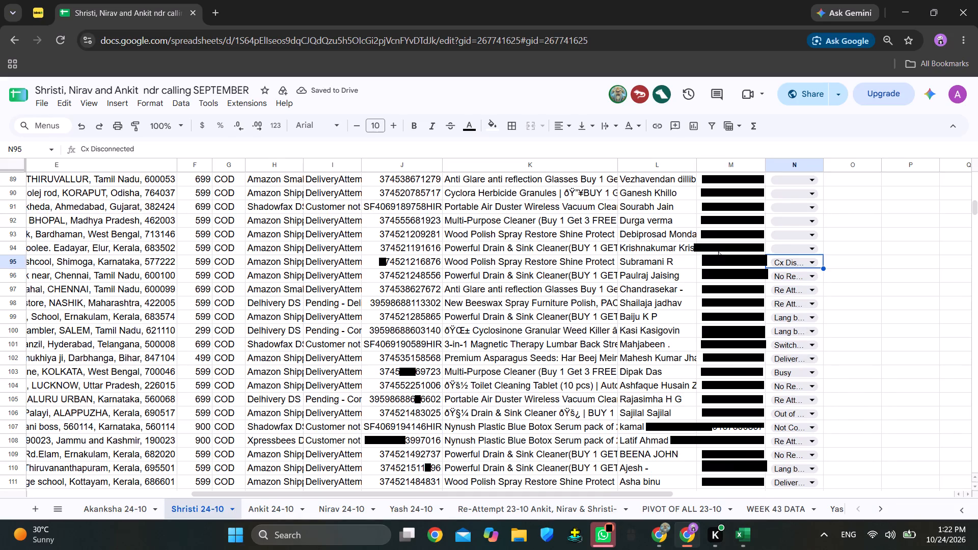
Set the row 94 remark on the Shristi 24-10 sheet to Incoming Calls.
left_click(793, 248)
scroll(783, 317, "down", 2)
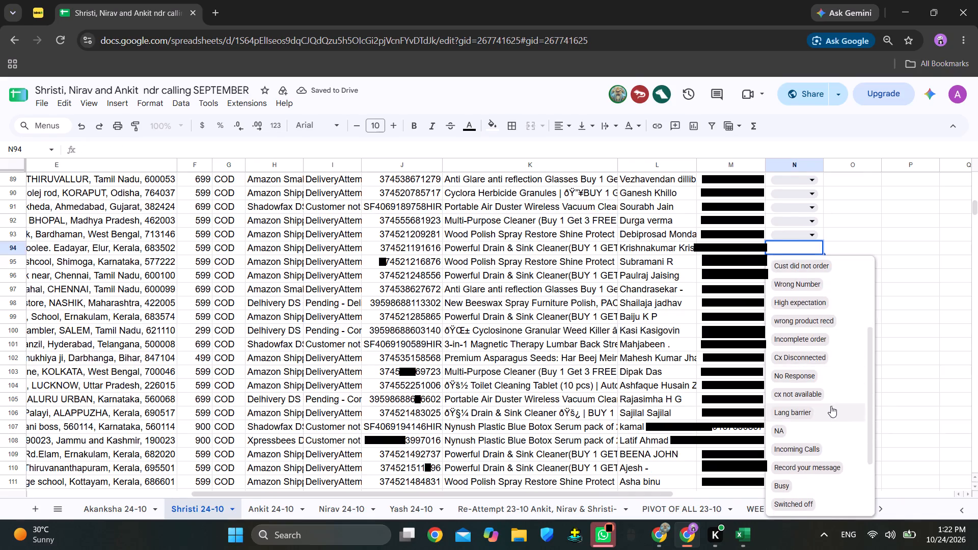
scroll(826, 406, "down", 1)
left_click(805, 382)
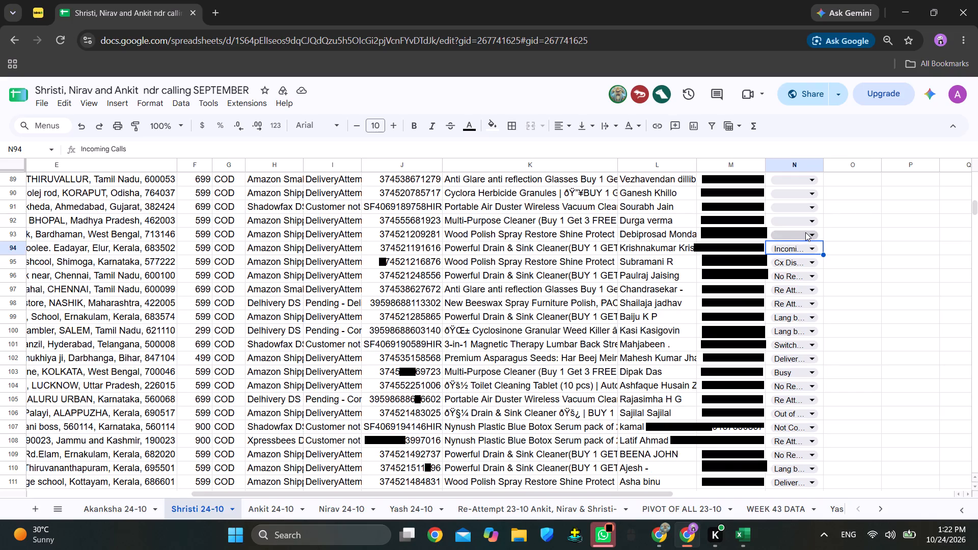
Set the row 93 remark on the Shristi 24-10 sheet to Delivered.
left_click(806, 232)
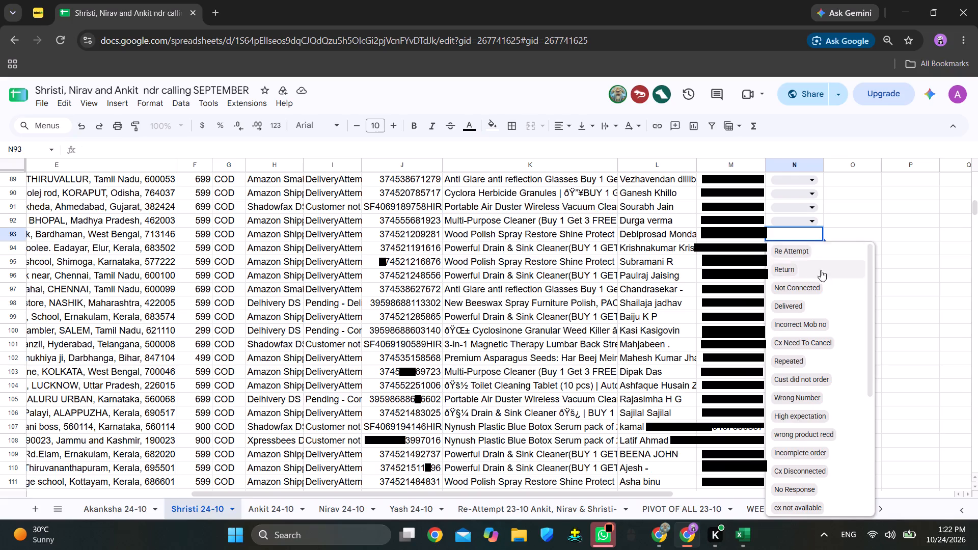
left_click(793, 307)
Set the row 92 remark on the Shristi 24-10 sheet to No Response.
scroll(806, 295, "up", 1)
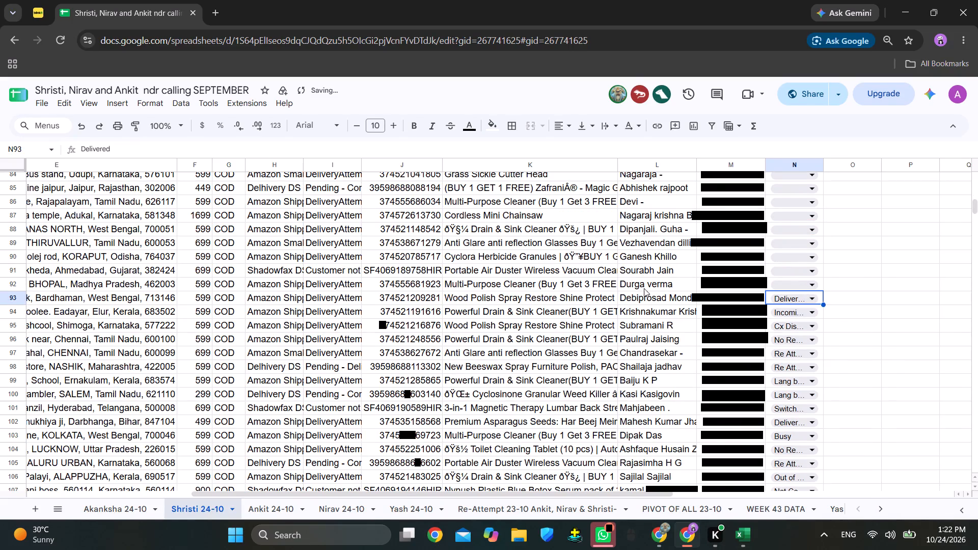
left_click(803, 287)
scroll(809, 341, "up", 1)
scroll(809, 343, "down", 2)
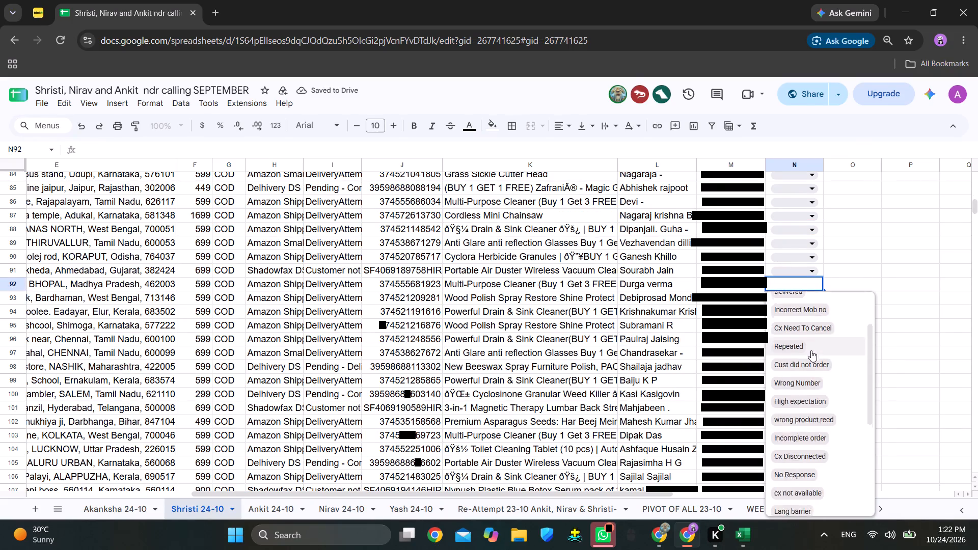
scroll(811, 350, "down", 1)
left_click(792, 349)
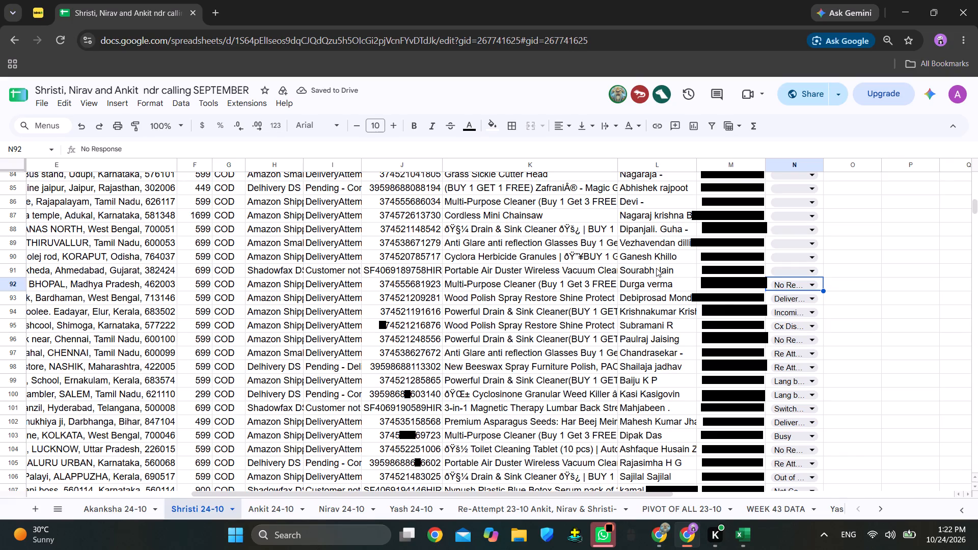
Set the row 91 remark on the Shristi 24-10 sheet to Re Attempt.
left_click(803, 272)
left_click(798, 285)
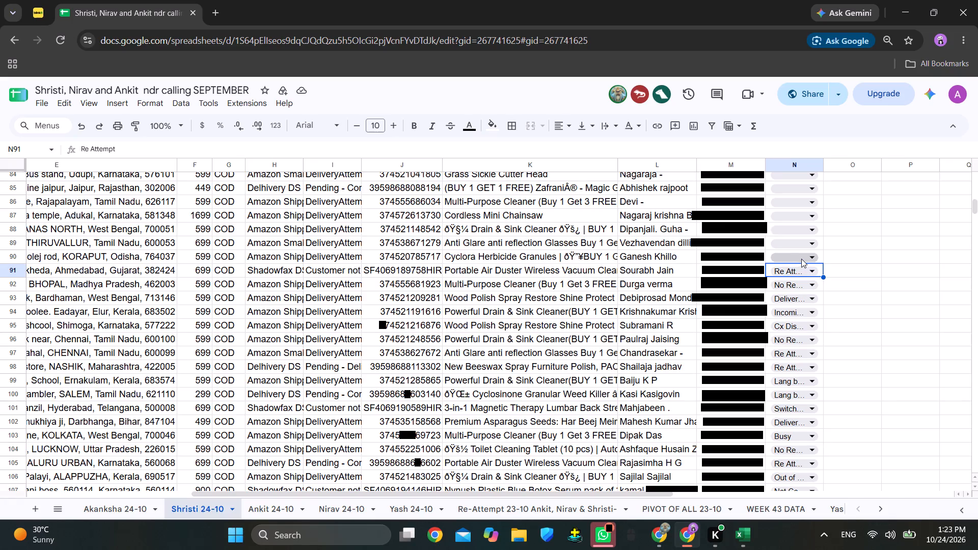
Set the row 90 remark on the Shristi 24-10 sheet to No Response.
left_click(801, 259)
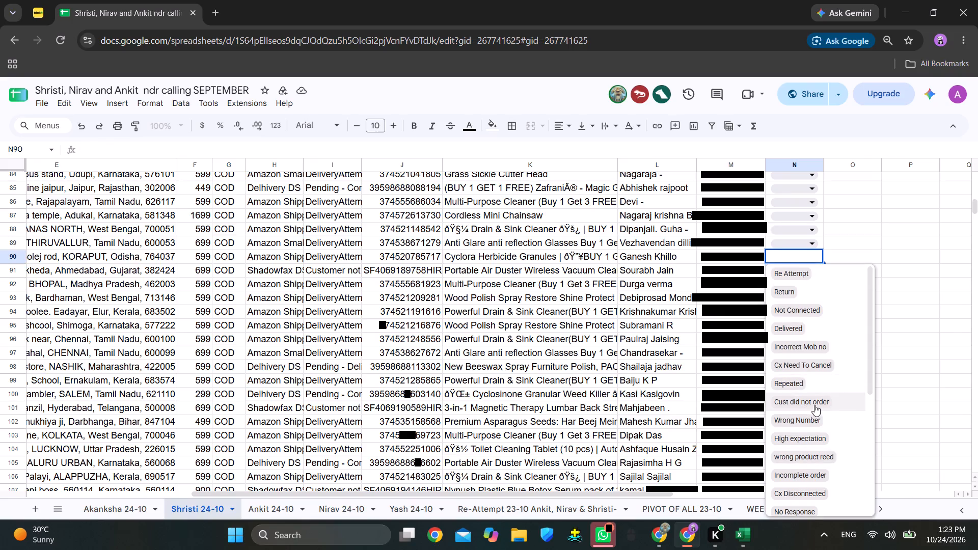
scroll(814, 405, "down", 1)
left_click(806, 450)
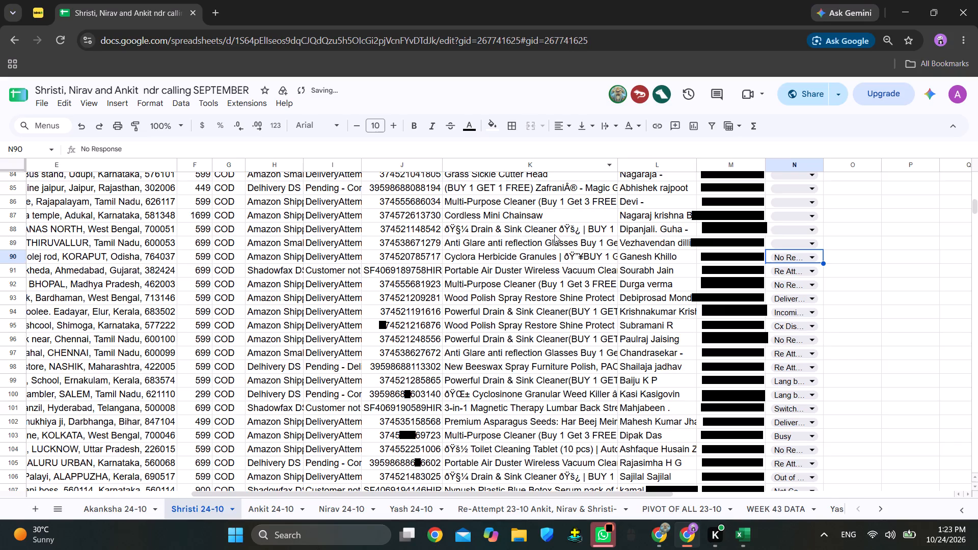
Set the row 89 remark on the Shristi 24-10 sheet to Lang barrier.
left_click(788, 240)
scroll(789, 322, "down", 2)
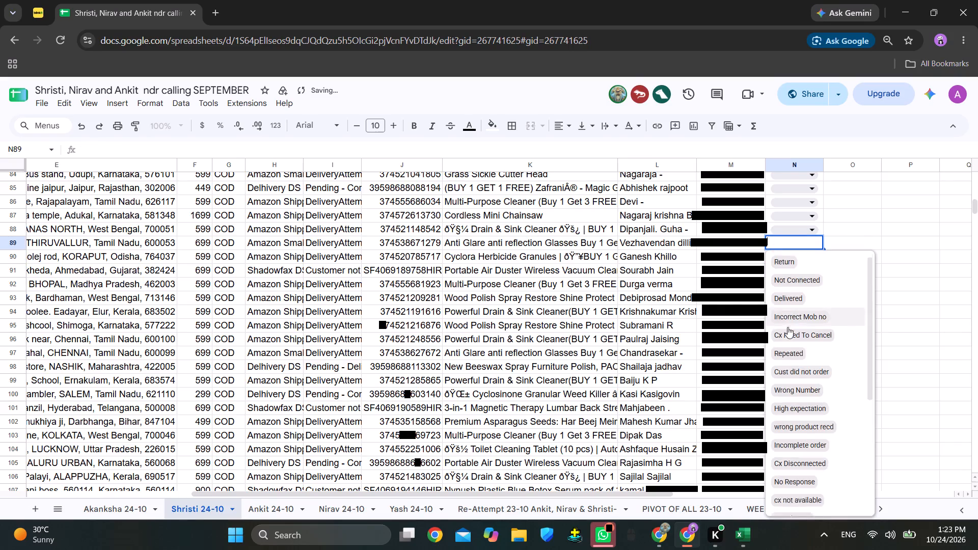
left_click(805, 409)
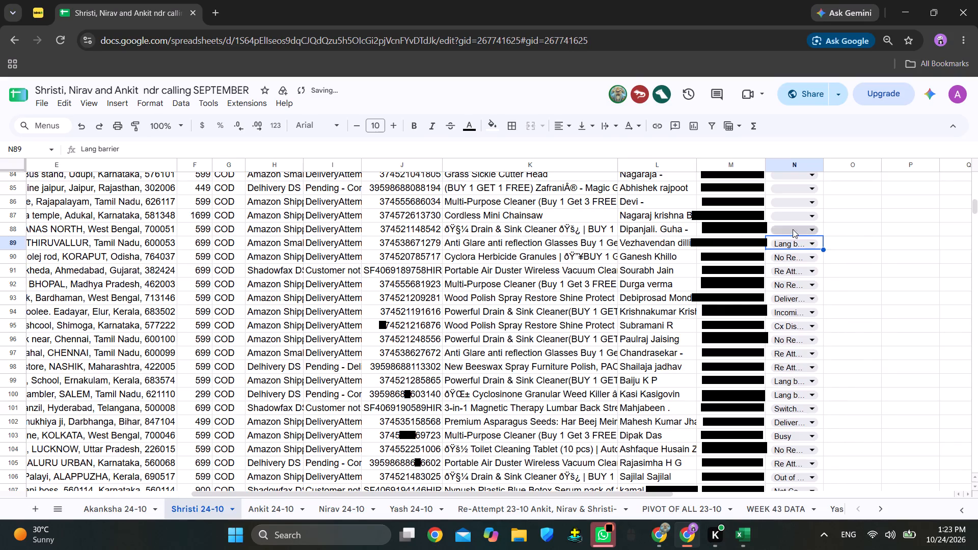
Set the row 88 remark on the Shristi 24-10 sheet to Cx Disconnected.
left_click(801, 231)
scroll(818, 321, "down", 1)
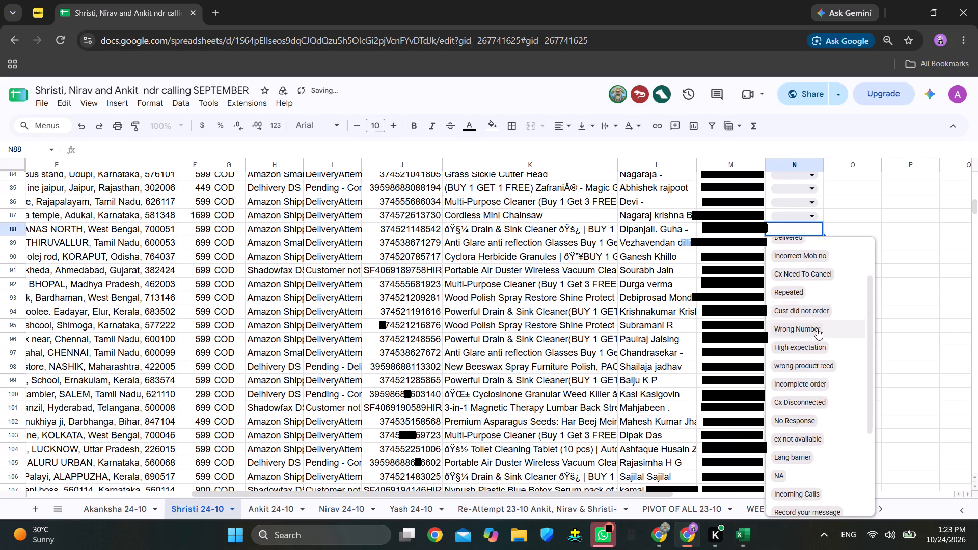
scroll(817, 369, "down", 1)
left_click(807, 338)
Set the row 87 remark on the Shristi 24-10 sheet to currently unavailable.
scroll(806, 302, "up", 2)
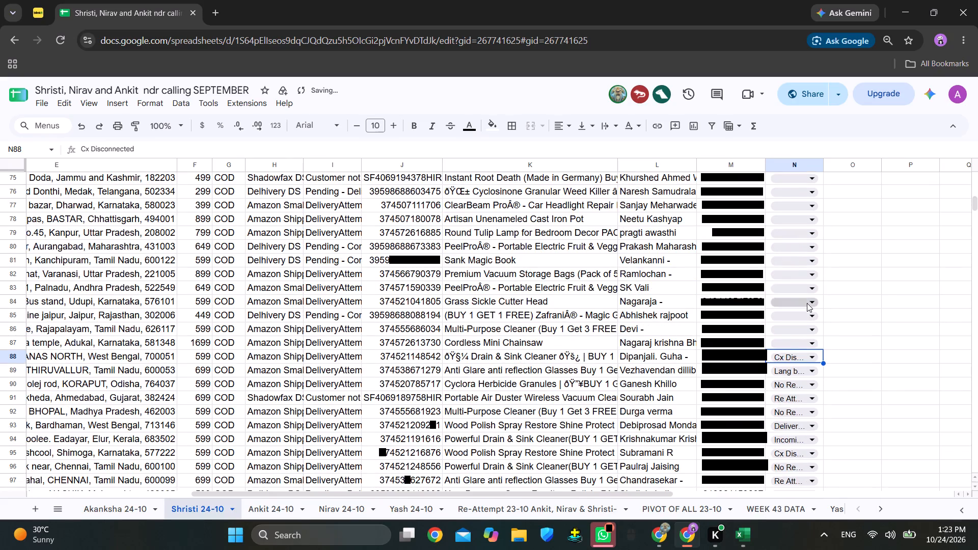
scroll(804, 309, "down", 1)
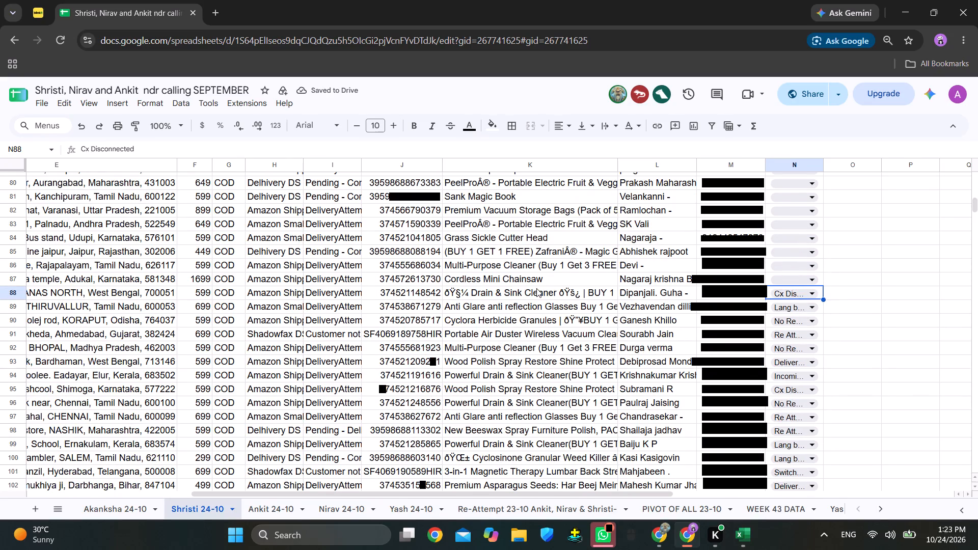
left_click(796, 282)
scroll(830, 362, "down", 11)
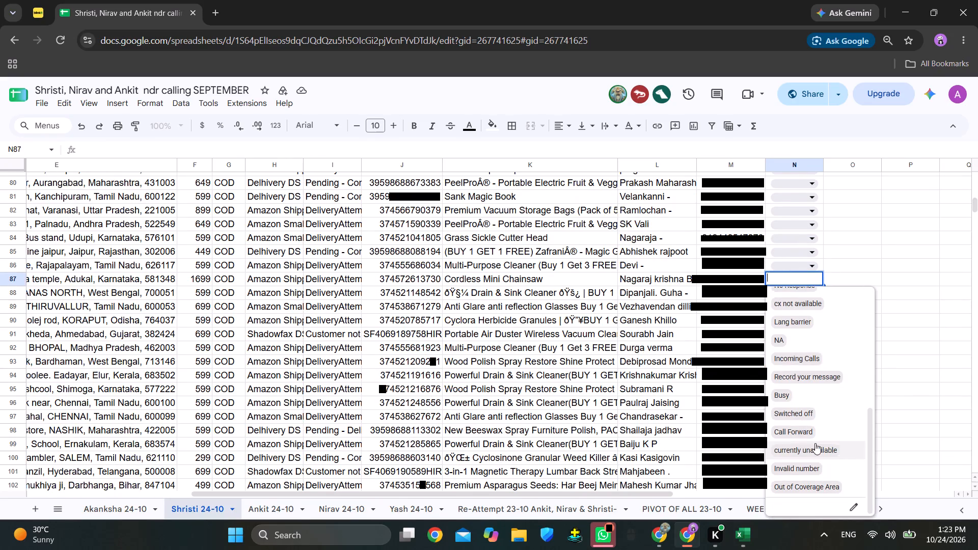
left_click(812, 448)
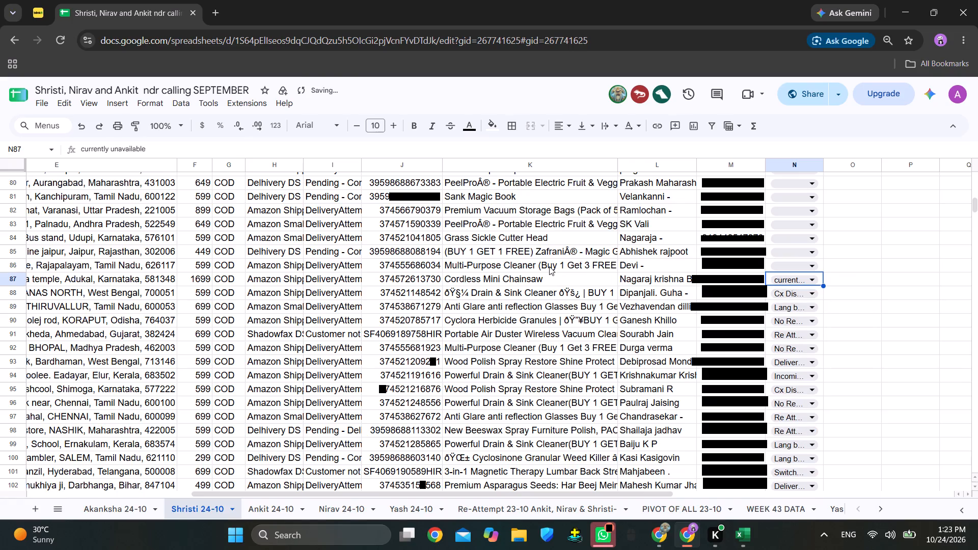
Set the row 86 remark on the Shristi 24-10 sheet to Out of Coverage Area.
left_click(803, 264)
scroll(828, 325, "down", 5)
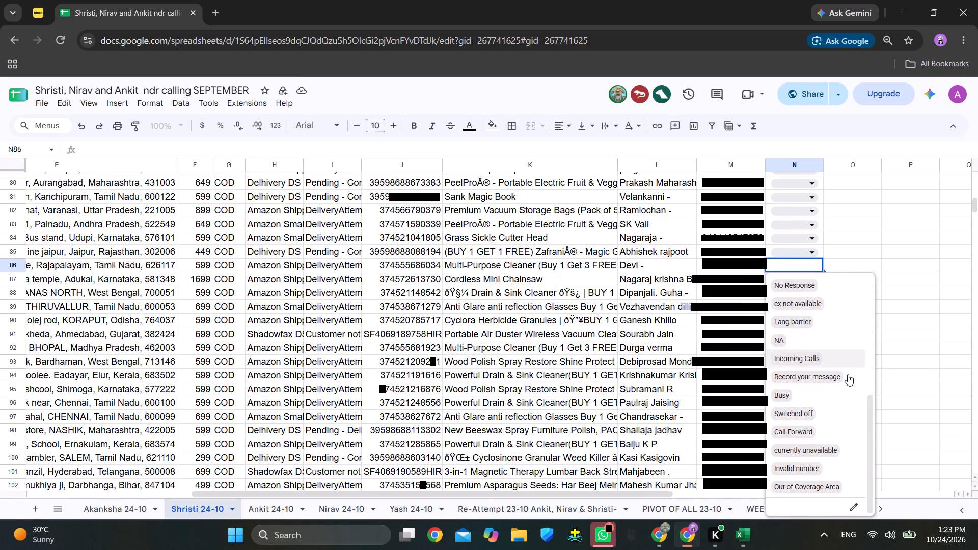
scroll(811, 322, "down", 1)
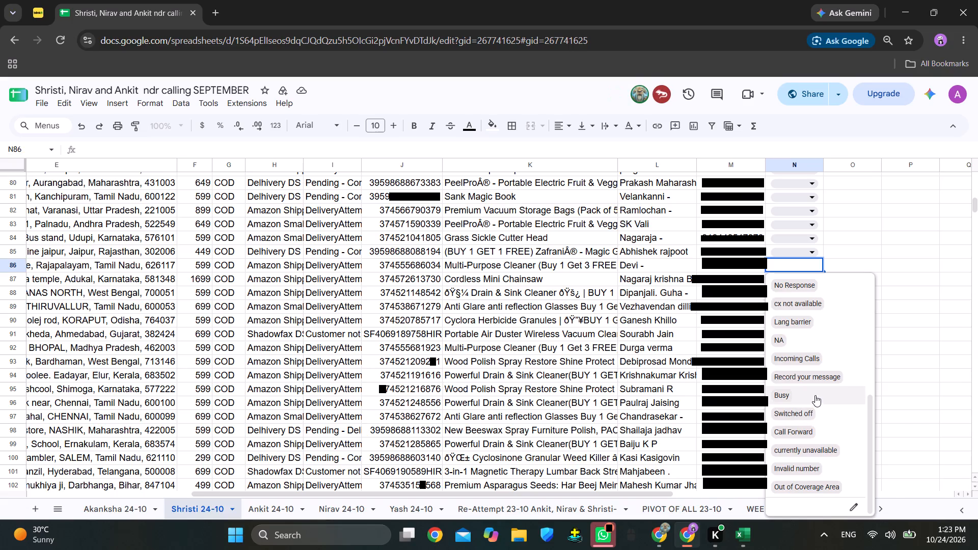
scroll(823, 391, "down", 3)
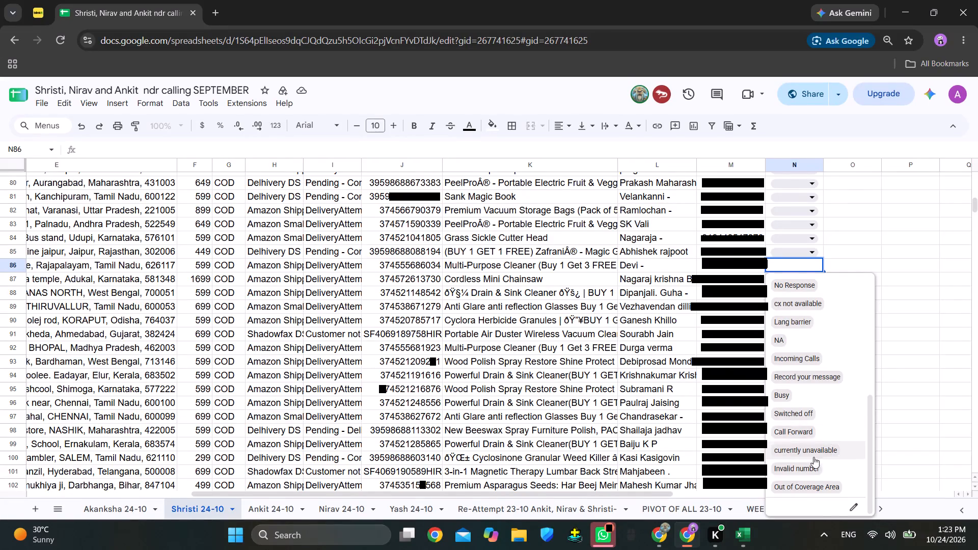
left_click(825, 485)
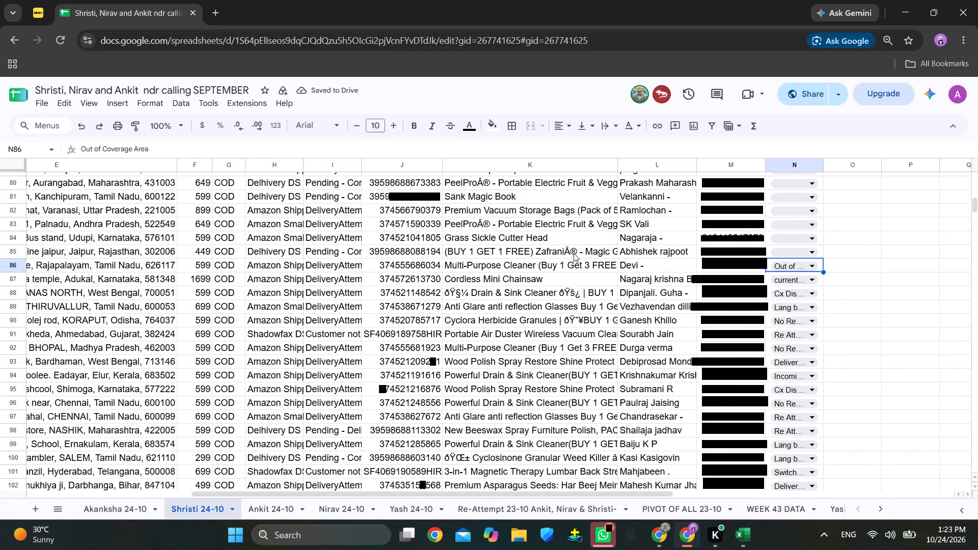
Set the row 85 remark on the Shristi 24-10 sheet to Re Attempt.
left_click(786, 252)
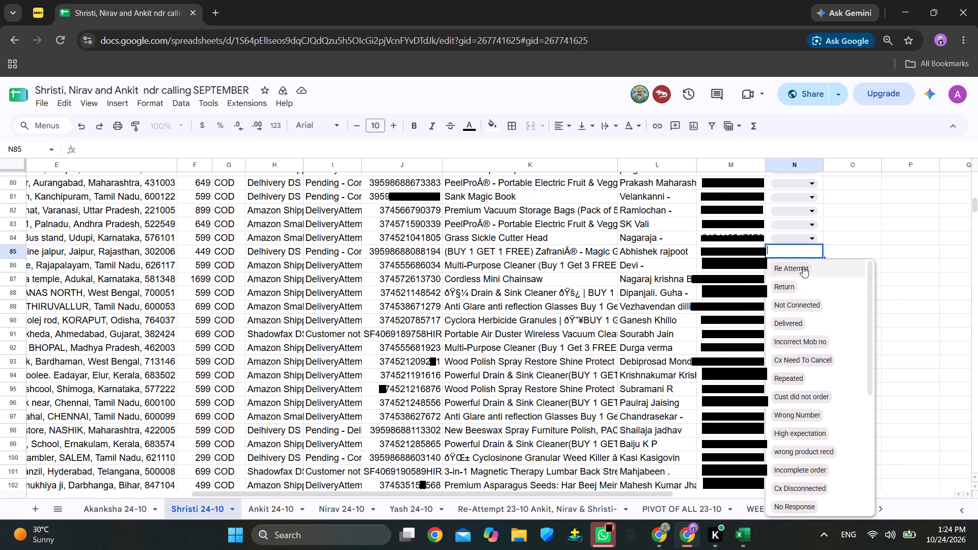
left_click(803, 266)
Set the row 84 remark on the Shristi 24-10 sheet to Not Connected.
scroll(810, 266, "up", 1)
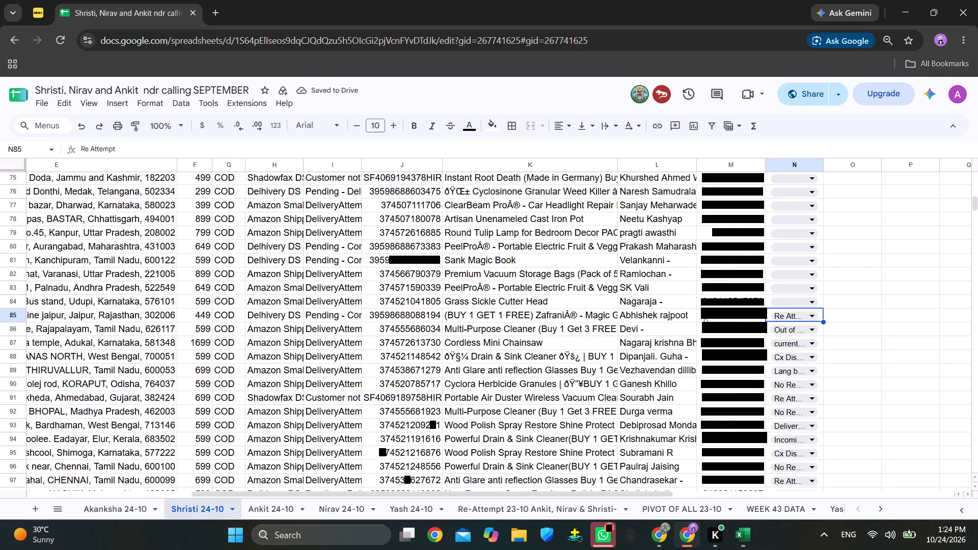
left_click(794, 304)
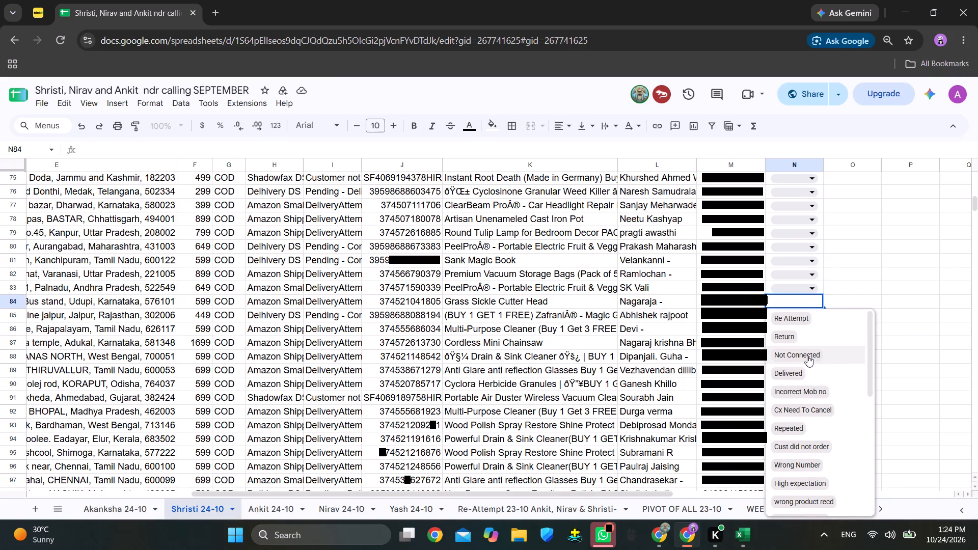
left_click(808, 354)
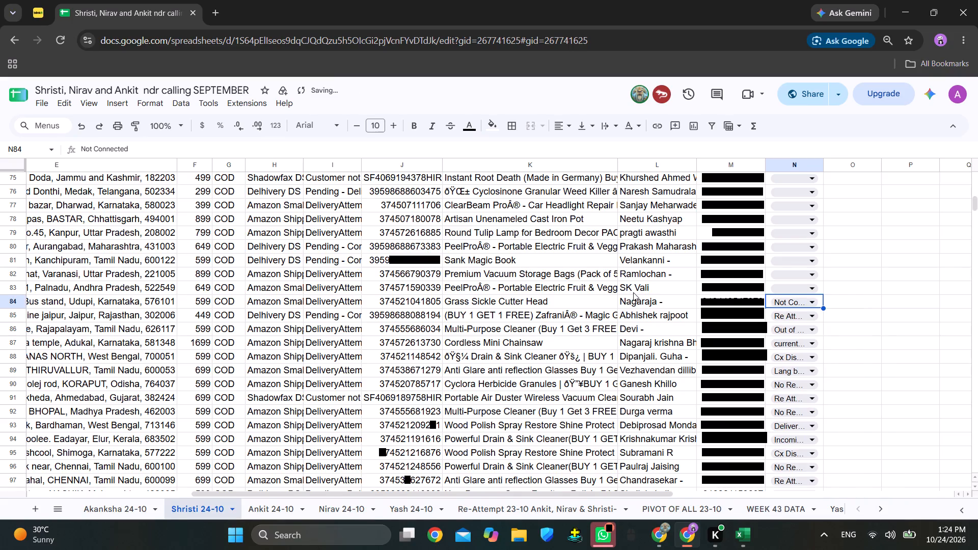
Review which rows already have remarks across the Shristi 24-10 sheet, and check the Akanksha 24-10 sheet as well.
scroll(742, 283, "up", 11)
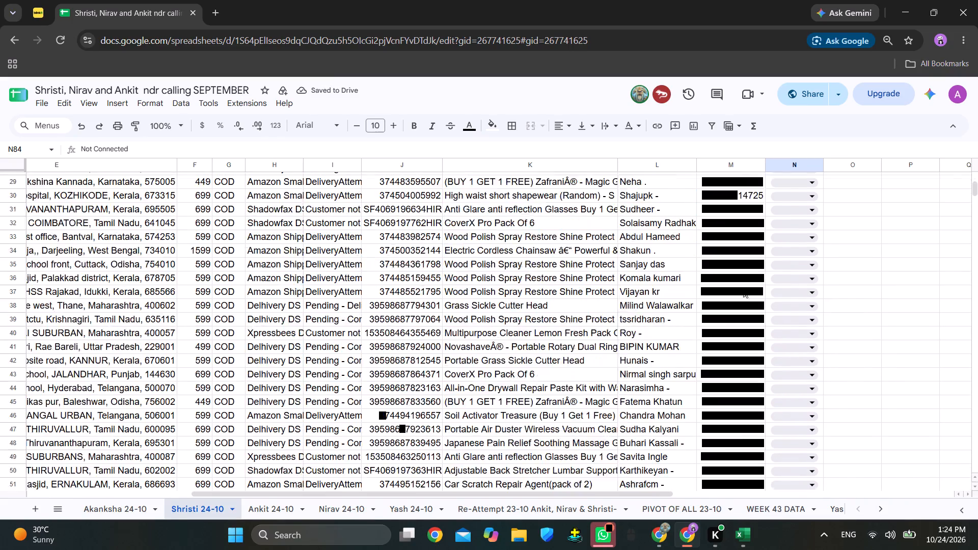
scroll(743, 289, "up", 8)
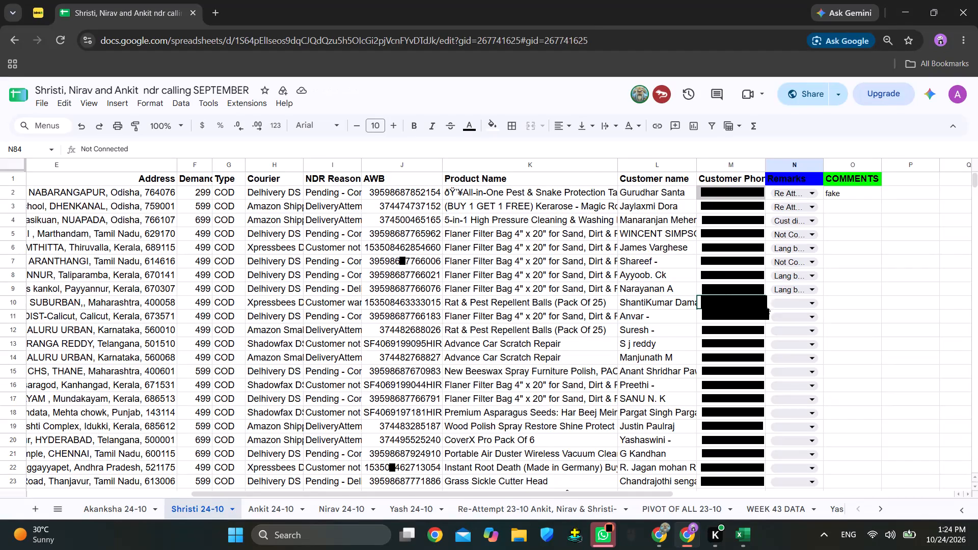
scroll(772, 311, "down", 6)
scroll(774, 319, "up", 1)
scroll(774, 320, "down", 11)
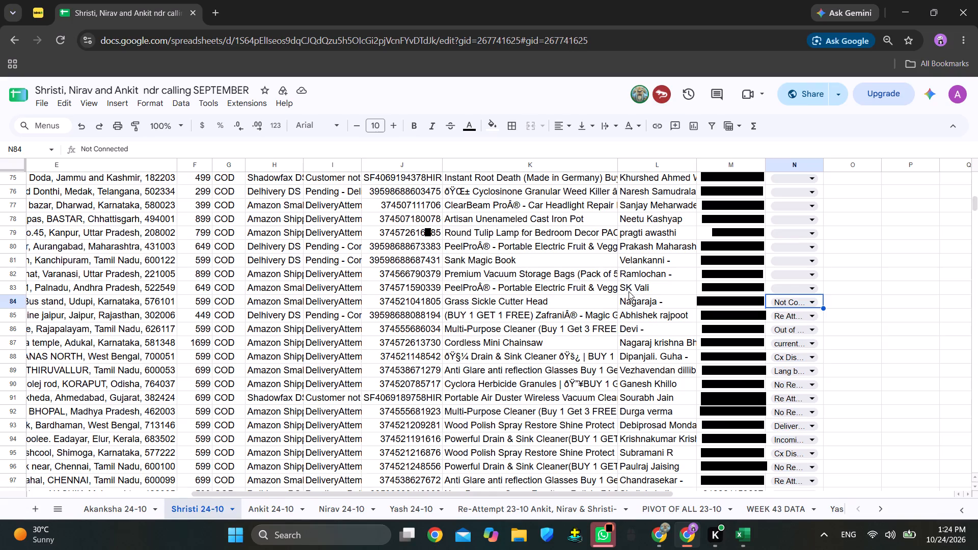
left_click(111, 511)
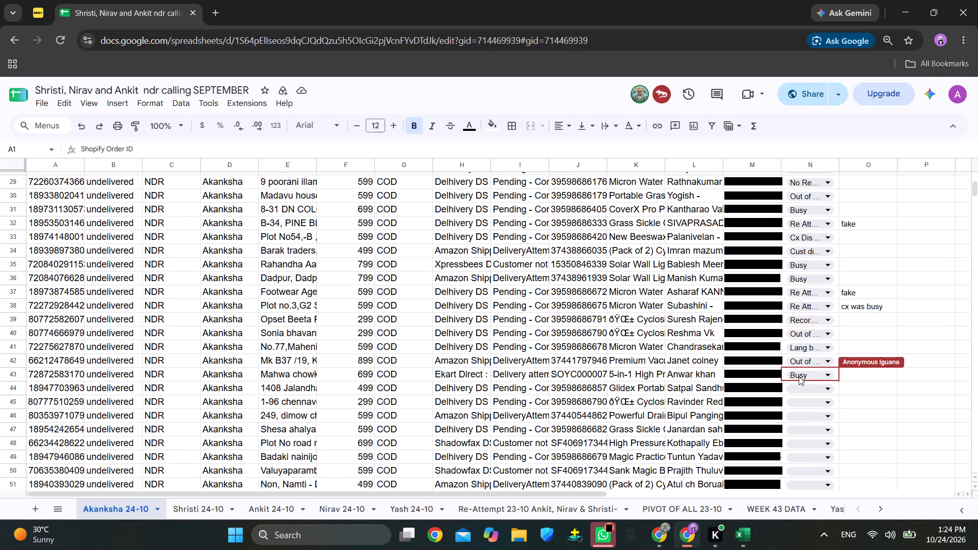
left_click(205, 508)
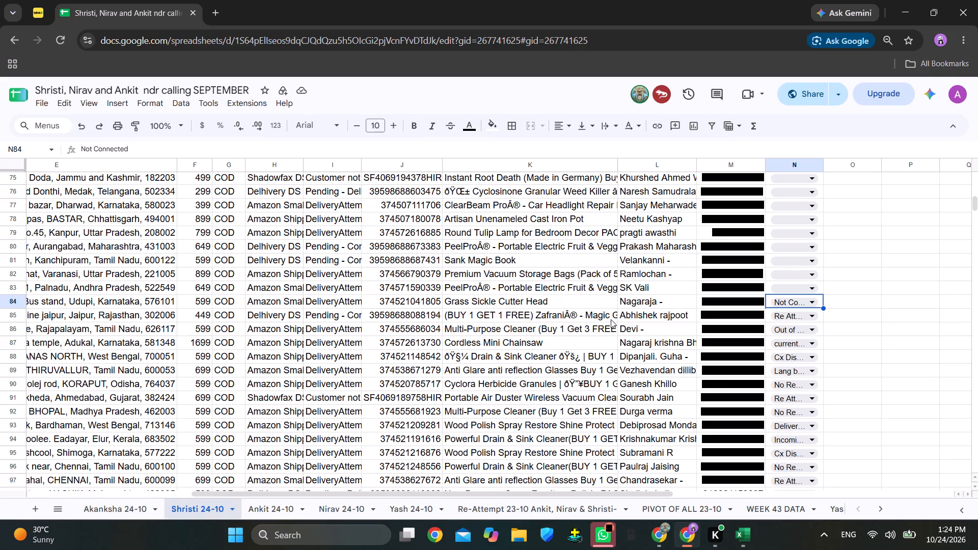
scroll(654, 305, "down", 4)
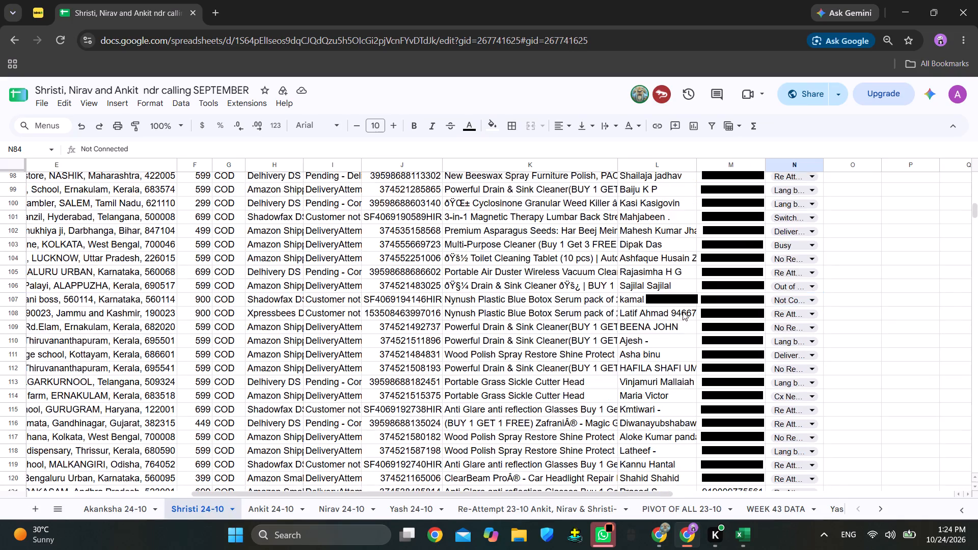
scroll(683, 312, "down", 13)
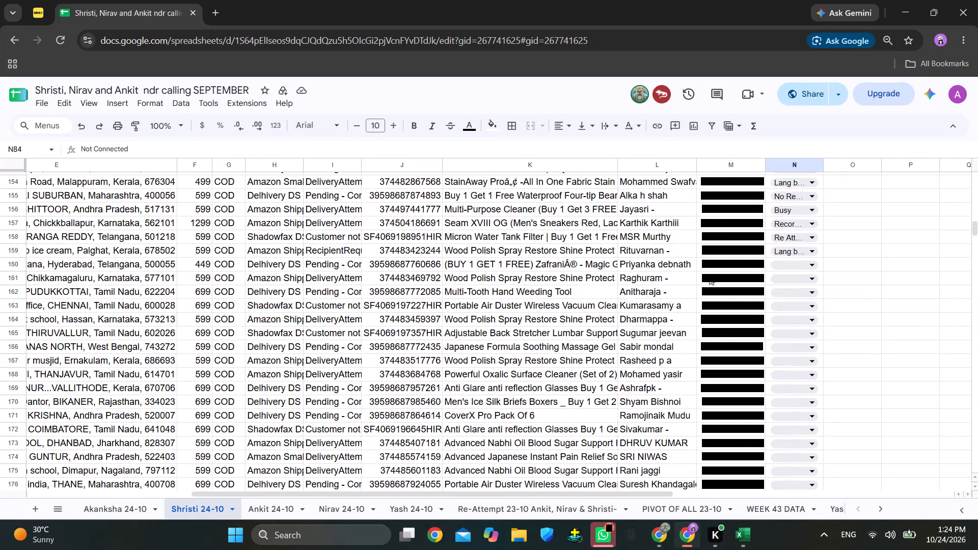
scroll(722, 269, "up", 14)
scroll(722, 271, "down", 1)
scroll(722, 271, "up", 4)
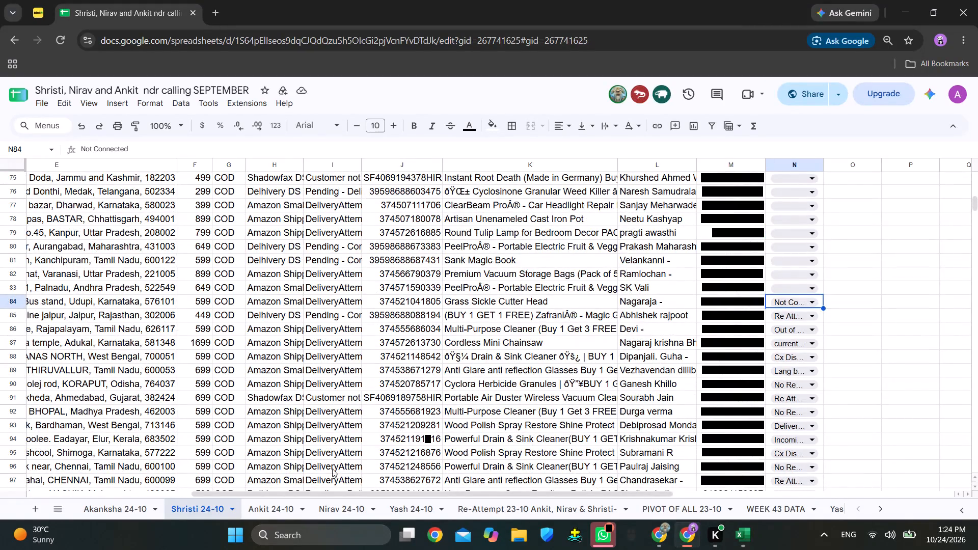
scroll(937, 294, "up", 18)
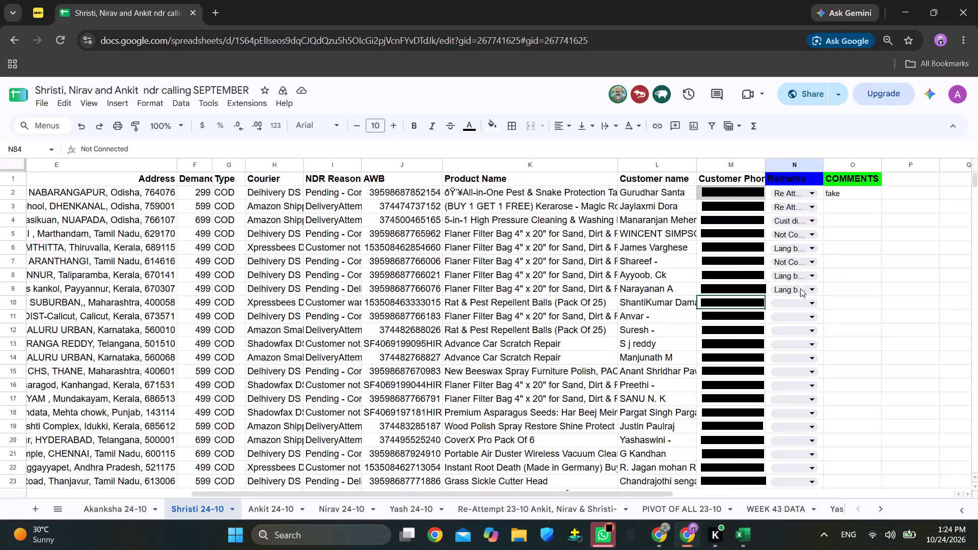
Set the row 83 remark on the Shristi 24-10 sheet to Lang barrier.
scroll(852, 279, "down", 15)
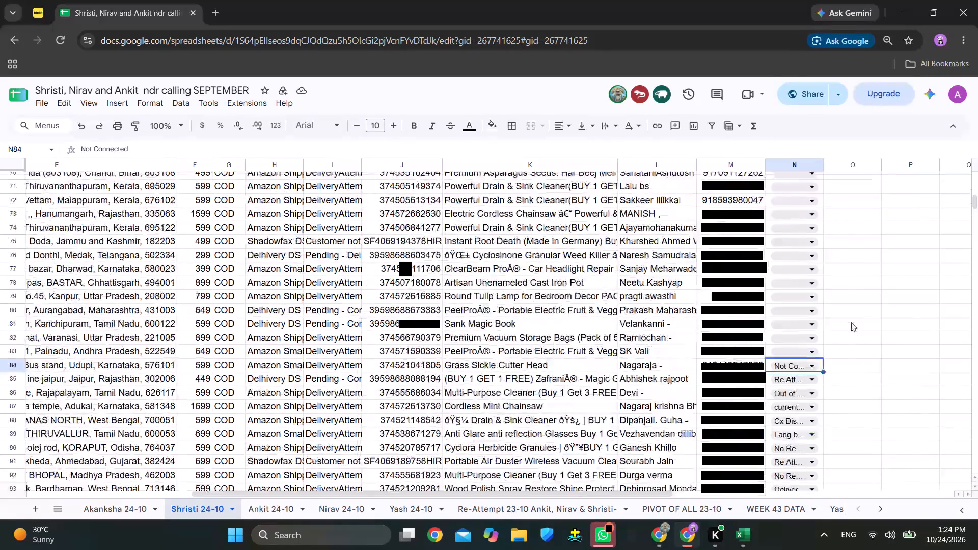
scroll(851, 322, "down", 1)
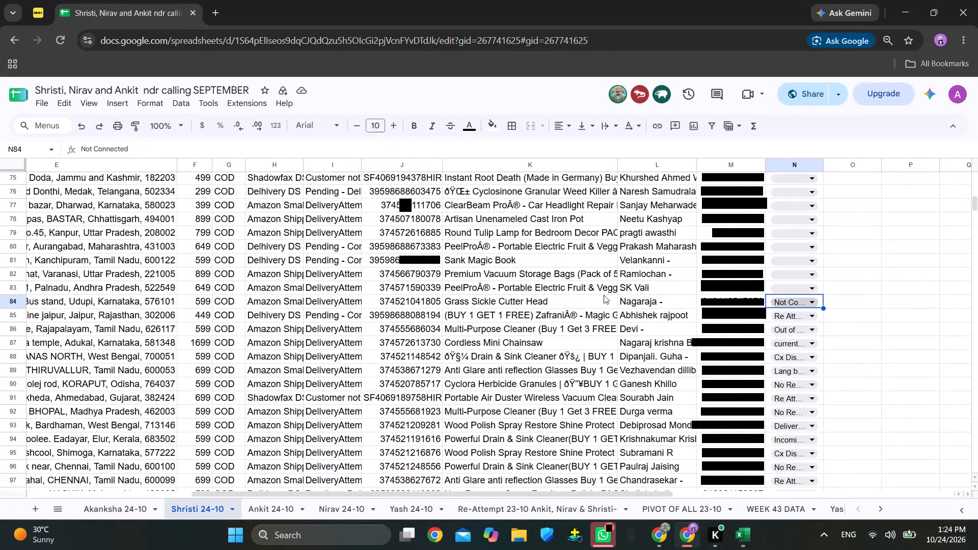
left_click(798, 288)
scroll(798, 371, "down", 3)
left_click(800, 387)
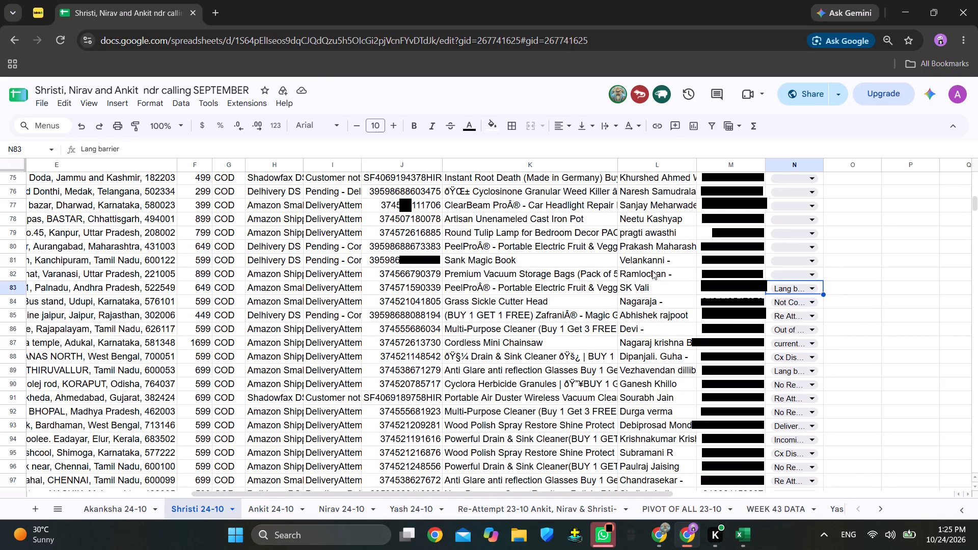
Set the row 82 remark on the Shristi 24-10 sheet to Re Attempt.
left_click(783, 273)
left_click(786, 289)
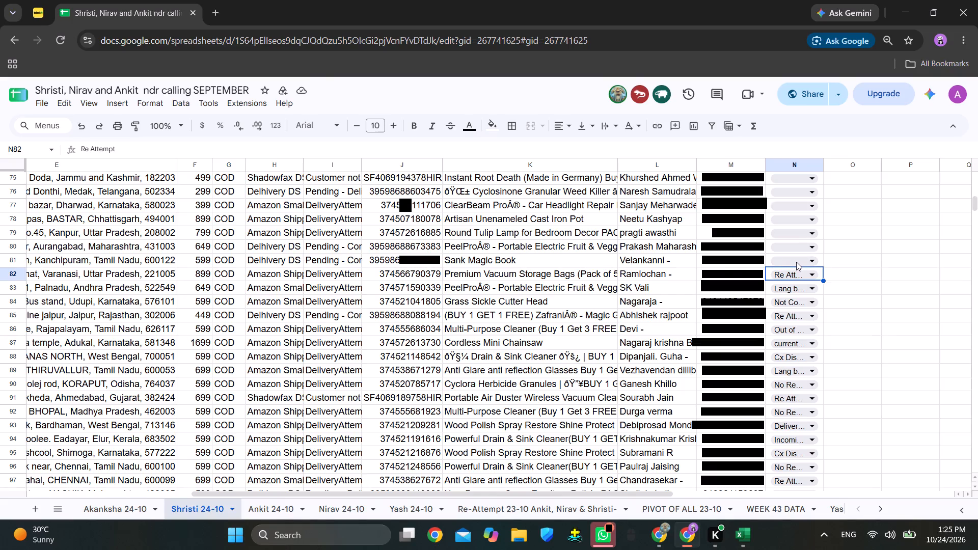
Set the row 81 remark on the Shristi 24-10 sheet to No Response.
left_click(796, 262)
scroll(824, 369, "down", 1)
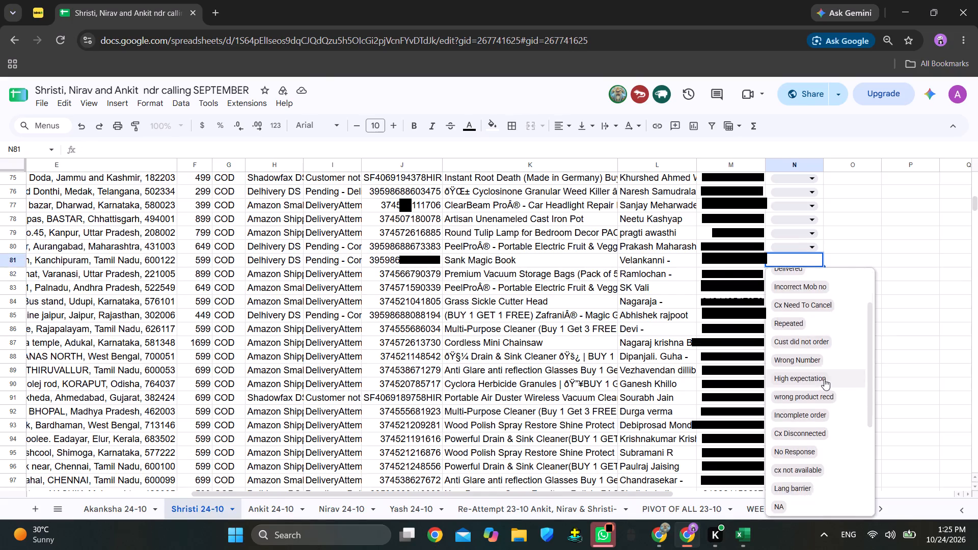
scroll(824, 381, "down", 1)
left_click(805, 386)
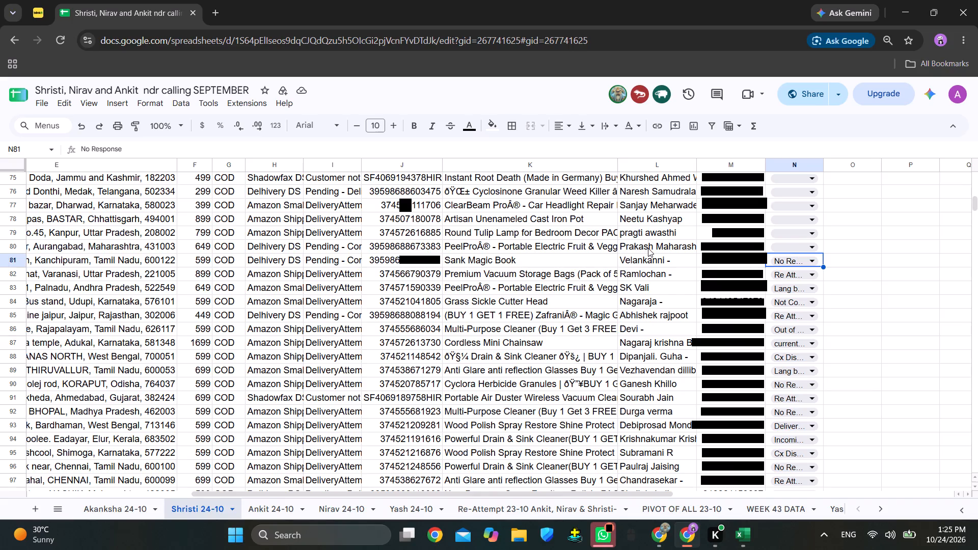
Set the row 80 remark on the Shristi 24-10 sheet to No Response.
left_click(806, 251)
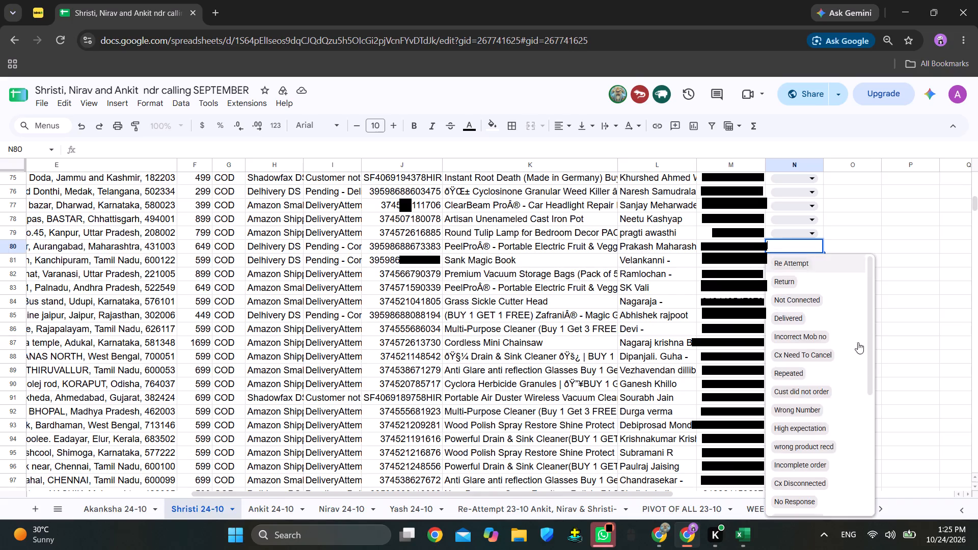
scroll(859, 402, "down", 2)
left_click(793, 366)
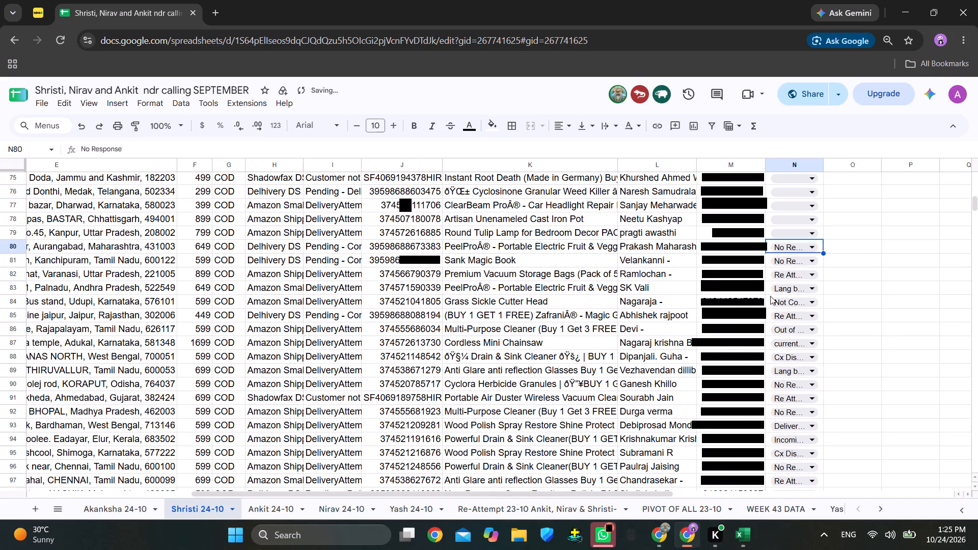
Set the row 79 remark on the Shristi 24-10 sheet to Busy.
scroll(746, 290, "up", 1)
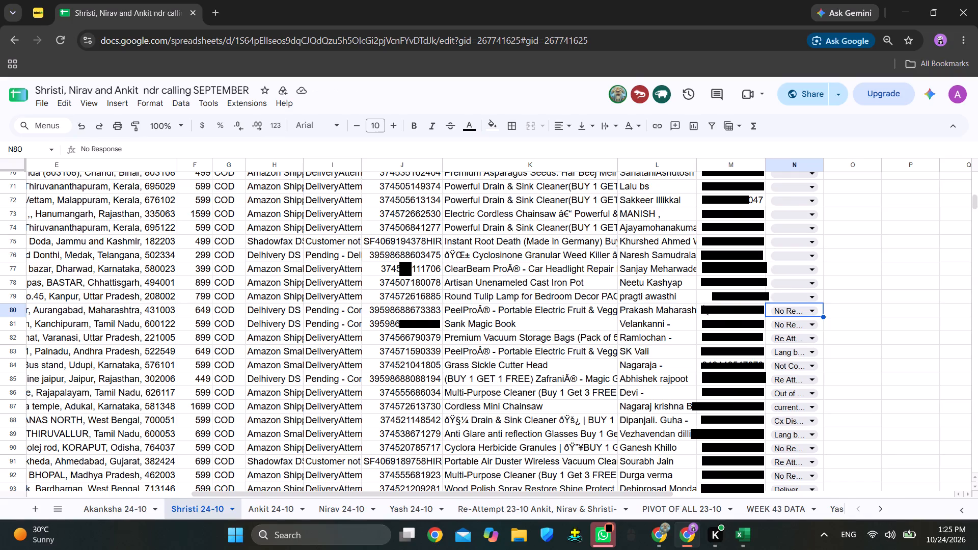
left_click(786, 296)
scroll(791, 375, "down", 4)
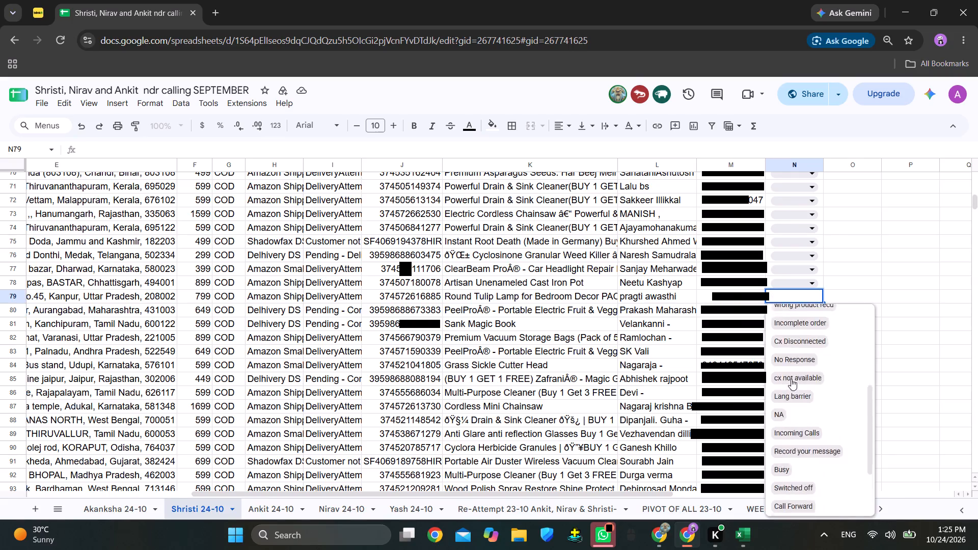
left_click(786, 407)
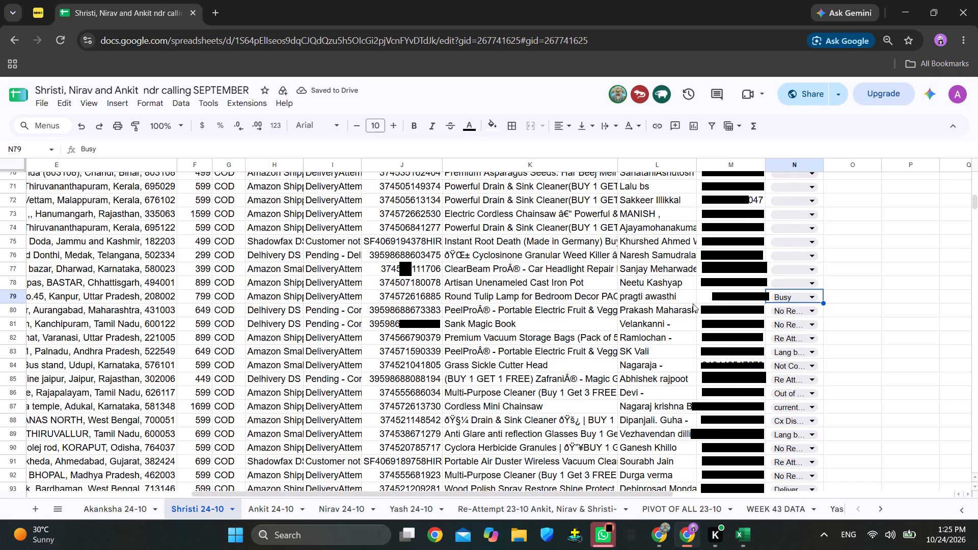
Set the row 78 remark on the Shristi 24-10 sheet to Cx Disconnected.
left_click(780, 285)
scroll(820, 370, "down", 2)
left_click(805, 390)
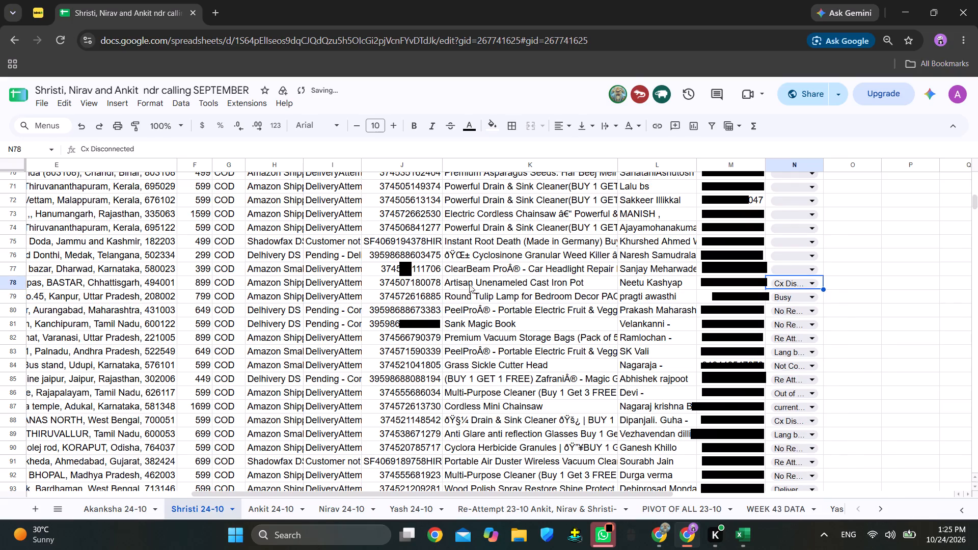
Set the row 77 remark on the Shristi 24-10 sheet to Switched off.
left_click(790, 268)
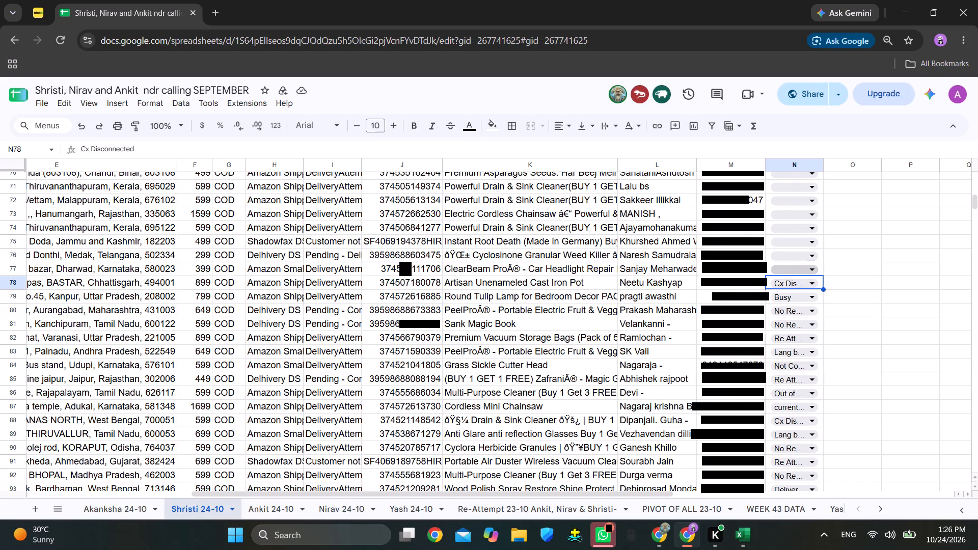
scroll(806, 351, "down", 2)
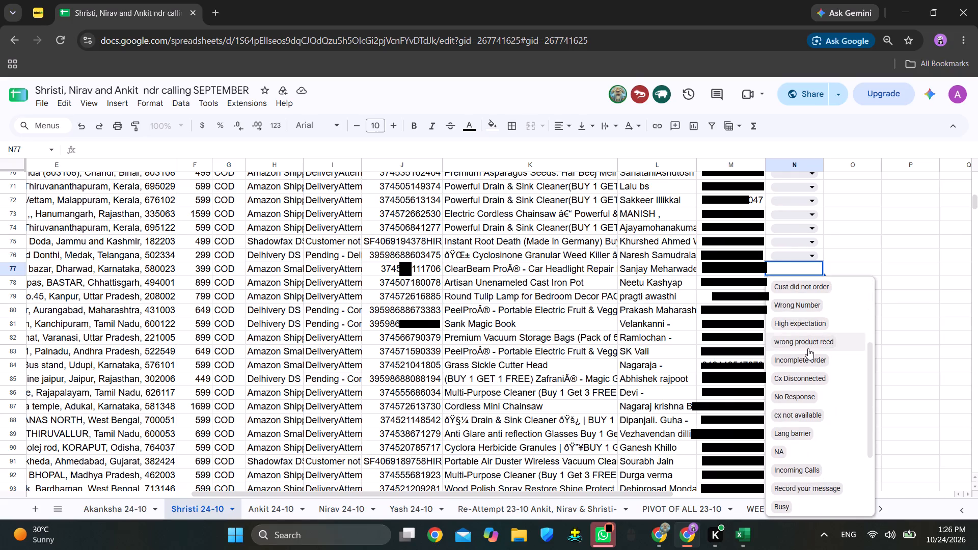
scroll(809, 348, "down", 2)
left_click(806, 414)
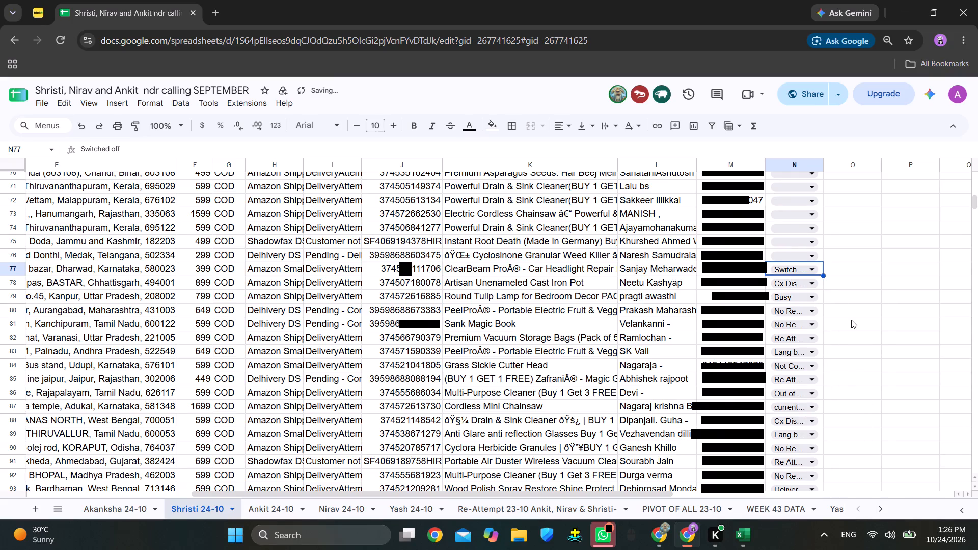
Set the row 76 remark on the Shristi 24-10 sheet to Re Attempt.
scroll(851, 320, "up", 1)
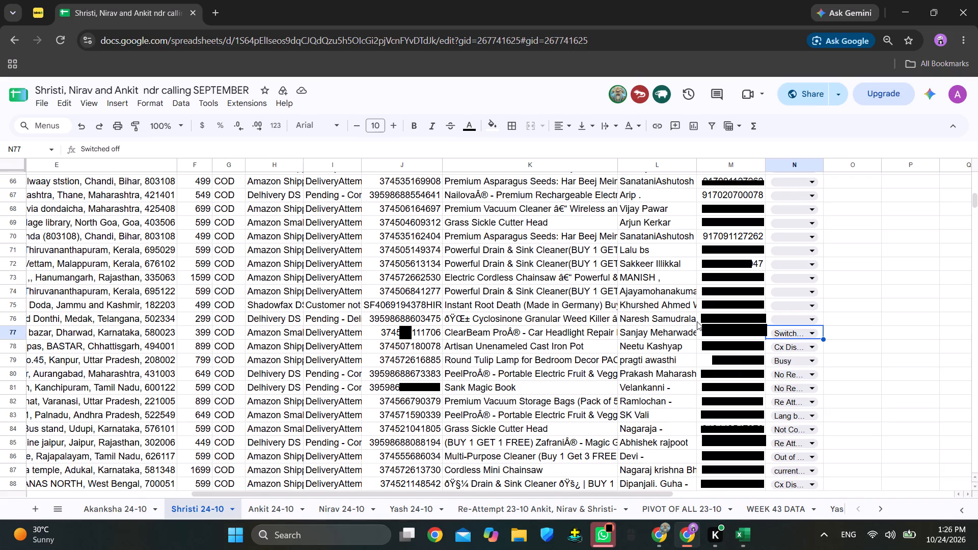
left_click(674, 320)
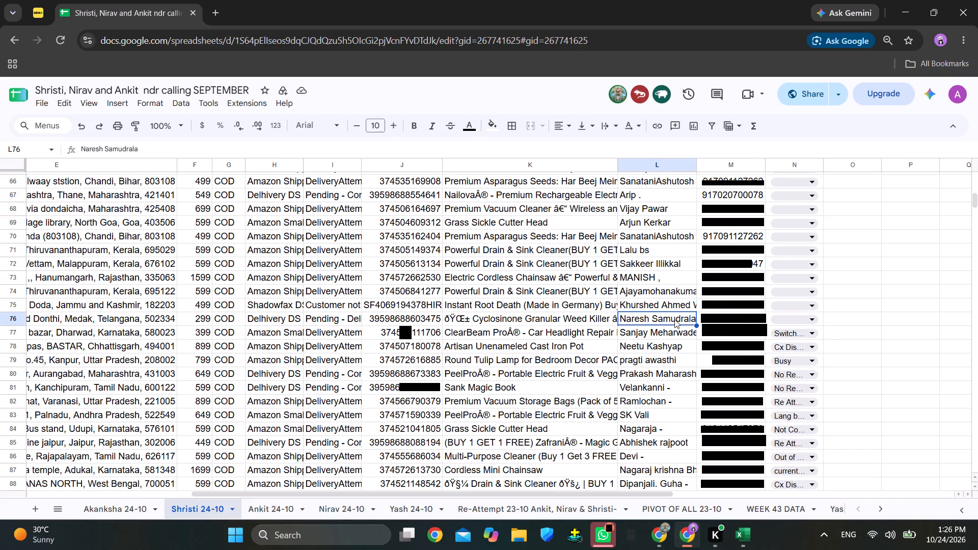
left_click(785, 319)
left_click(788, 337)
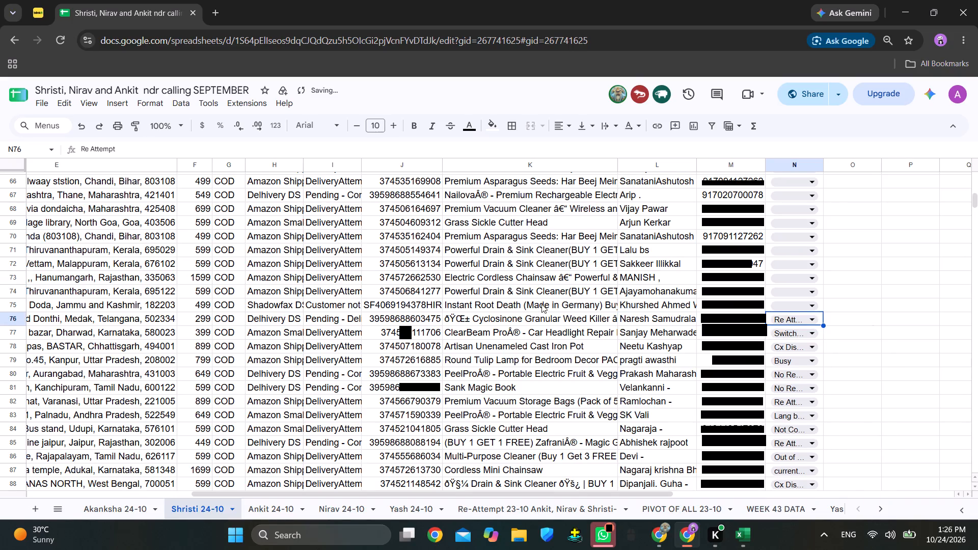
Set the row 75 remark on the Shristi 24-10 sheet to Not Connected.
left_click(786, 307)
left_click(816, 358)
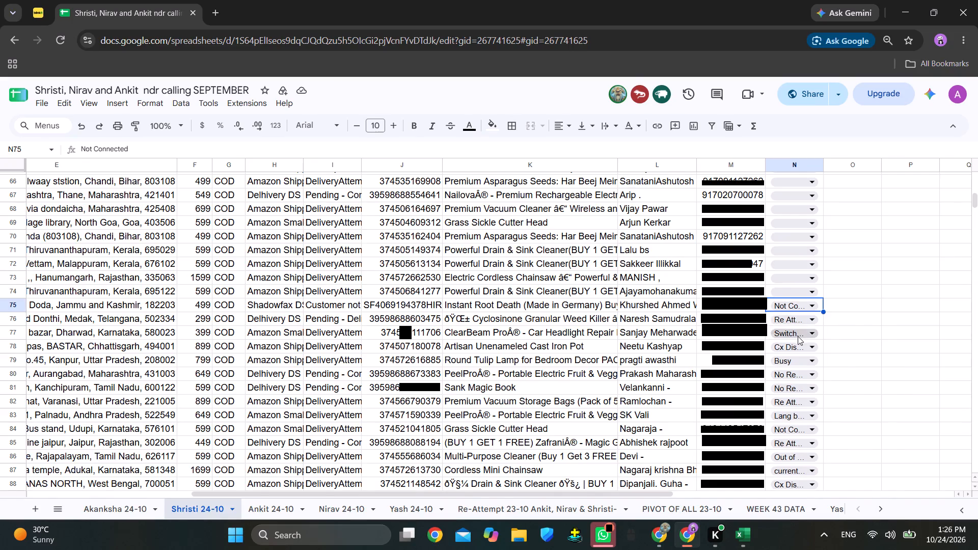
Review the Remarks column on the Shristi 24-10 sheet from row 75 down to about row 167 and back.
scroll(804, 423, "down", 2)
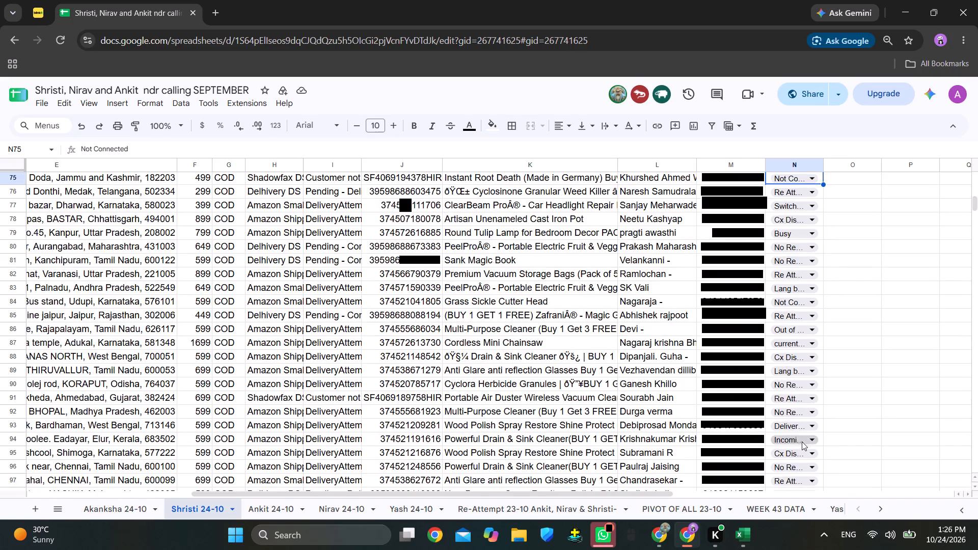
scroll(802, 442, "down", 12)
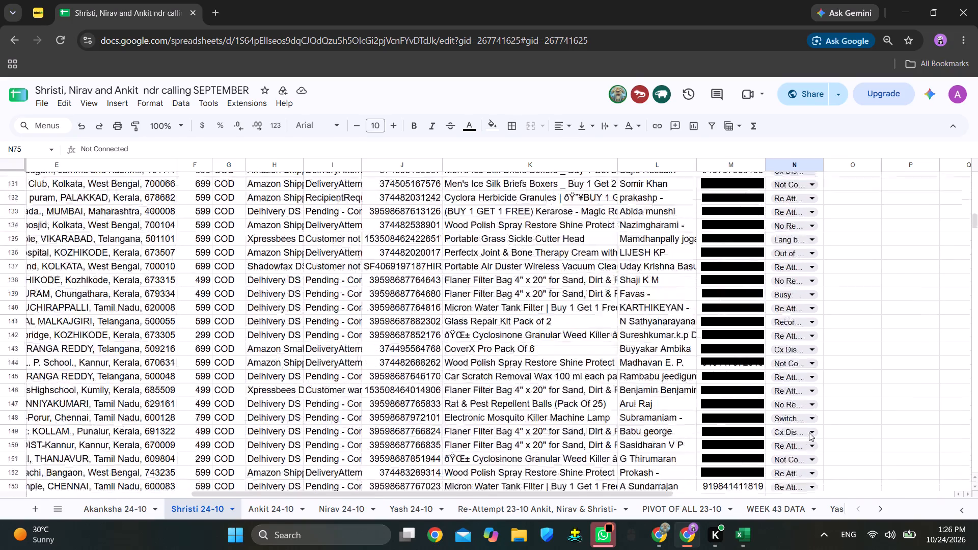
scroll(809, 432, "down", 3)
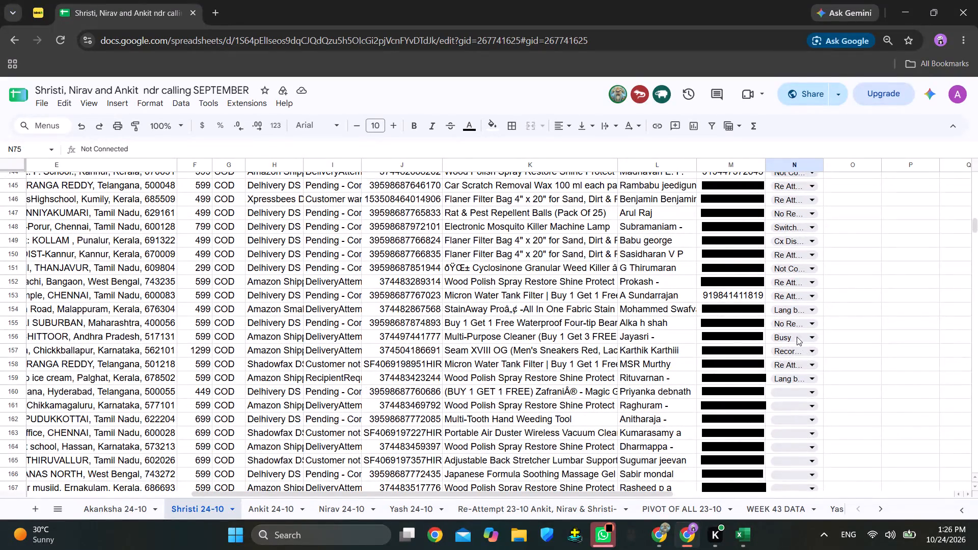
scroll(794, 324, "up", 1)
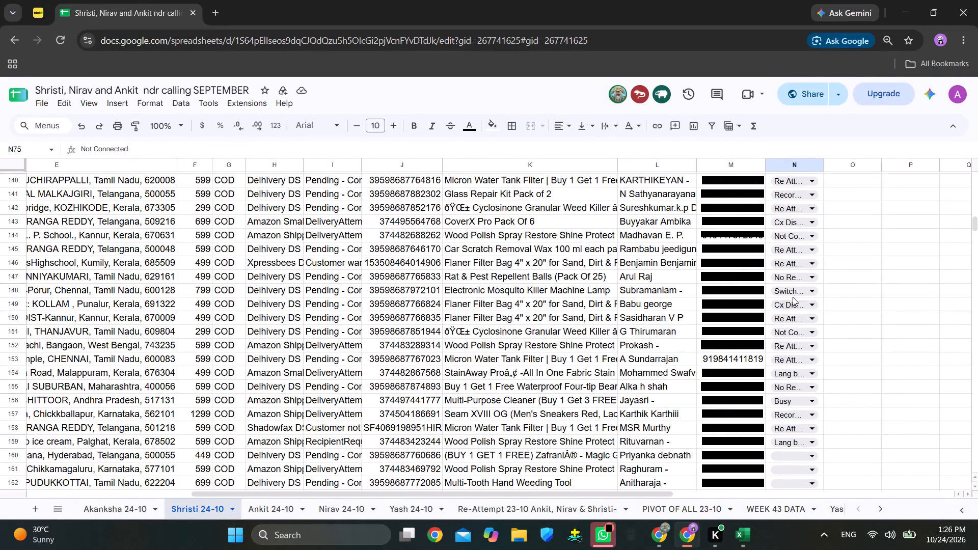
scroll(792, 296, "up", 2)
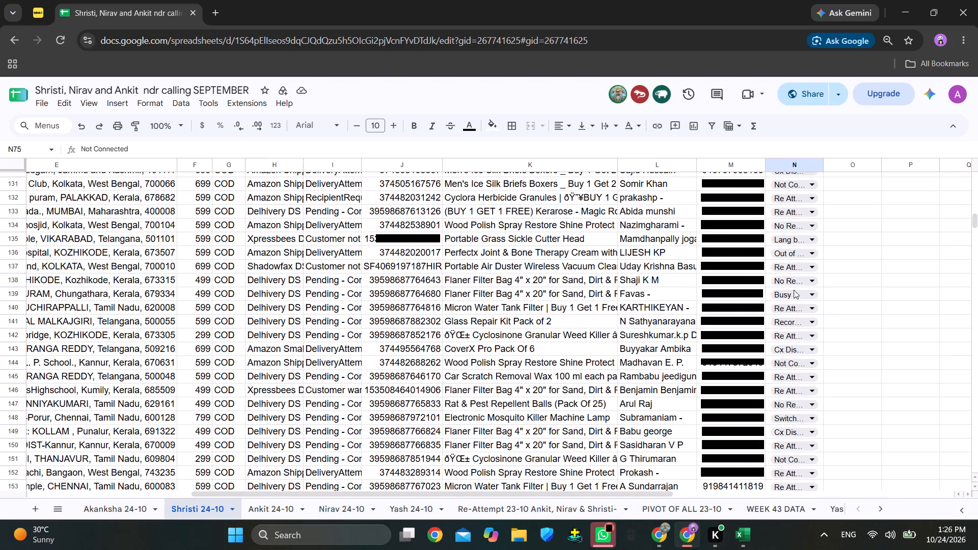
scroll(799, 299, "up", 5)
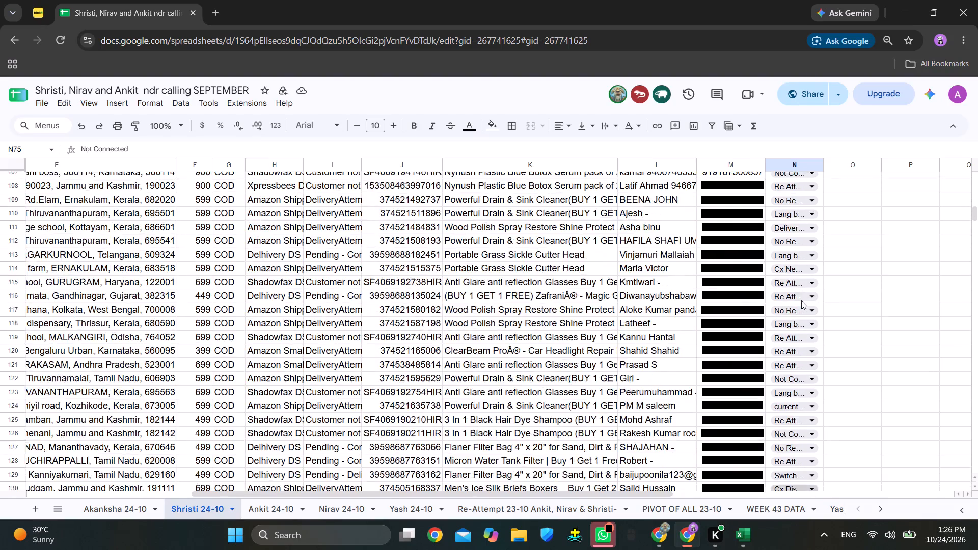
scroll(801, 300, "up", 9)
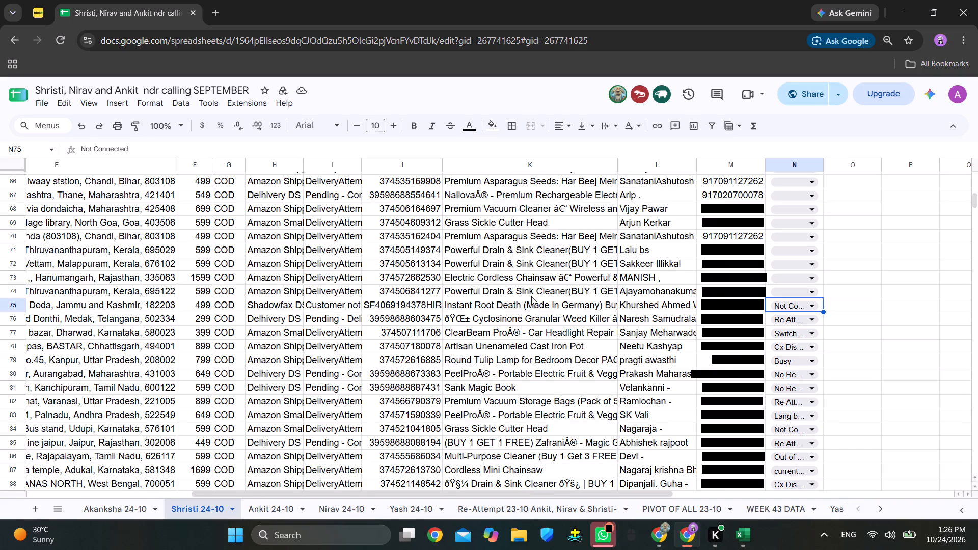
Set the row 74 remark on the Shristi 24-10 sheet to Out of Coverage Area.
left_click(787, 292)
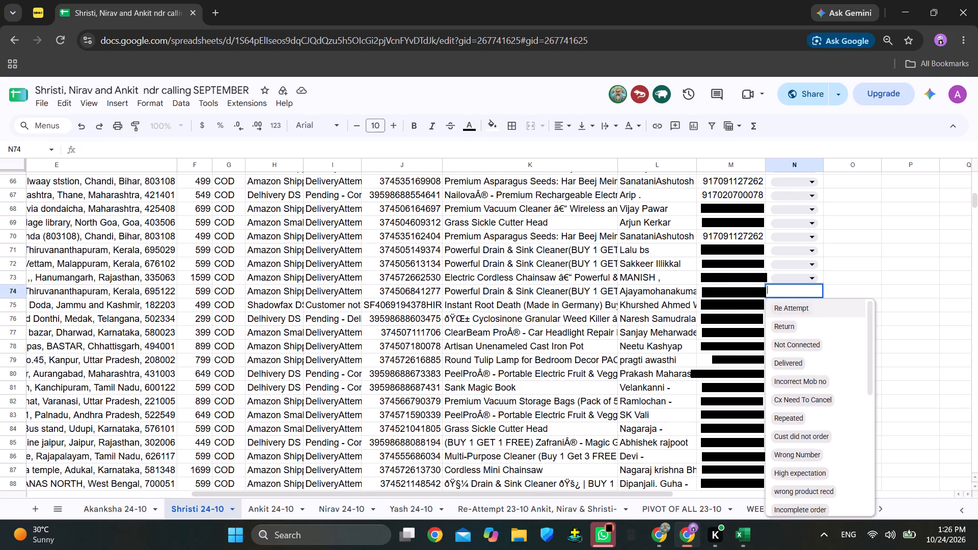
scroll(820, 370, "down", 9)
scroll(813, 395, "up", 1)
scroll(813, 395, "down", 2)
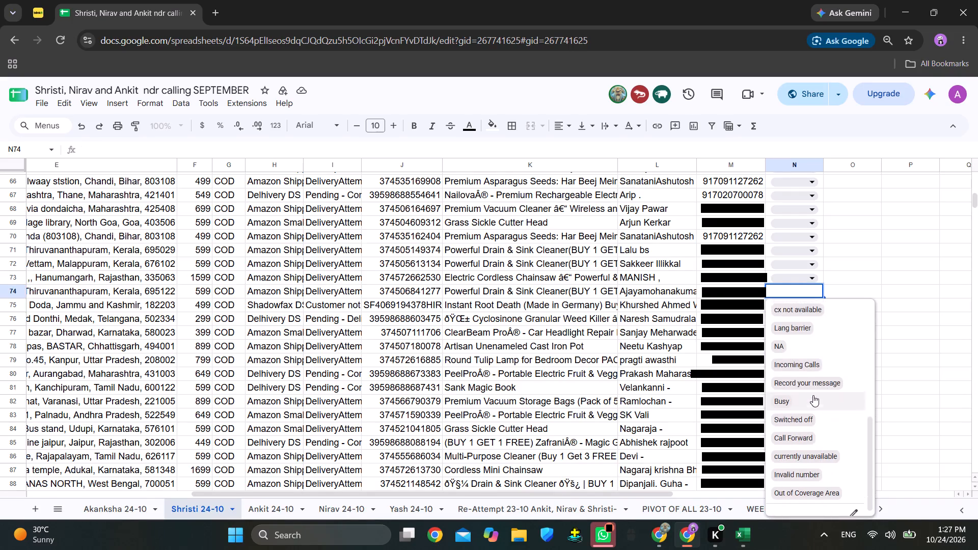
scroll(813, 395, "down", 2)
left_click(812, 487)
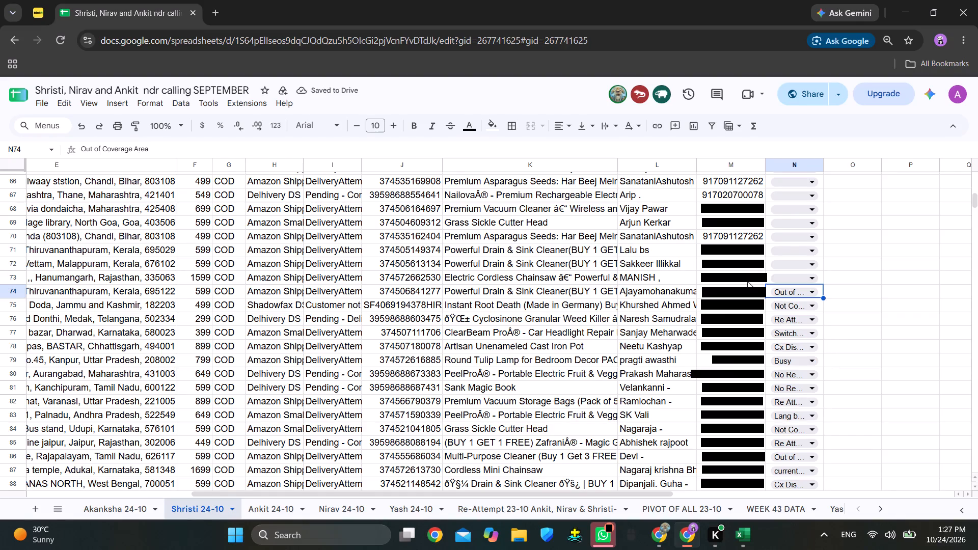
Set the row 73 remark on the Shristi 24-10 sheet to No Response.
left_click(781, 279)
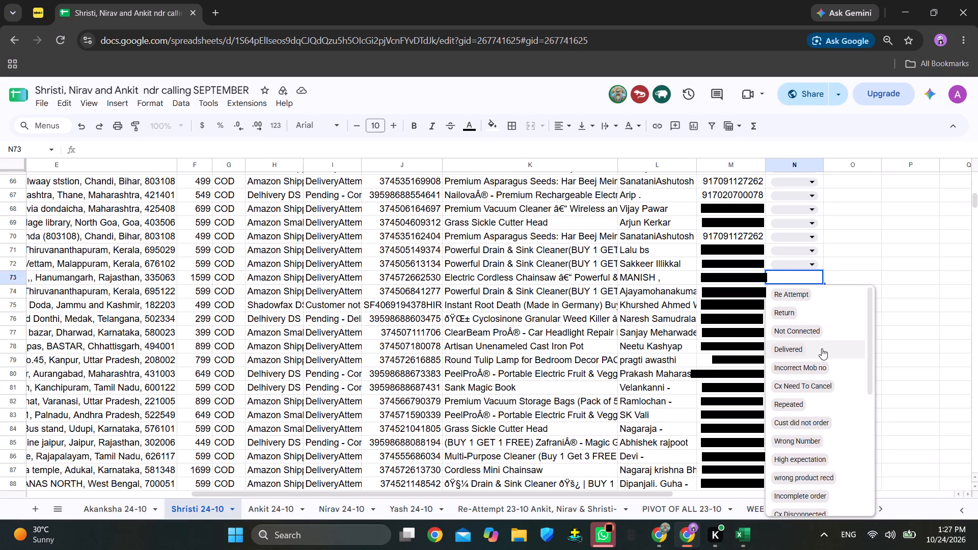
left_click(789, 327)
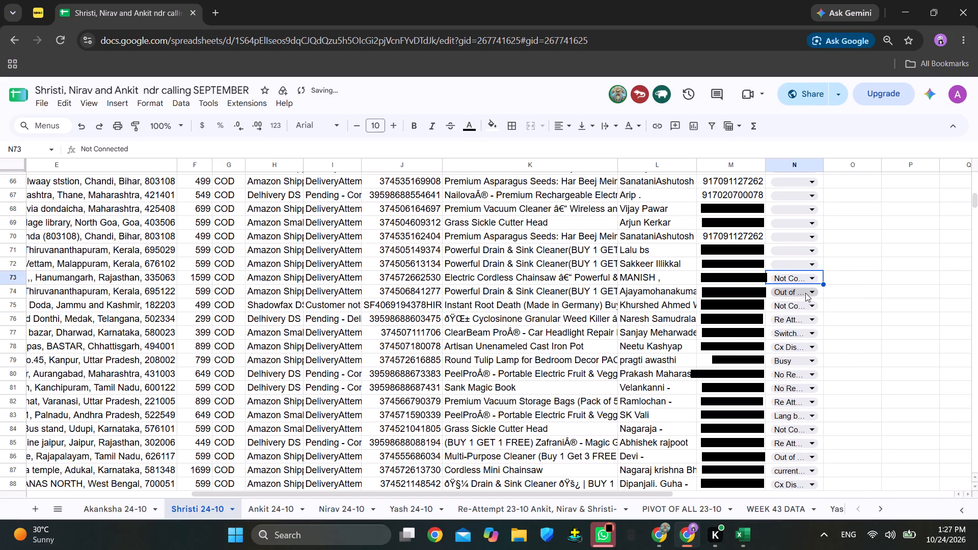
left_click(810, 280)
scroll(830, 384, "down", 1)
scroll(828, 428, "down", 1)
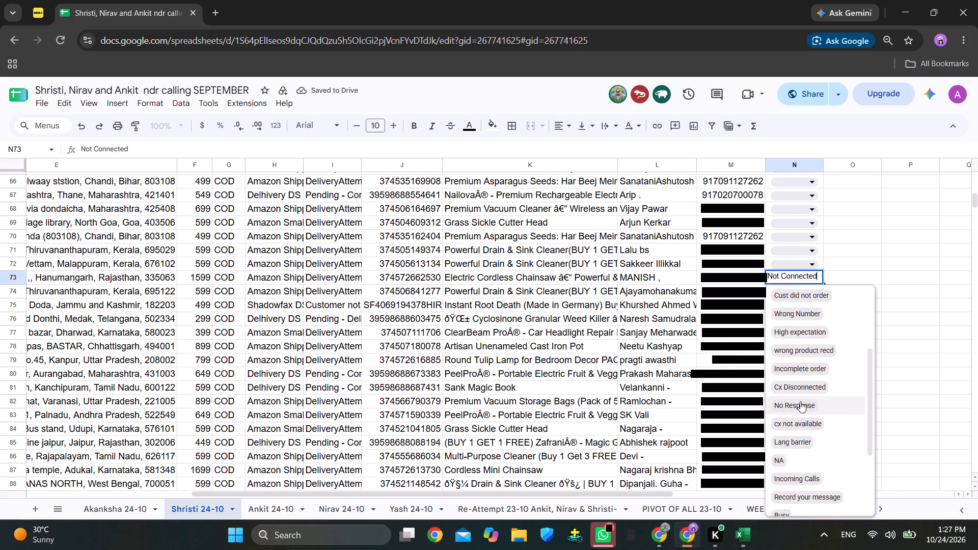
left_click(800, 401)
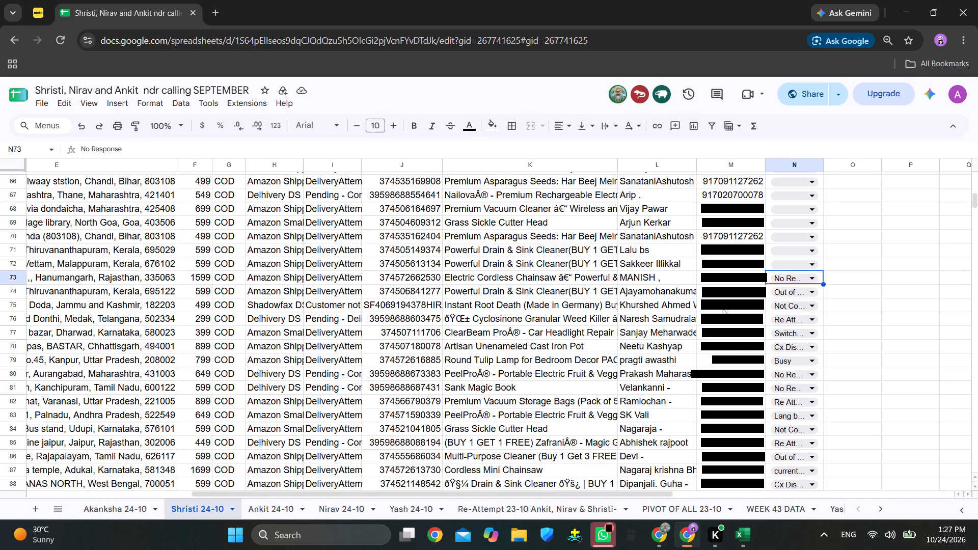
Check which rows of the Shristi 24-10 sheet still lack remarks, from the header row down to about row 171.
scroll(885, 322, "up", 7)
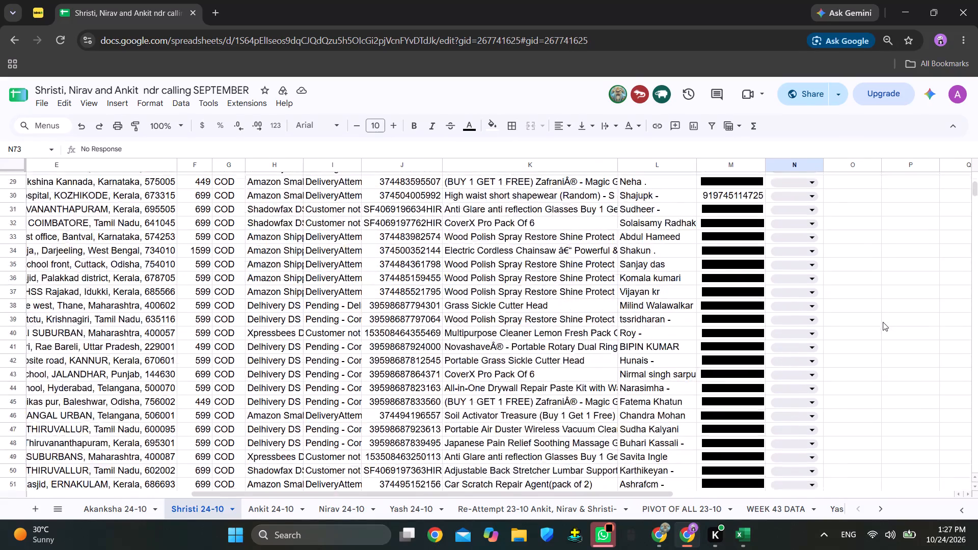
scroll(883, 322, "up", 7)
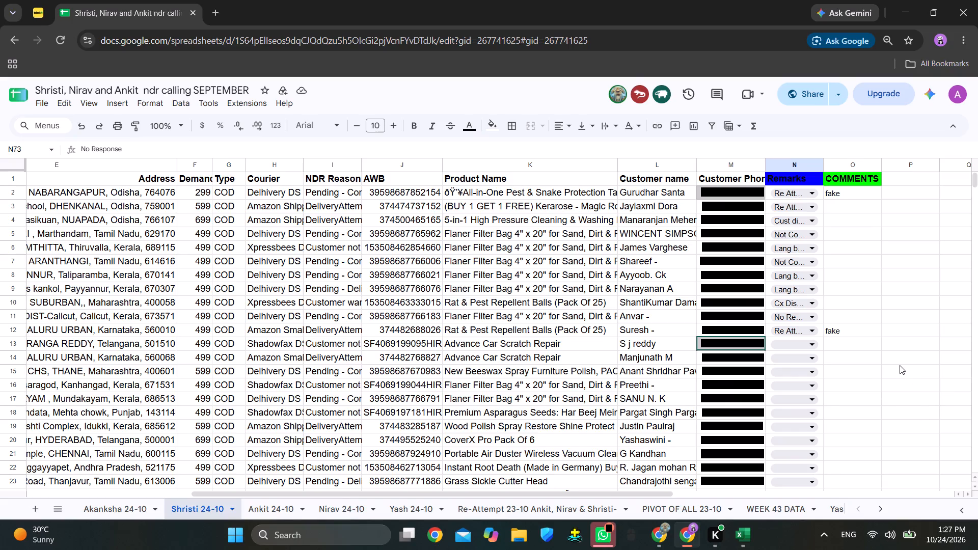
scroll(718, 388, "down", 3)
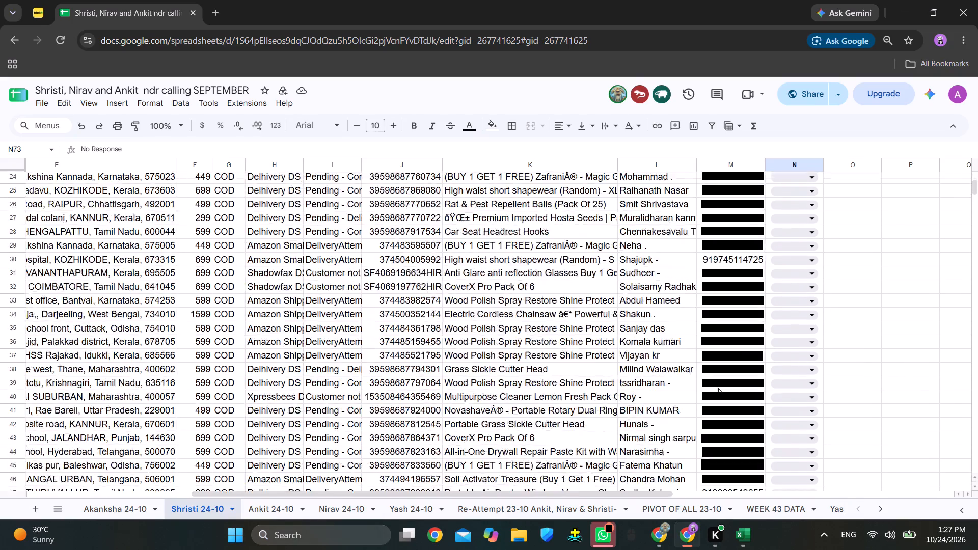
scroll(718, 388, "down", 4)
scroll(739, 393, "up", 1)
scroll(740, 393, "down", 6)
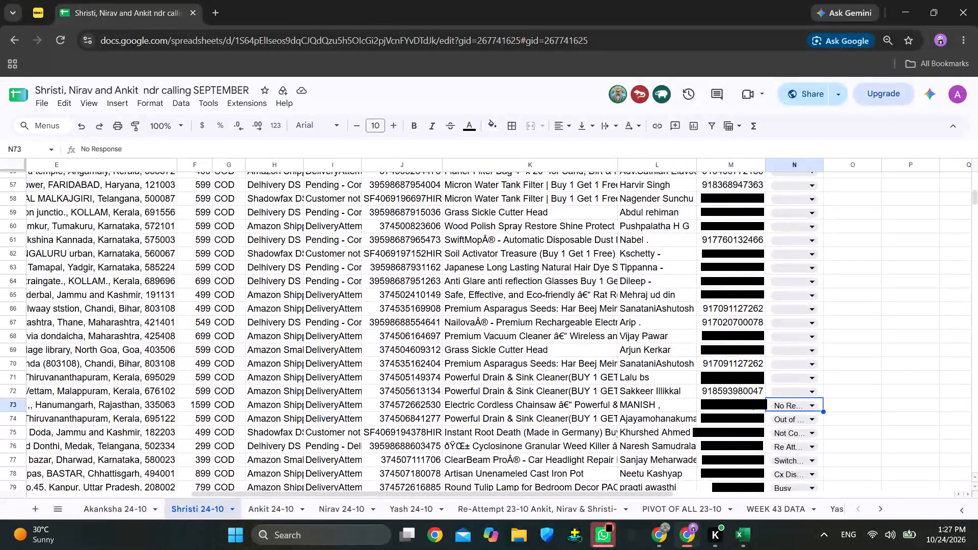
scroll(475, 420, "down", 1)
scroll(558, 394, "down", 8)
scroll(671, 393, "down", 1)
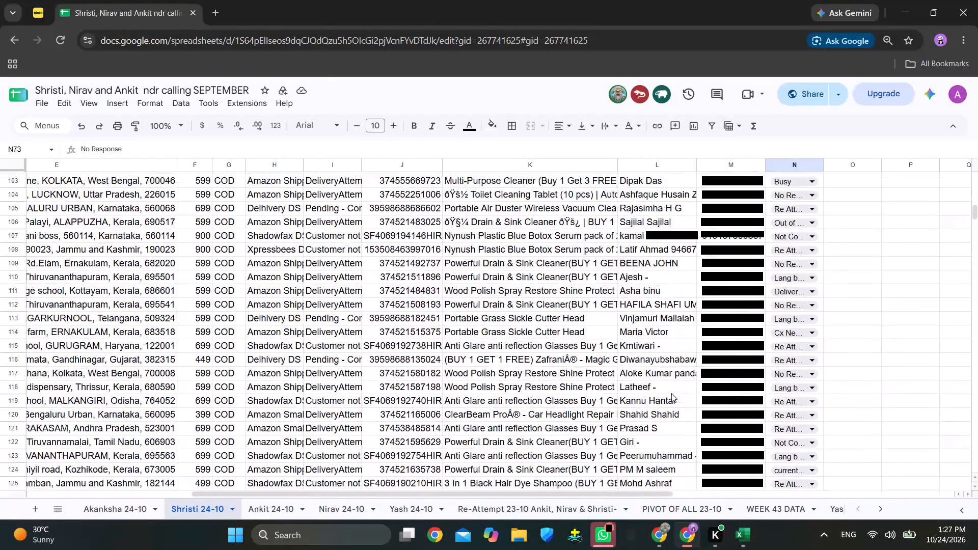
scroll(671, 393, "down", 9)
scroll(685, 392, "up", 1)
scroll(691, 390, "down", 2)
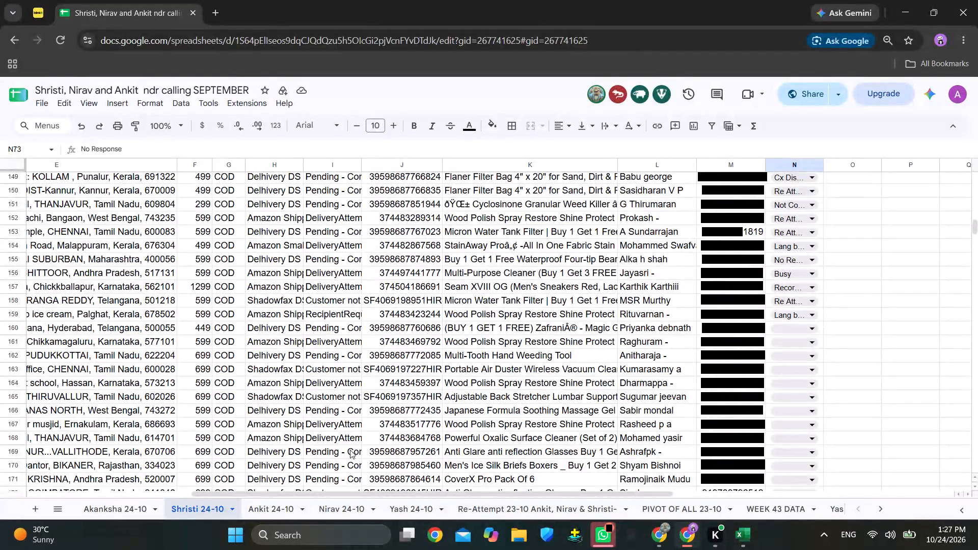
Check which rows of the Ankit 24-10 sheet still lack remarks, from about row 185 up to row 24.
left_click(267, 507)
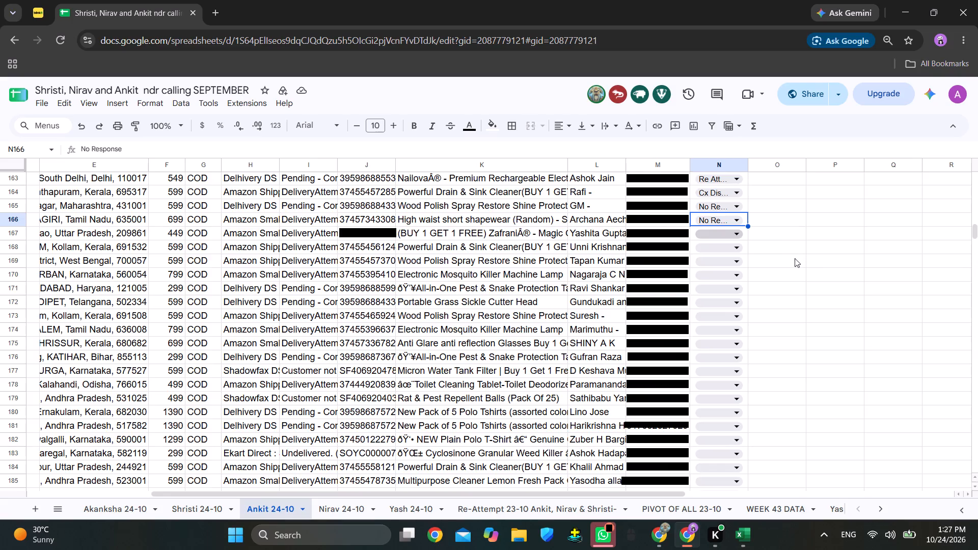
scroll(821, 260, "up", 2)
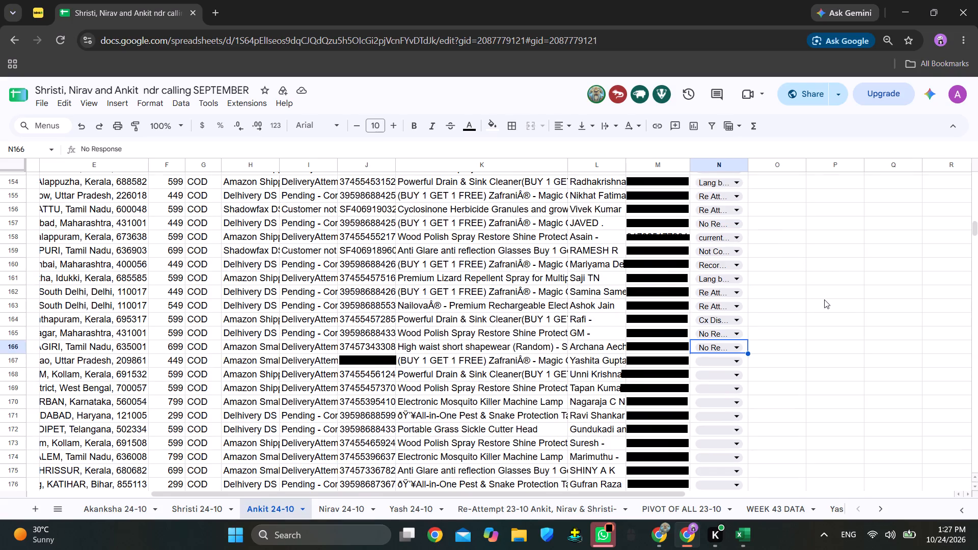
scroll(836, 307, "up", 6)
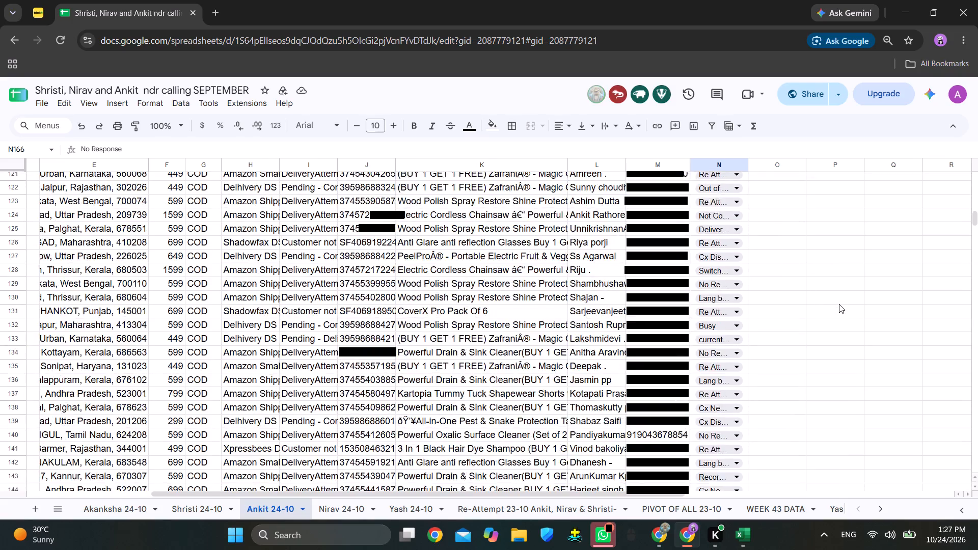
scroll(839, 304, "up", 14)
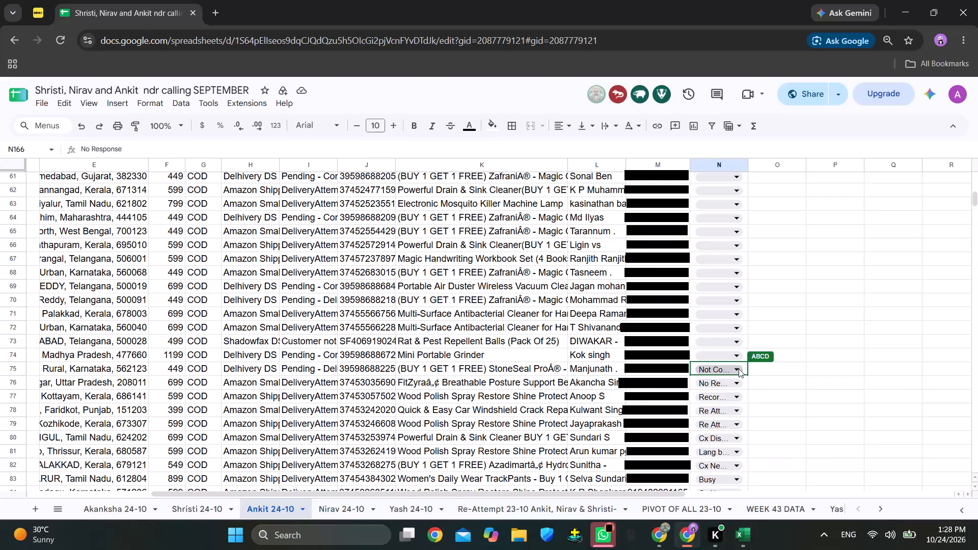
scroll(784, 337, "up", 1)
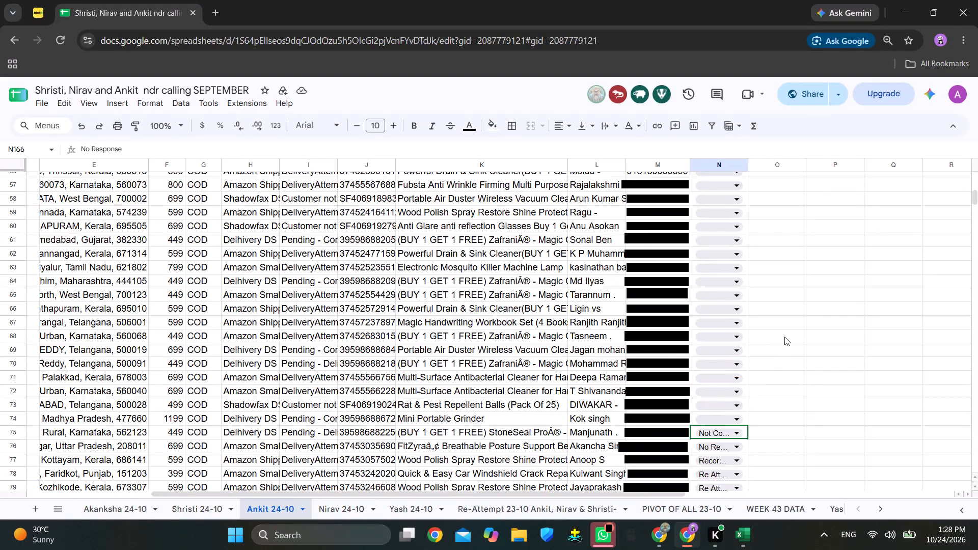
scroll(785, 336, "up", 4)
scroll(790, 333, "down", 6)
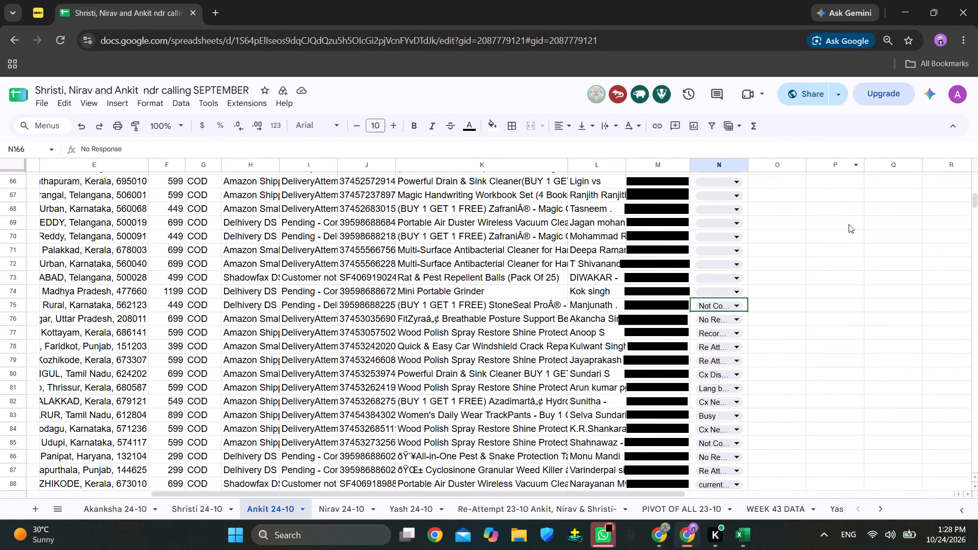
scroll(807, 199, "up", 2)
scroll(807, 200, "down", 1)
scroll(807, 200, "up", 8)
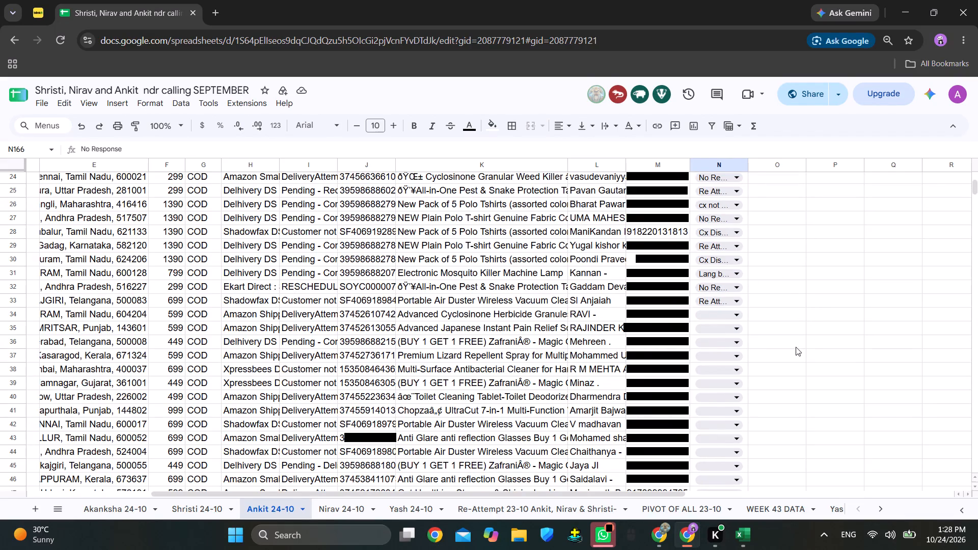
Check the Remarks column on the Nirav 24-10 sheet around rows 108 to 134 and minimize that browser window.
left_click(337, 513)
scroll(710, 345, "down", 1)
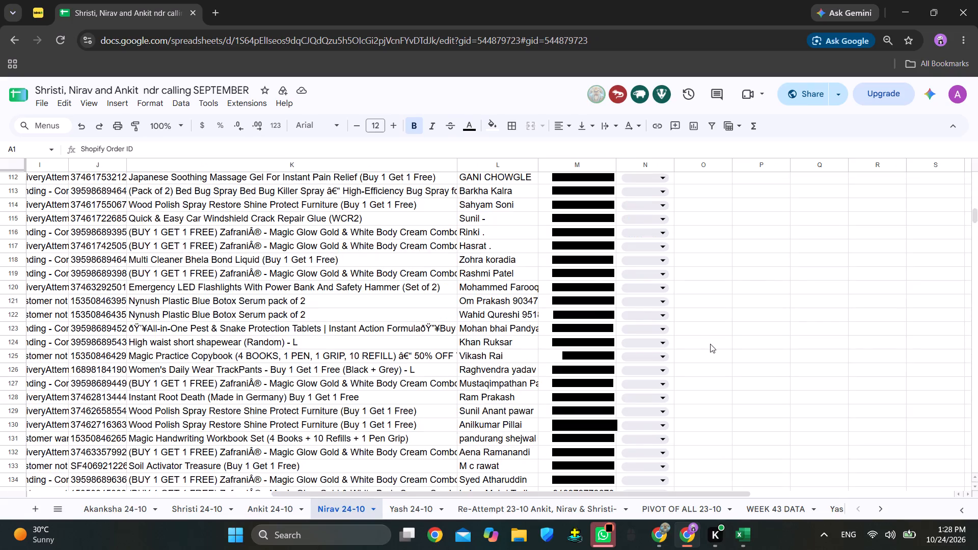
scroll(708, 337, "up", 1)
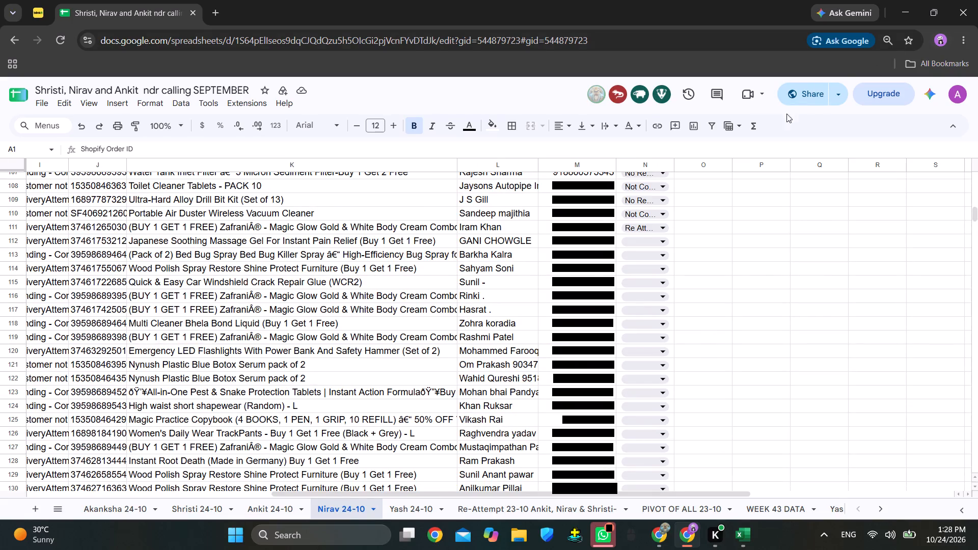
left_click(909, 8)
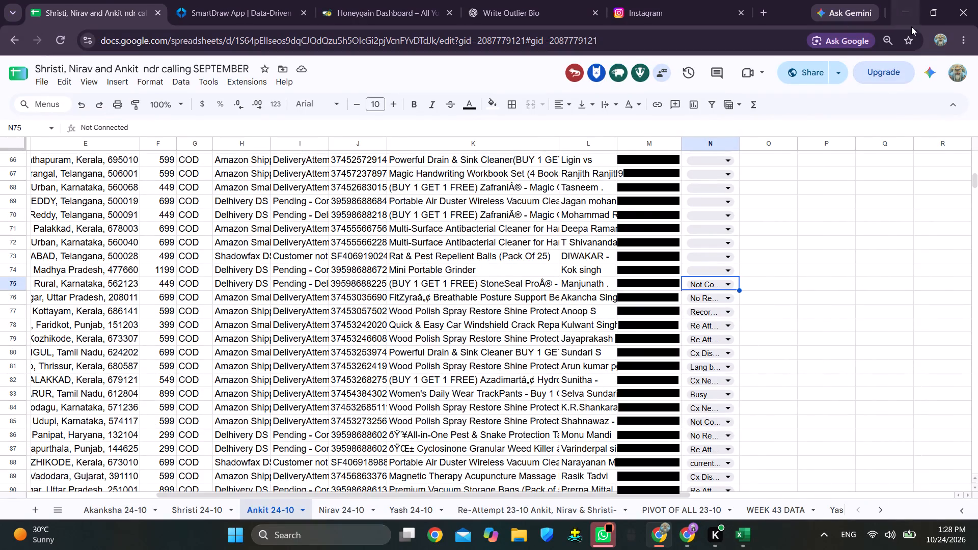